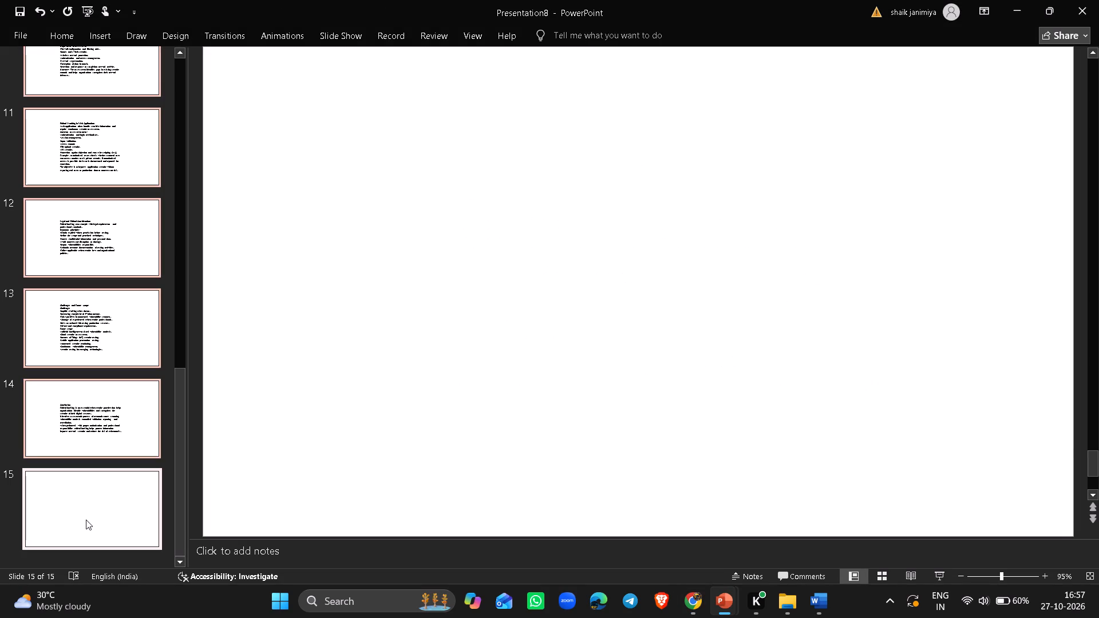
{"action": "left_click", "coordinate": [86, 520]}
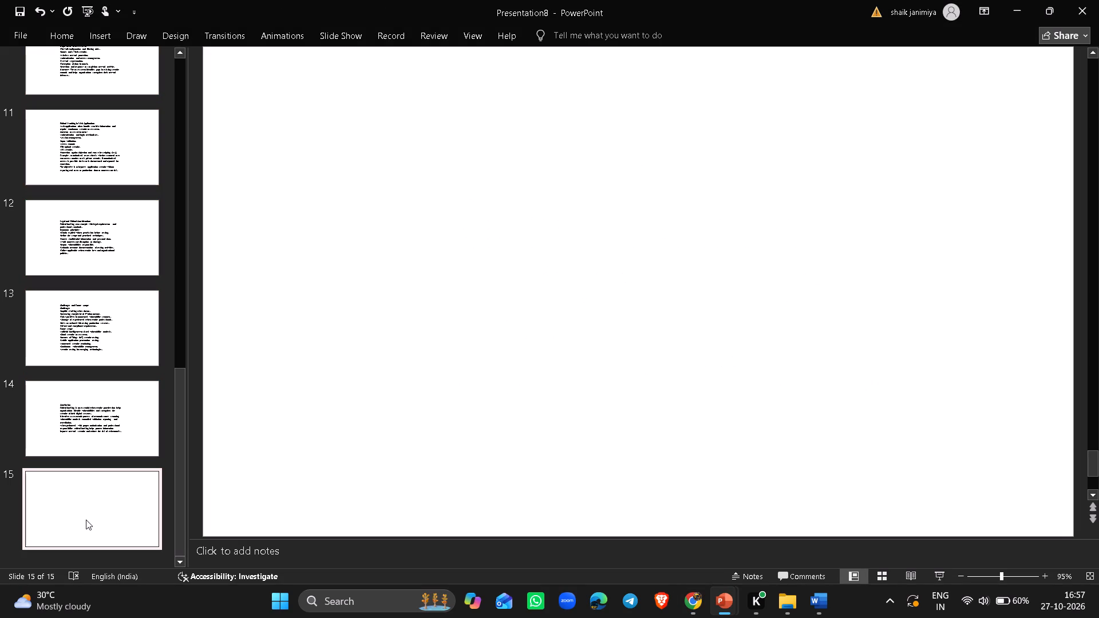
{"action": "left_click", "coordinate": [86, 520]}
{"action": "key", "text": "ctrl+x"}
Set all the Conclusion text on slide 14 to 1.5 line spacing and justify it.
{"action": "left_click", "coordinate": [84, 498]}
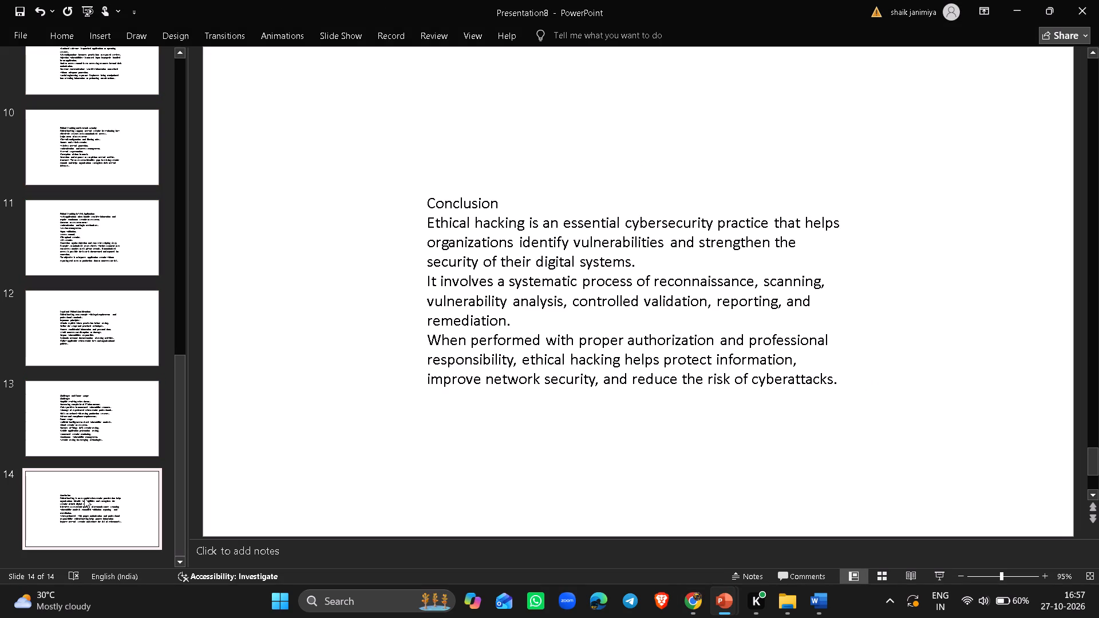
{"action": "left_click", "coordinate": [513, 208]}
{"action": "key", "text": "ctrl+a"}
{"action": "left_click", "coordinate": [54, 33]}
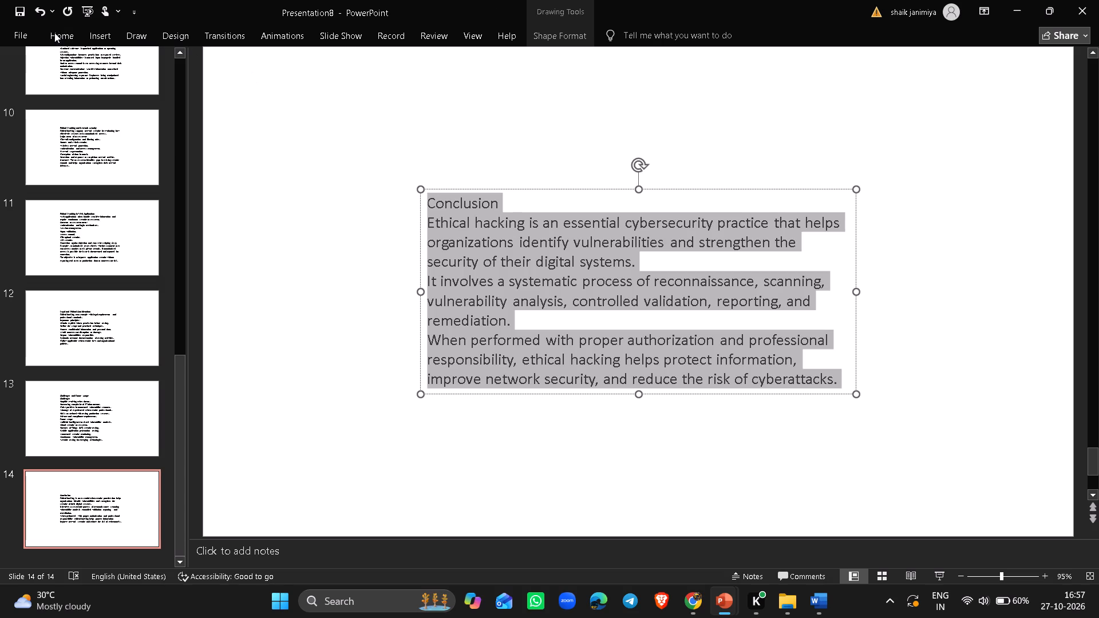
{"action": "left_click", "coordinate": [506, 66]}
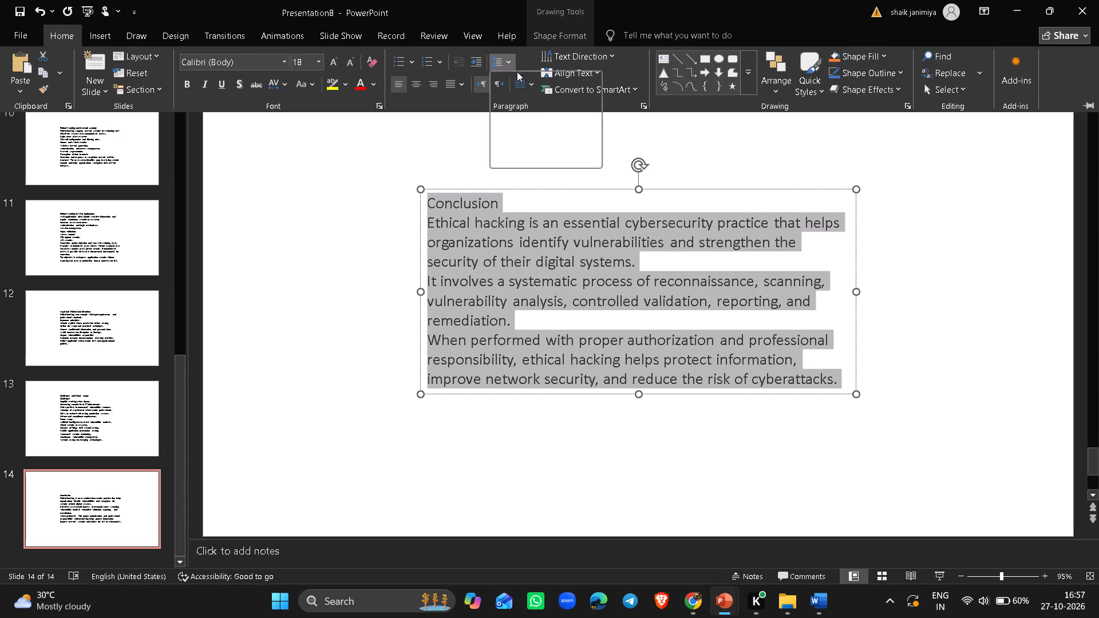
{"action": "left_click", "coordinate": [528, 94]}
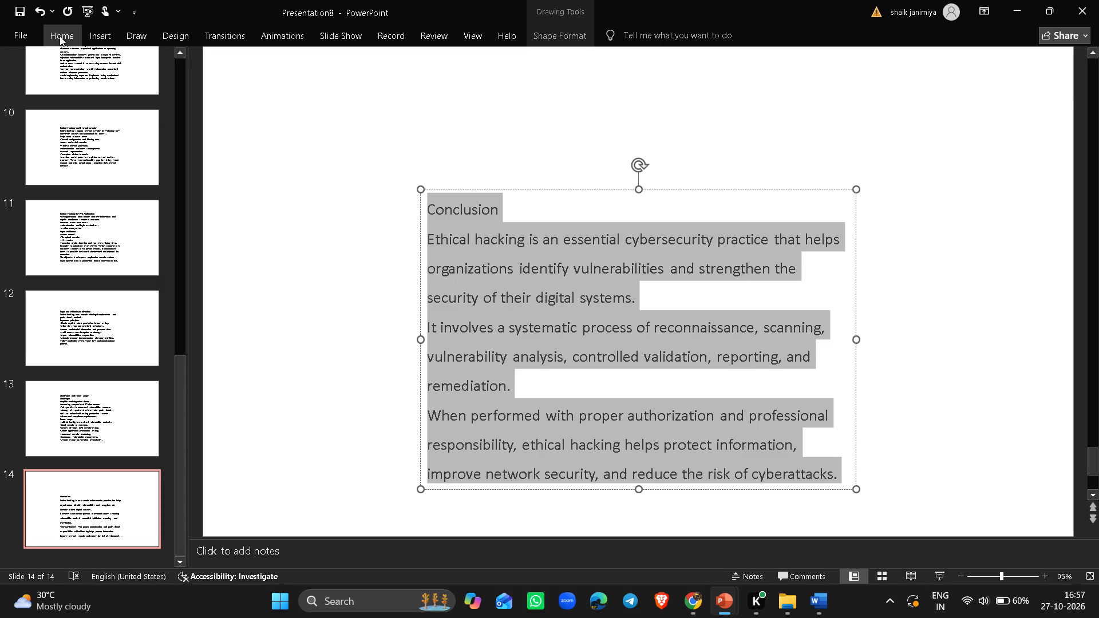
{"action": "left_click", "coordinate": [60, 36]}
{"action": "left_click", "coordinate": [465, 86]}
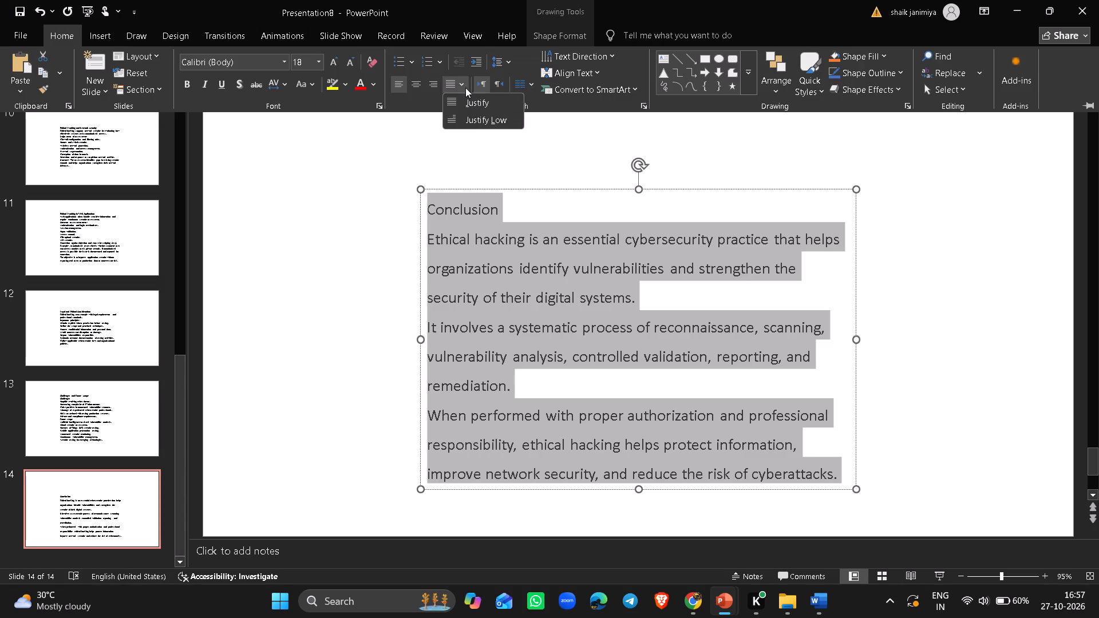
{"action": "left_click", "coordinate": [478, 106]}
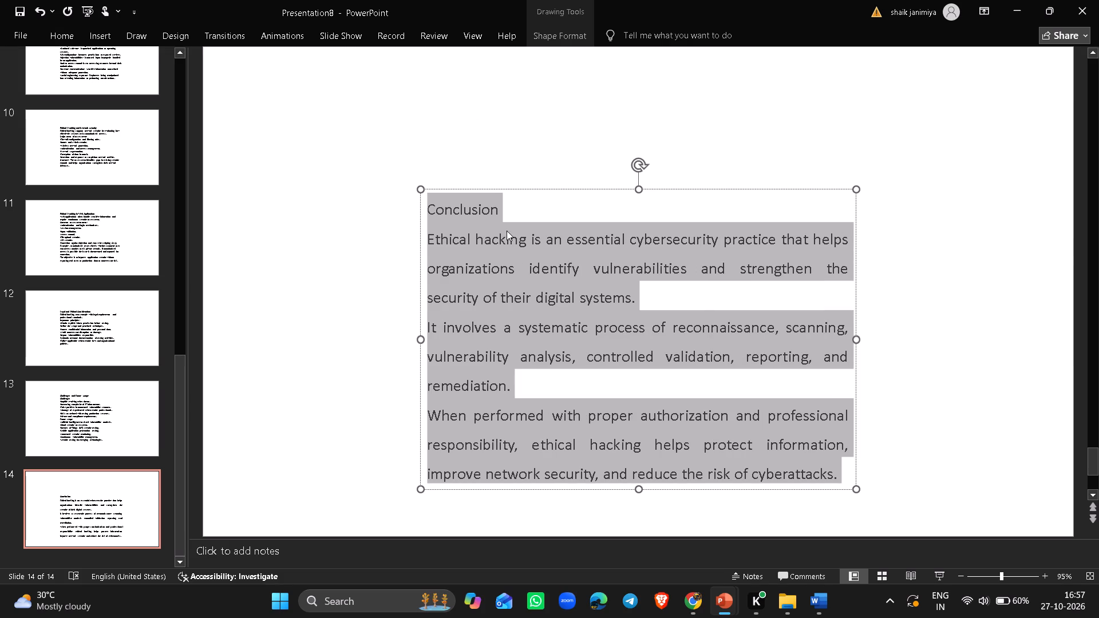
Enlarge the "Conclusion" heading on slide 14 to 24 pt.
{"action": "left_click", "coordinate": [508, 219]}
{"action": "left_click_drag", "start_coordinate": [508, 204], "coordinate": [384, 195]}
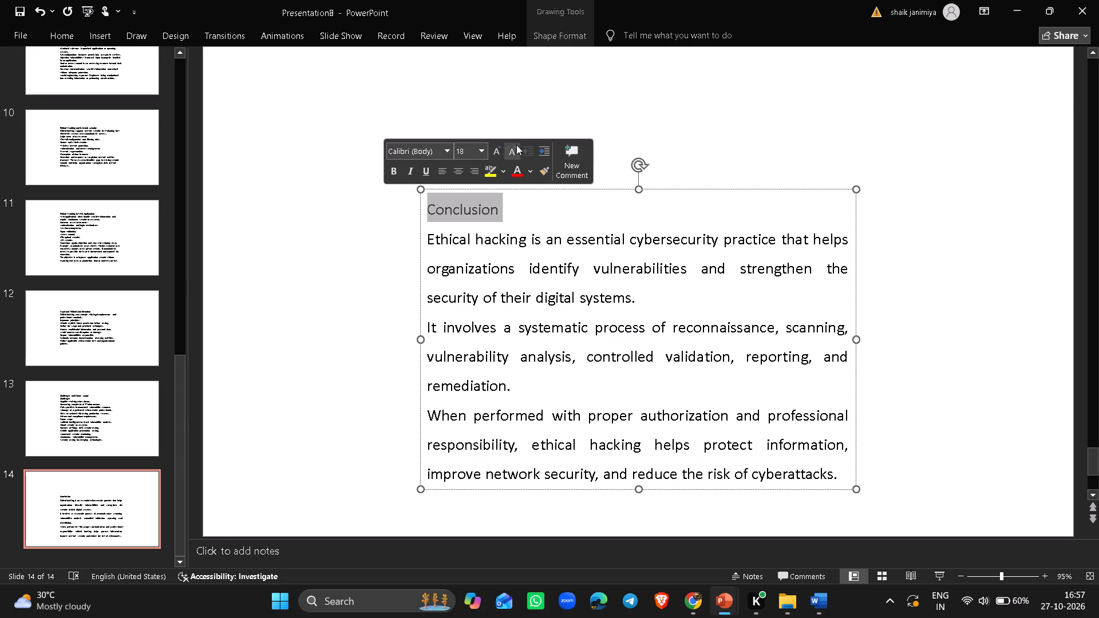
{"action": "double_click", "coordinate": [493, 149]}
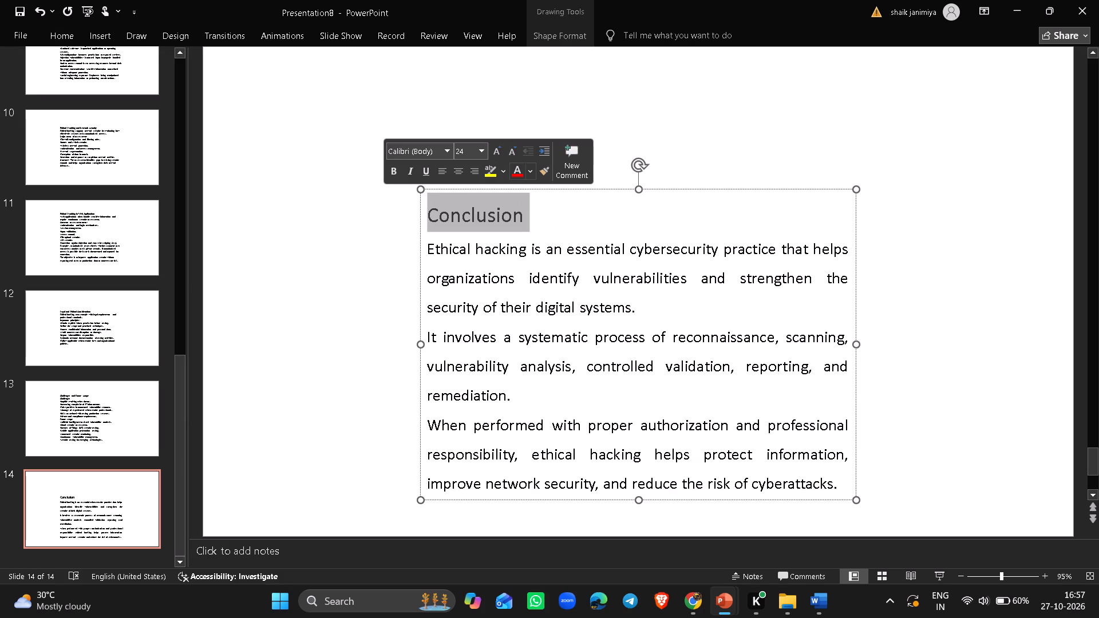
Change the font of the Conclusion heading and paragraphs on slide 14 to Times New Roman.
{"action": "left_click_drag", "start_coordinate": [836, 485], "coordinate": [378, 176]}
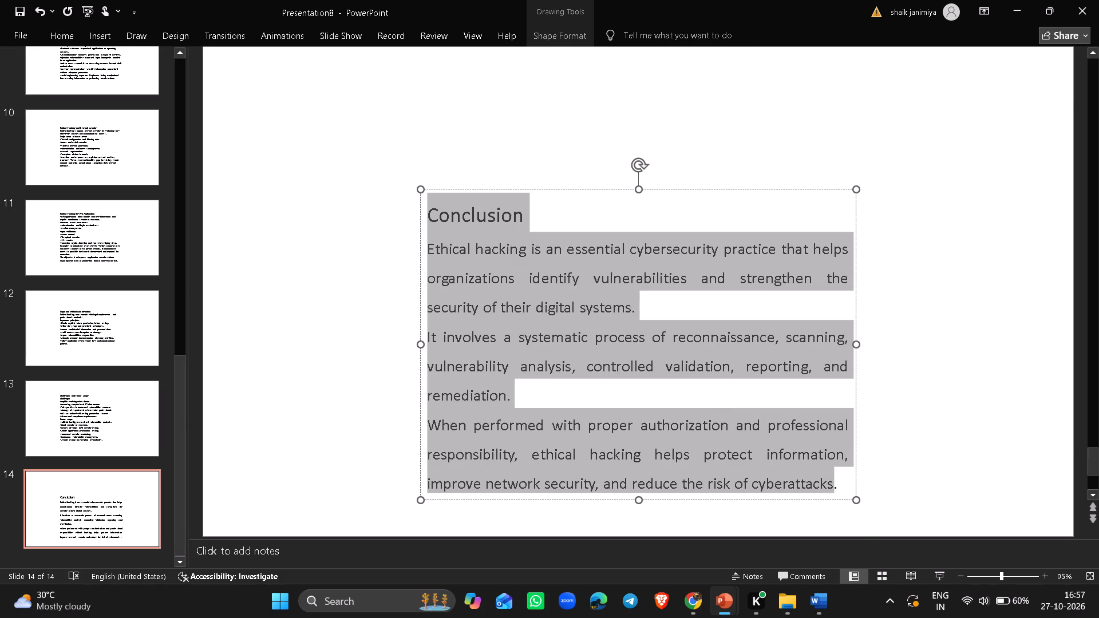
{"action": "left_click_drag", "start_coordinate": [378, 176], "coordinate": [345, 161]}
{"action": "right_click", "coordinate": [499, 236]}
{"action": "left_click", "coordinate": [565, 191]}
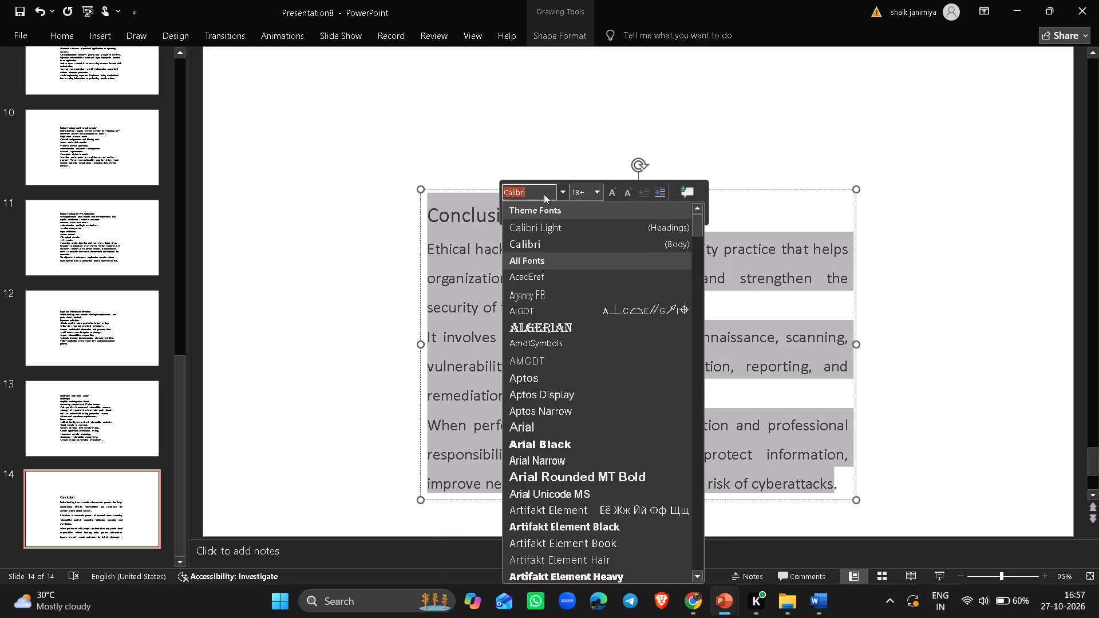
{"action": "type", "text": "ti"}
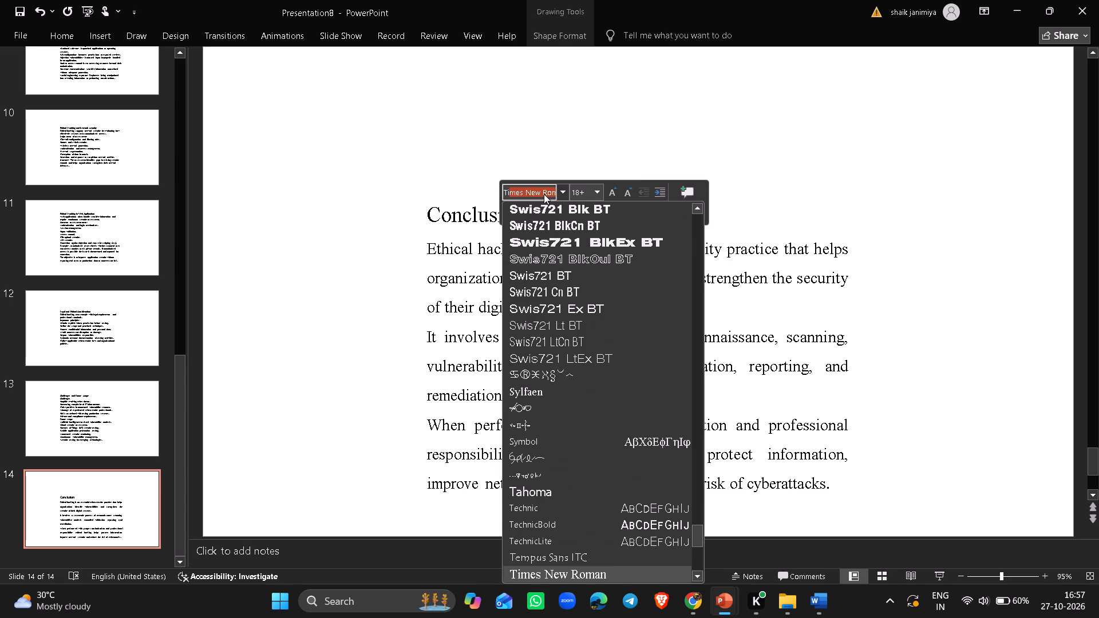
{"action": "key", "text": "Return"}
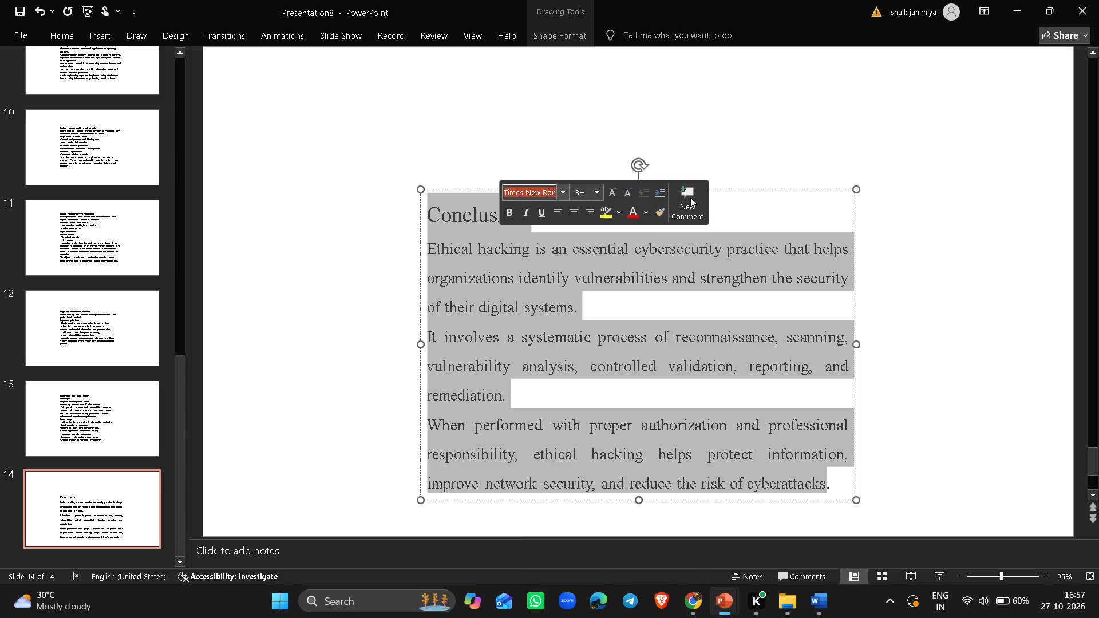
{"action": "left_click", "coordinate": [571, 294]}
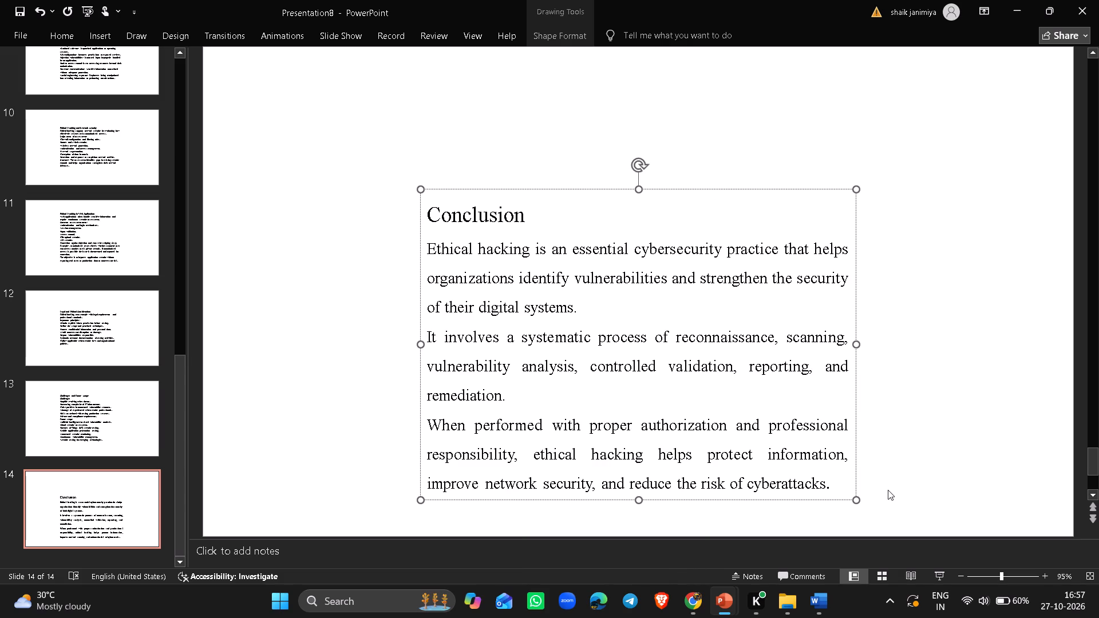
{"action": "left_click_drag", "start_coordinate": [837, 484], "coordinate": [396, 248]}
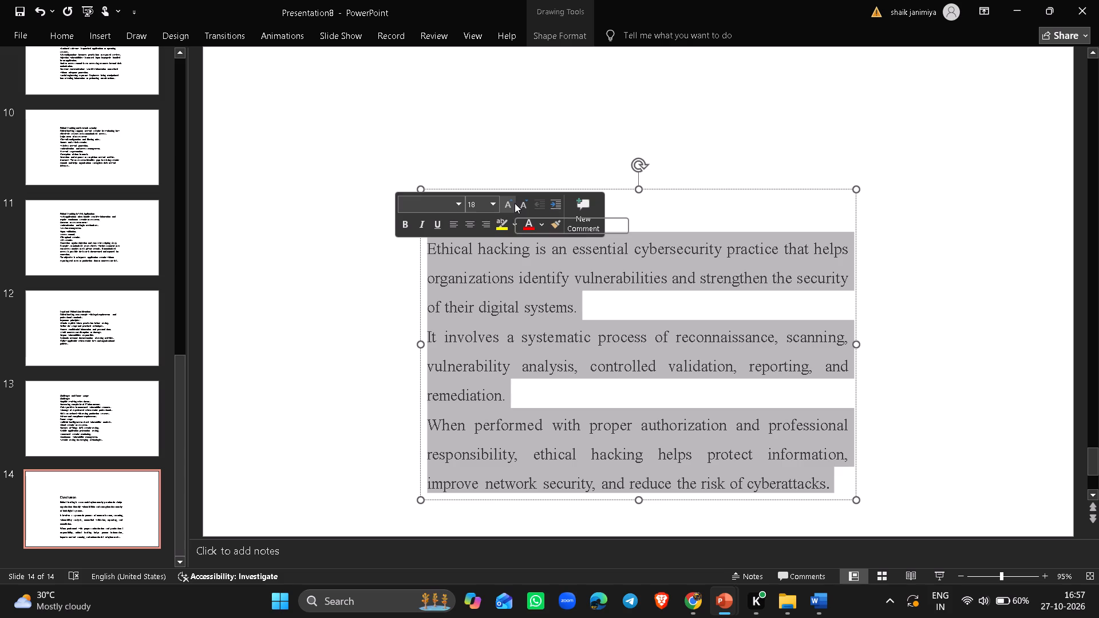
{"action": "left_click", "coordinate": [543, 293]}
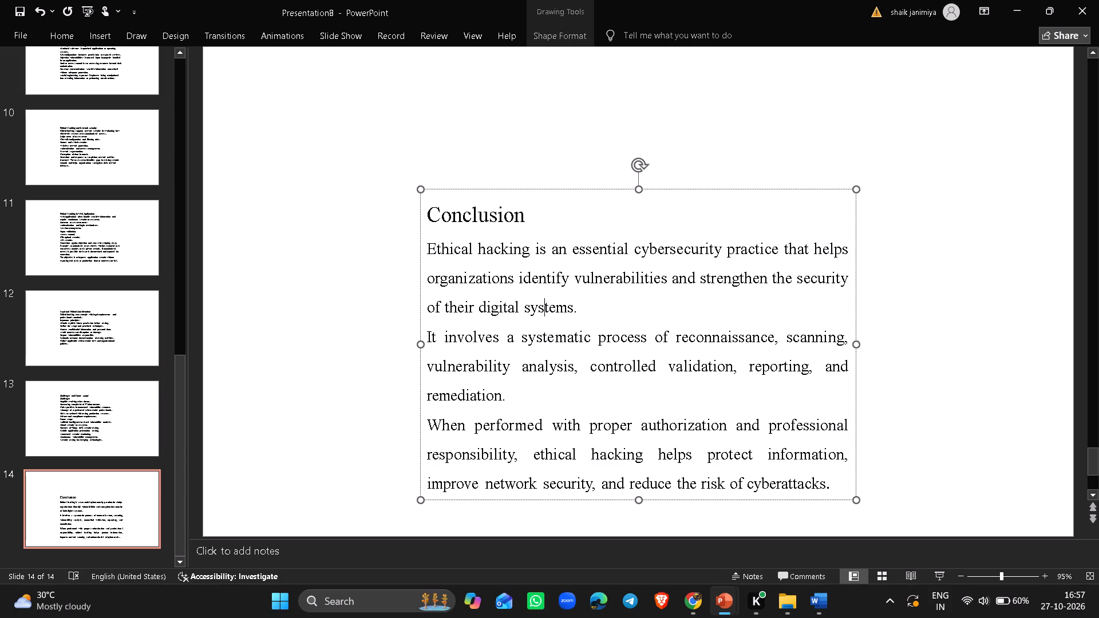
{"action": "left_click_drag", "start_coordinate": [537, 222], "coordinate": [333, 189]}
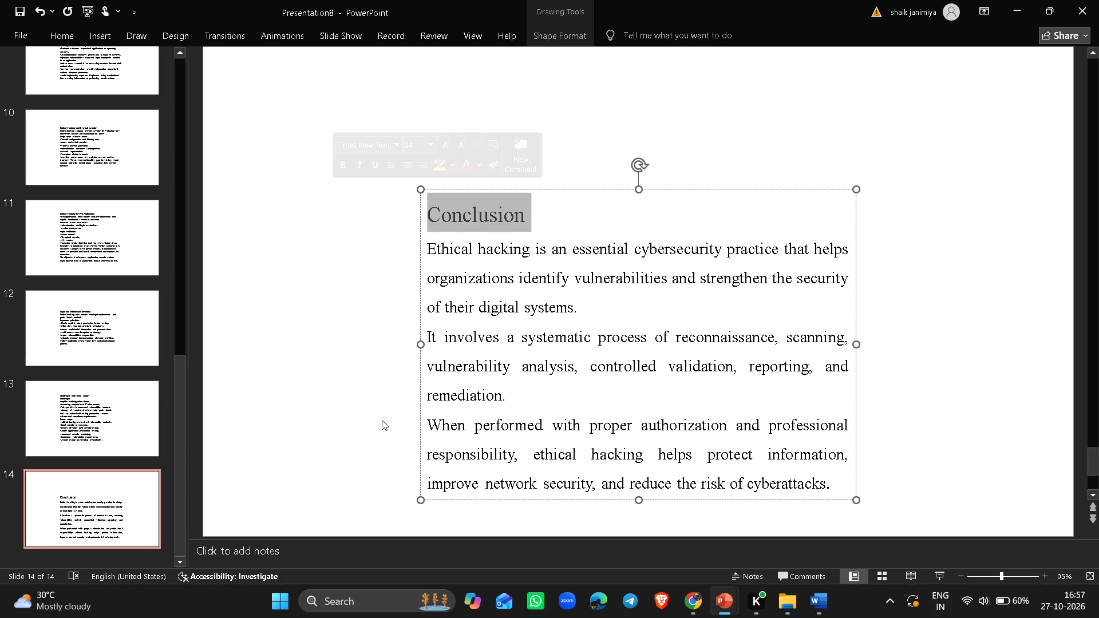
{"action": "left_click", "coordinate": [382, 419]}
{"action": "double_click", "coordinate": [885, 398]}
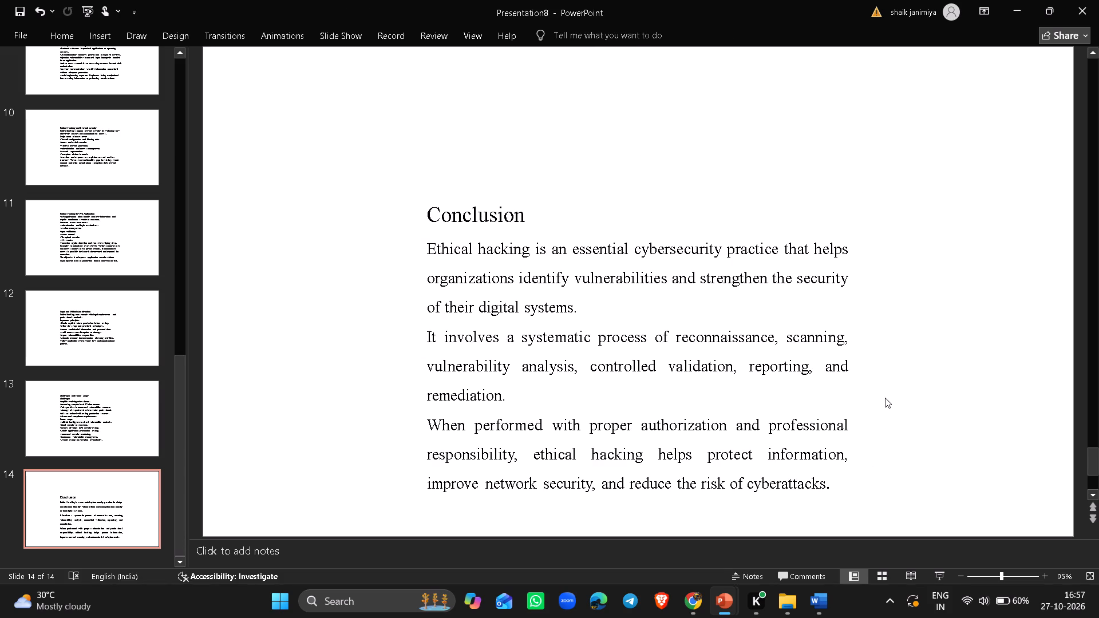
Widen the Conclusion text box on slide 14 and move it up and left, roughly centred horizontally in the slide's upper half.
{"action": "left_click", "coordinate": [814, 378]}
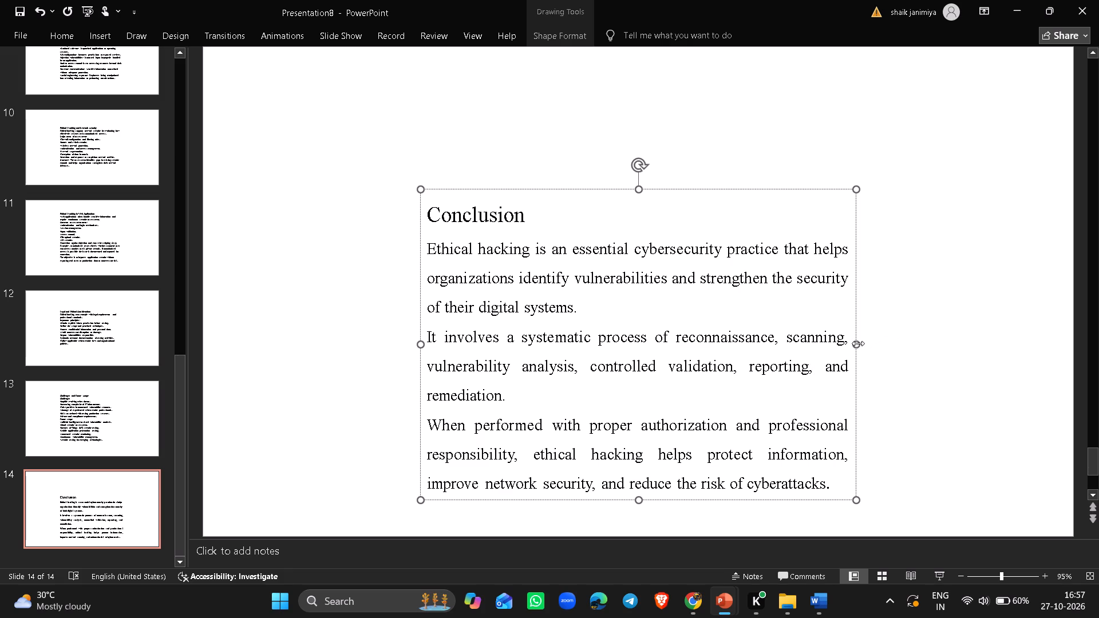
{"action": "left_click_drag", "start_coordinate": [858, 343], "coordinate": [1039, 363]}
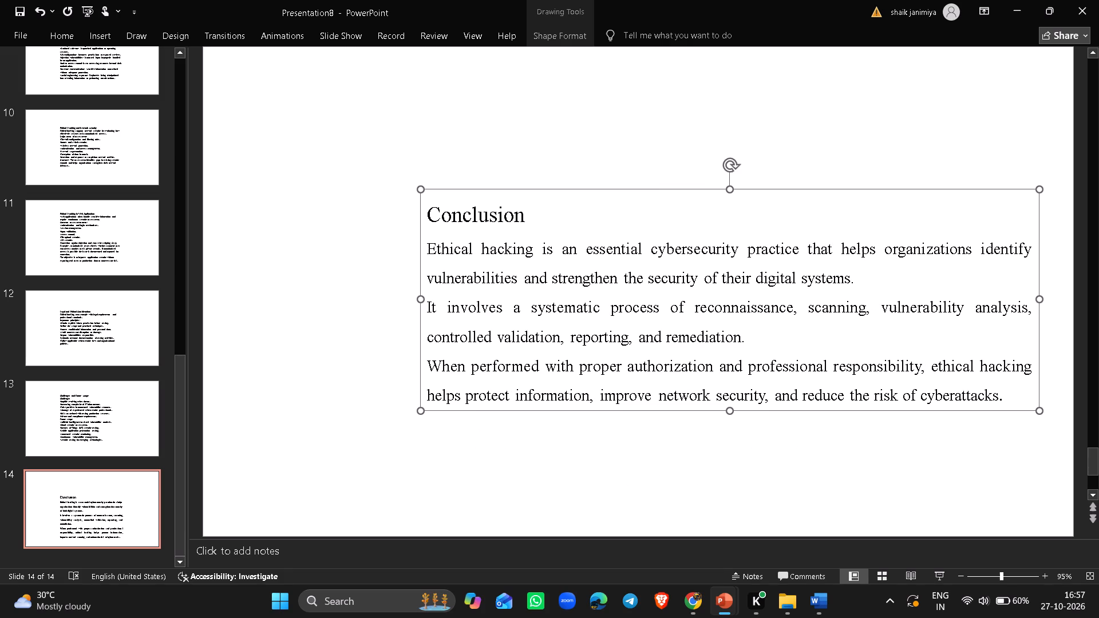
{"action": "left_click_drag", "start_coordinate": [646, 185], "coordinate": [545, 123]}
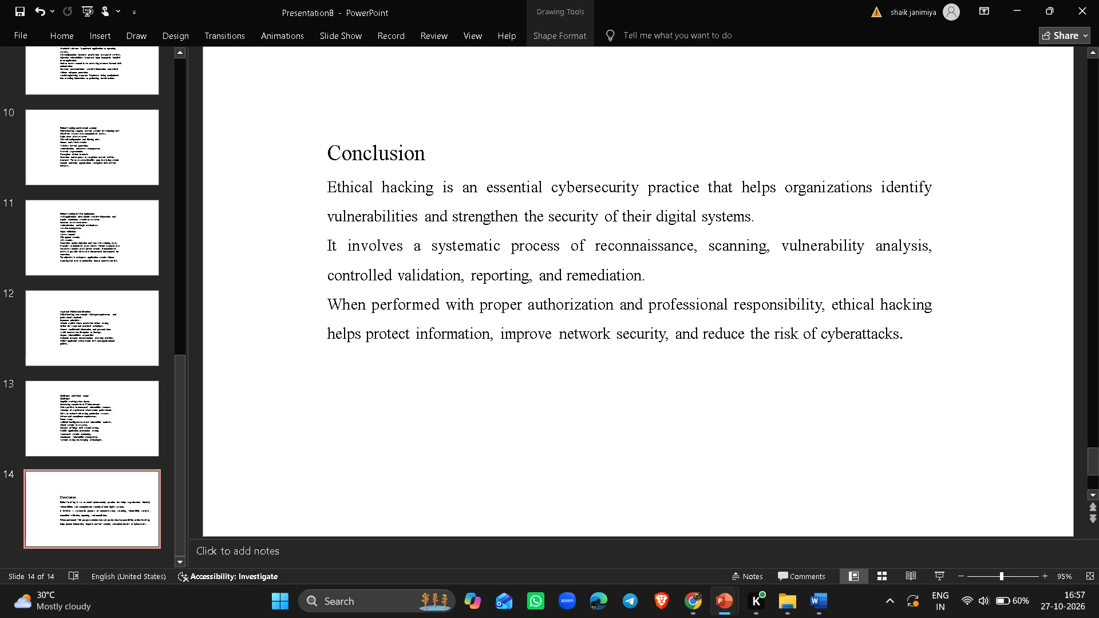
Shift the Conclusion text box on slide 14 slightly to the left.
{"action": "left_click_drag", "start_coordinate": [545, 123], "coordinate": [530, 122]}
Number the three Conclusion paragraphs on slide 14 in the 1., 2., 3. style, leaving the heading unnumbered.
{"action": "left_click", "coordinate": [551, 289]}
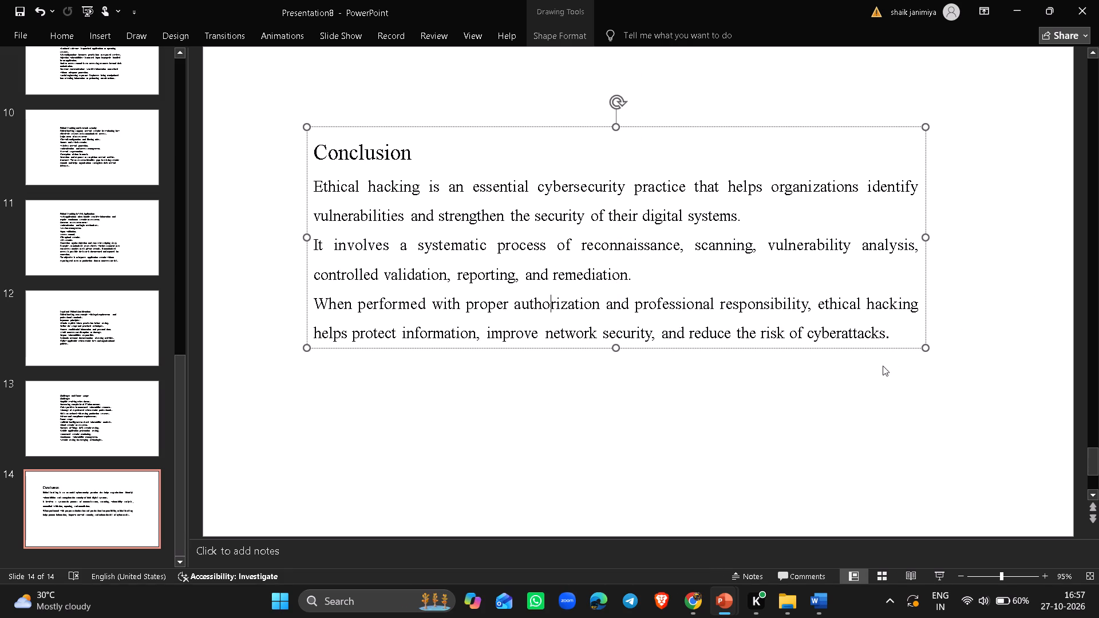
{"action": "left_click_drag", "start_coordinate": [892, 329], "coordinate": [292, 181]}
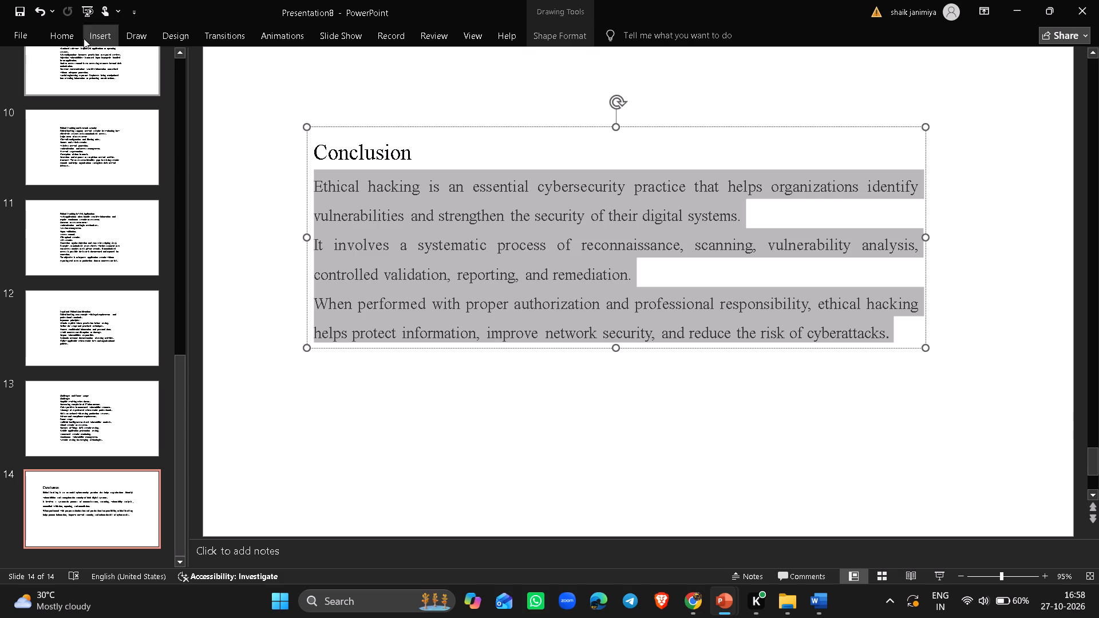
{"action": "left_click", "coordinate": [70, 35]}
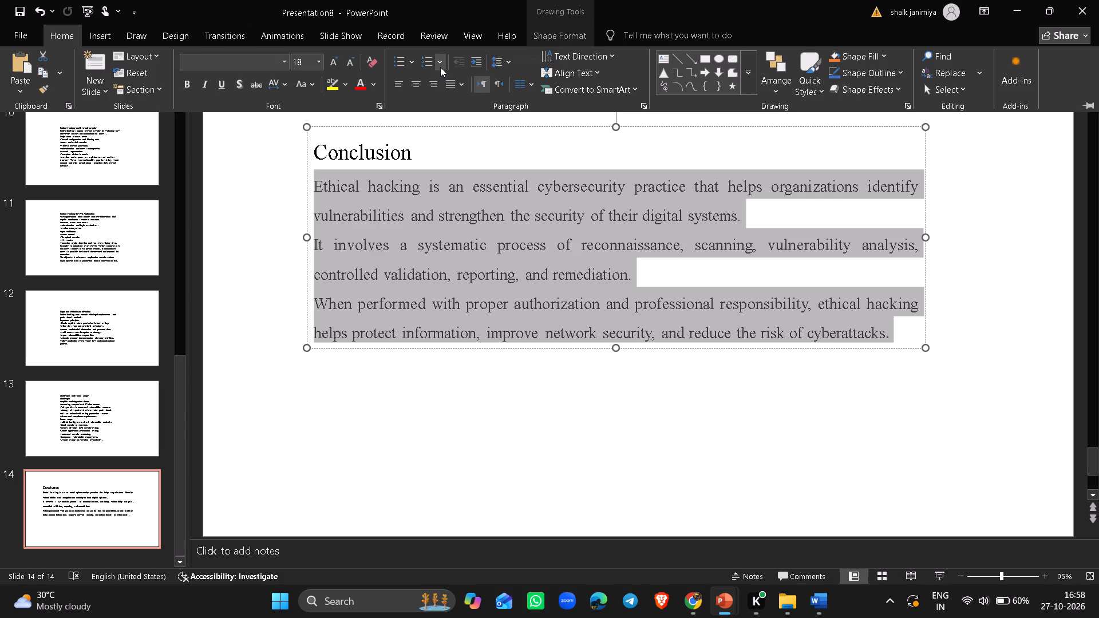
{"action": "left_click", "coordinate": [440, 67]}
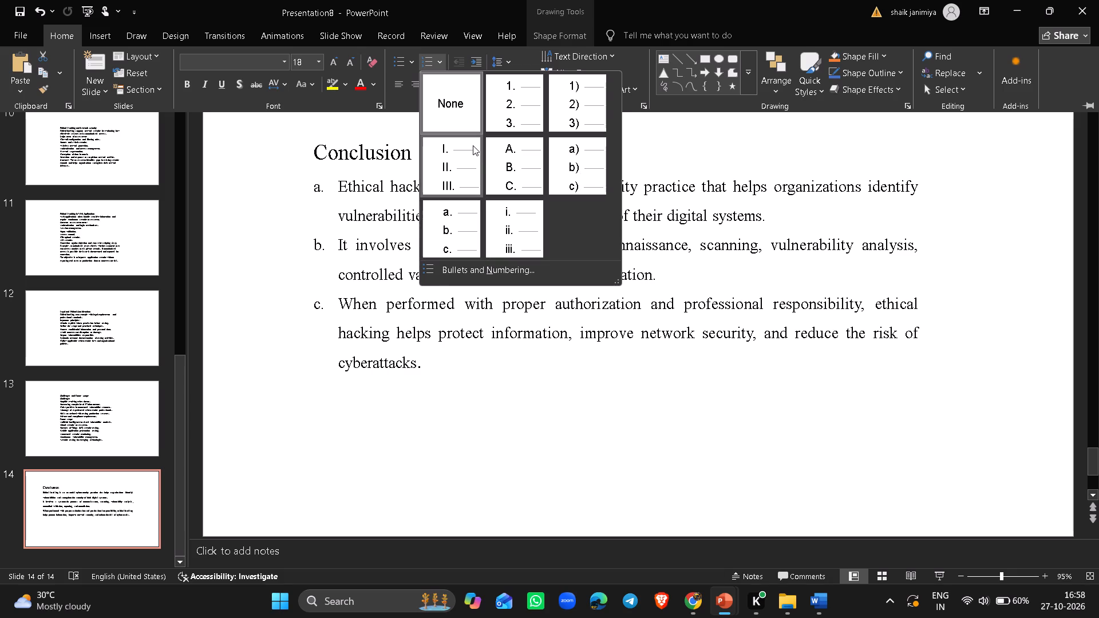
{"action": "left_click", "coordinate": [513, 104]}
{"action": "left_click", "coordinate": [258, 290]}
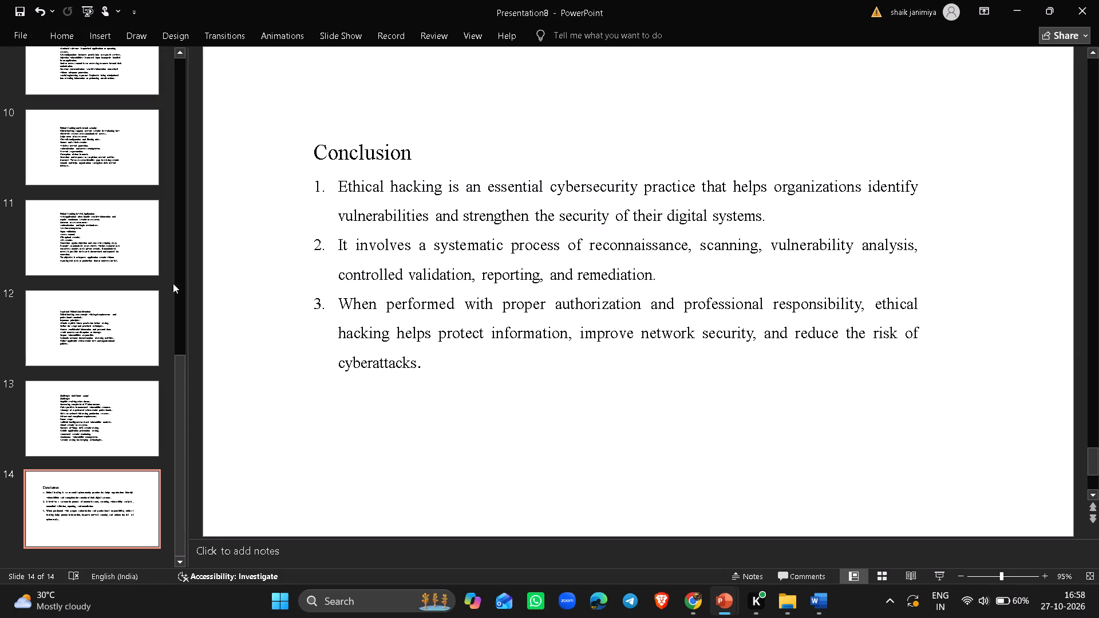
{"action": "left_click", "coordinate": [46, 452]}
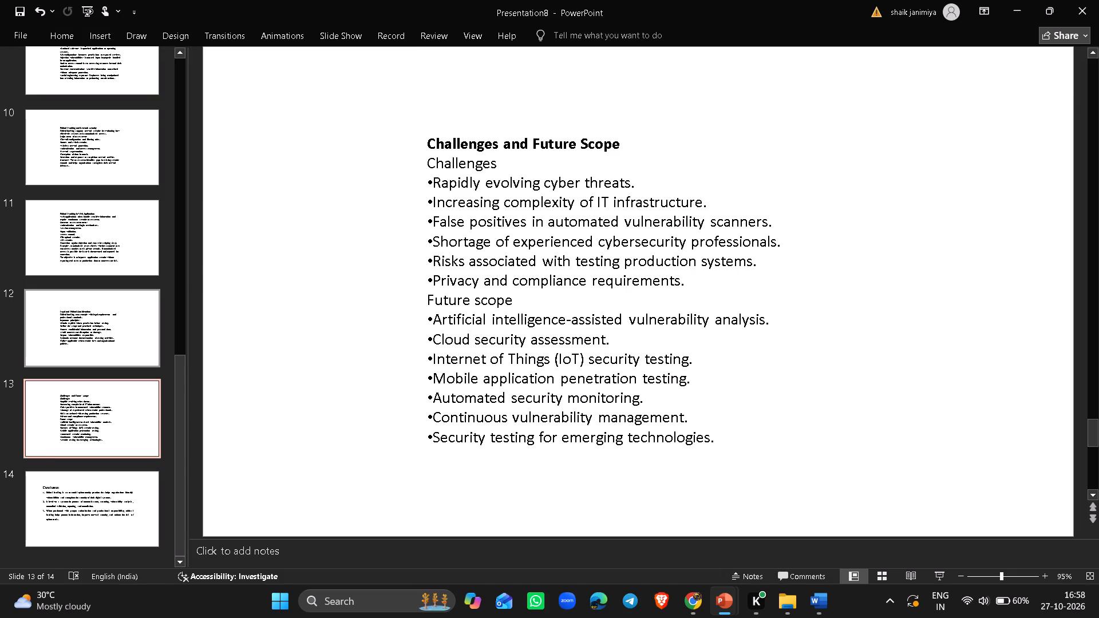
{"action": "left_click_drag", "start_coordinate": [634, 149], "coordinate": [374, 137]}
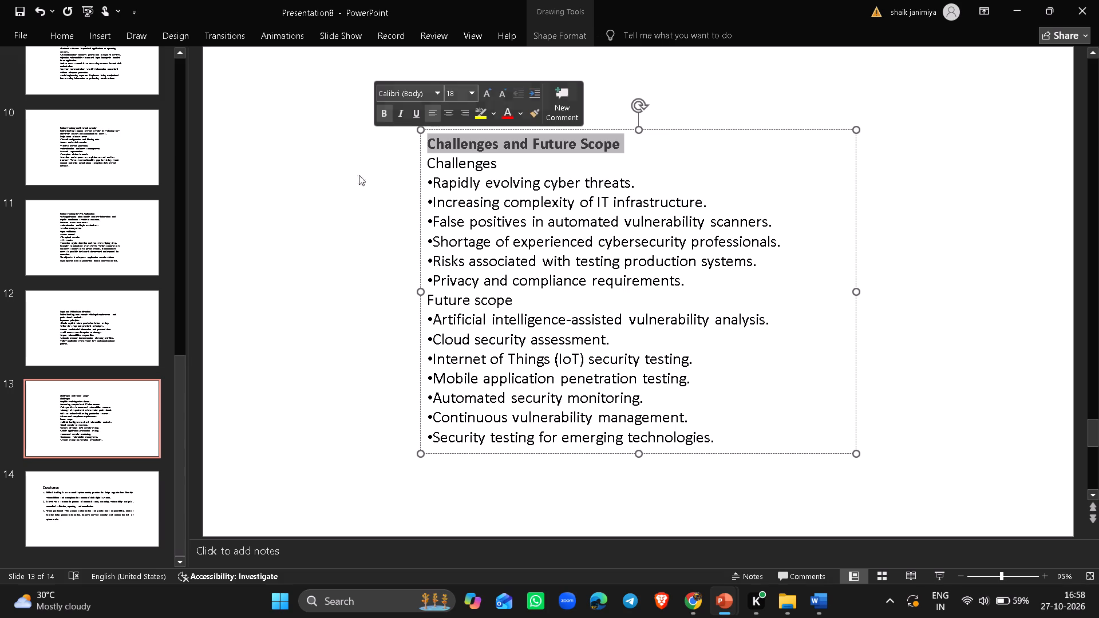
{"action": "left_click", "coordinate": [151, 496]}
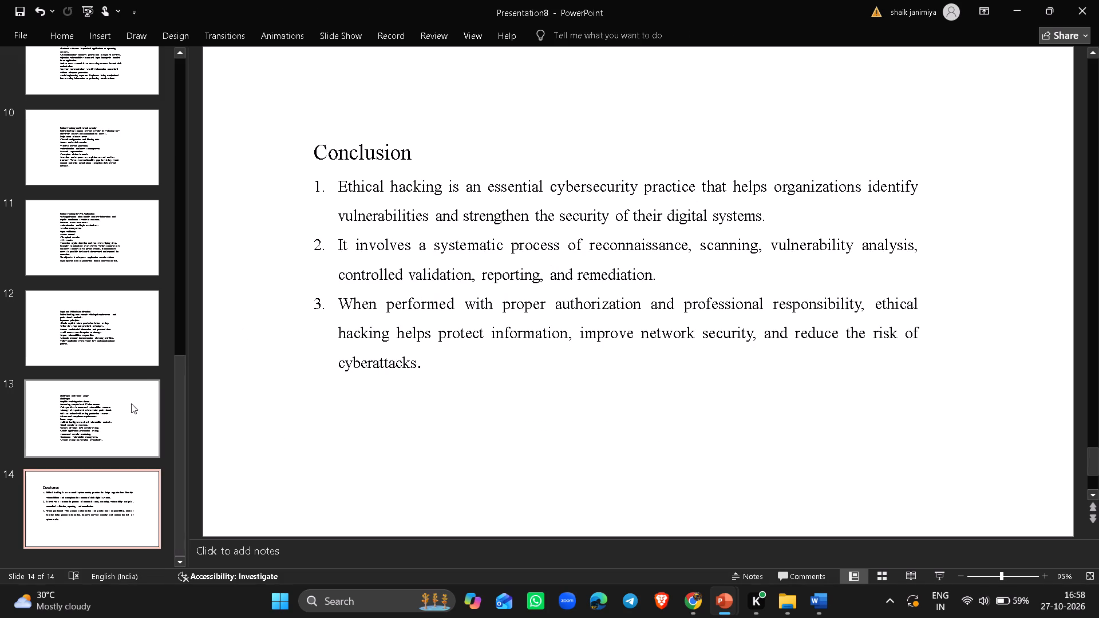
Set all the Challenges and Future Scope text on slide 13 to 1.5 line spacing and justify it.
{"action": "left_click", "coordinate": [106, 418]}
{"action": "left_click", "coordinate": [566, 301]}
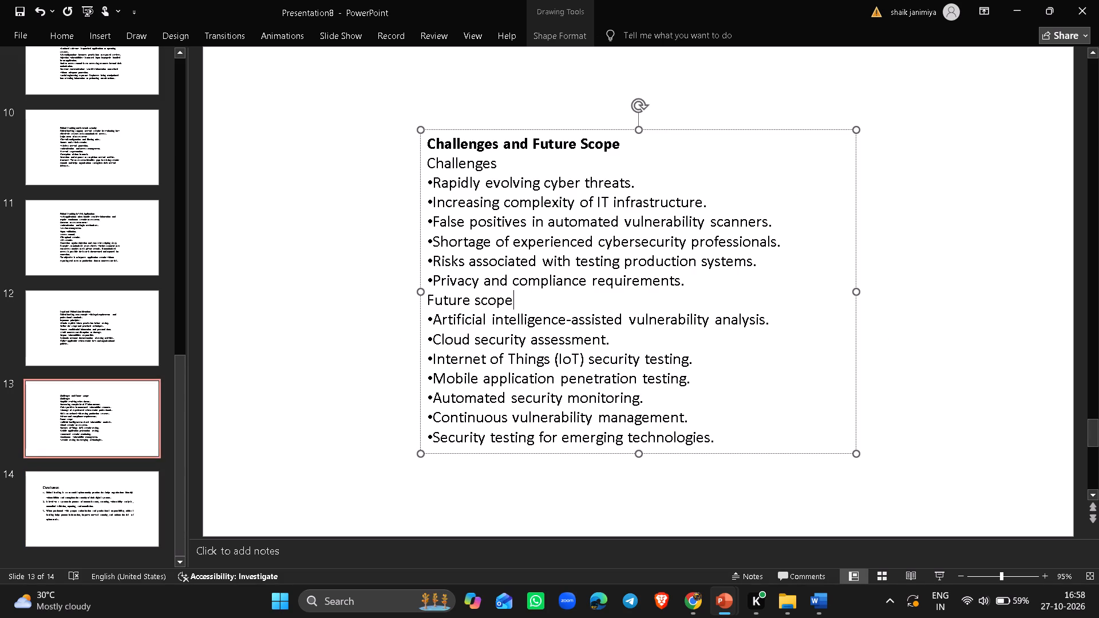
{"action": "key", "text": "ctrl+a"}
{"action": "left_click", "coordinate": [74, 45]}
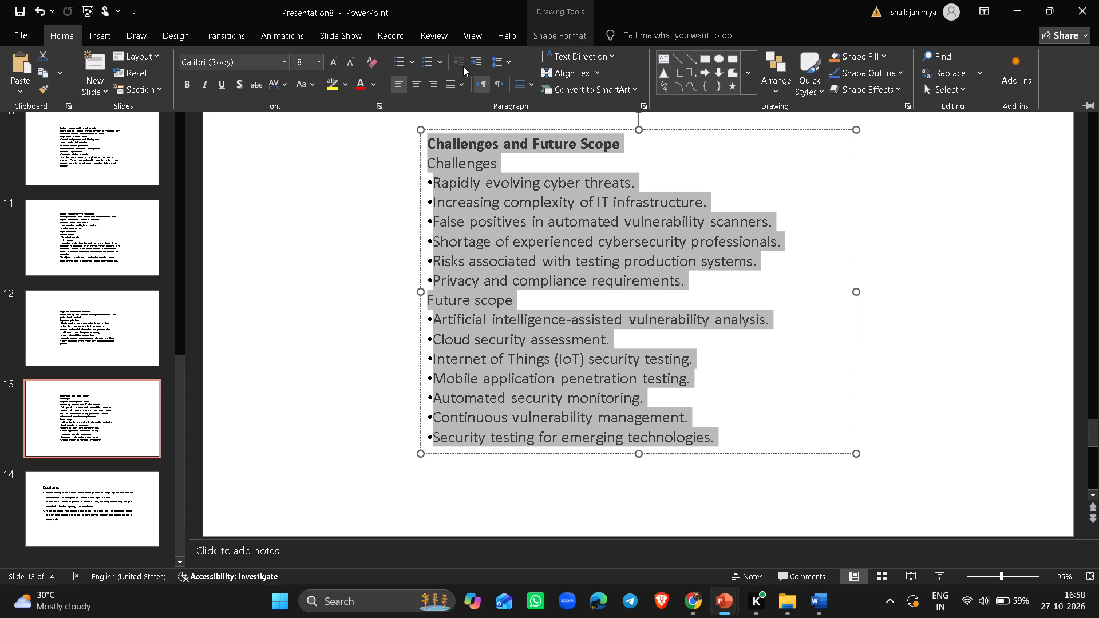
{"action": "left_click", "coordinate": [501, 68]}
{"action": "left_click", "coordinate": [504, 94]}
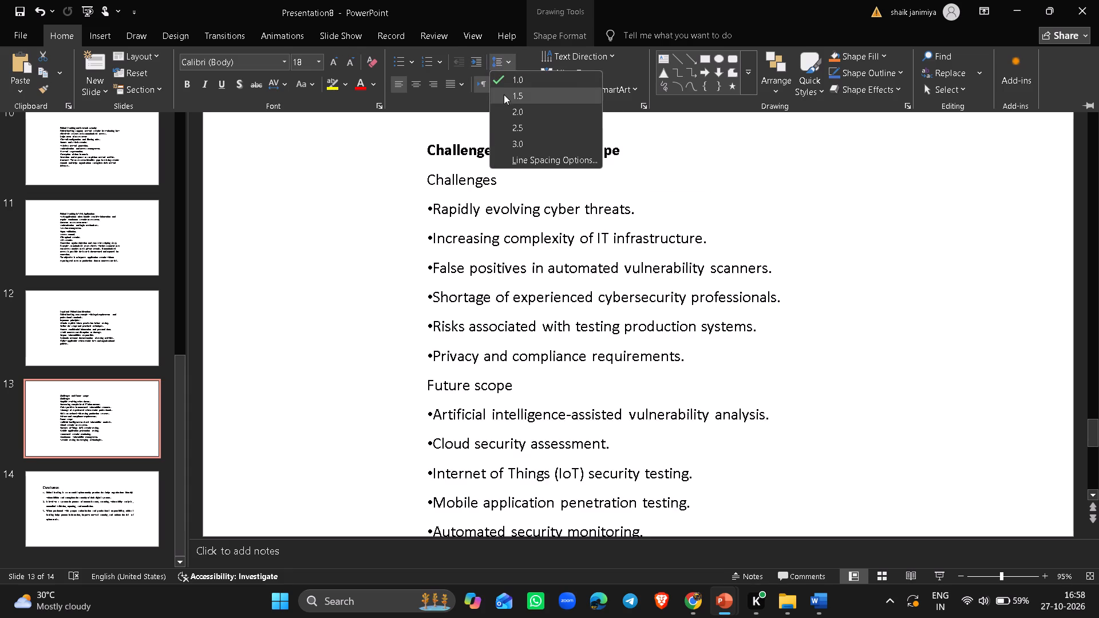
{"action": "left_click", "coordinate": [80, 35]}
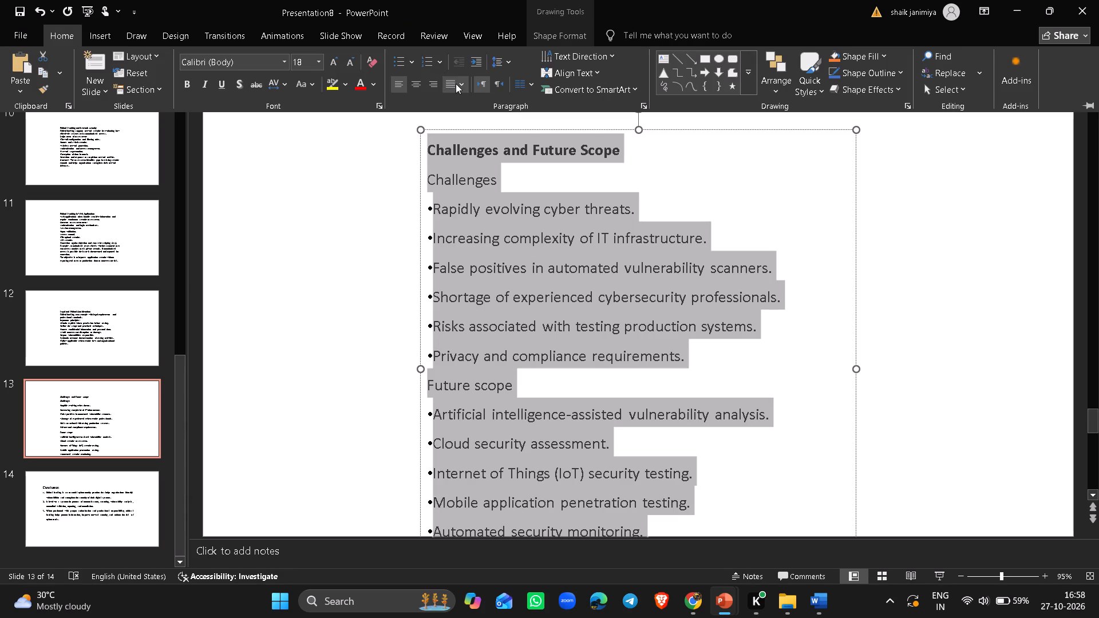
{"action": "left_click", "coordinate": [456, 84]}
{"action": "left_click", "coordinate": [476, 106]}
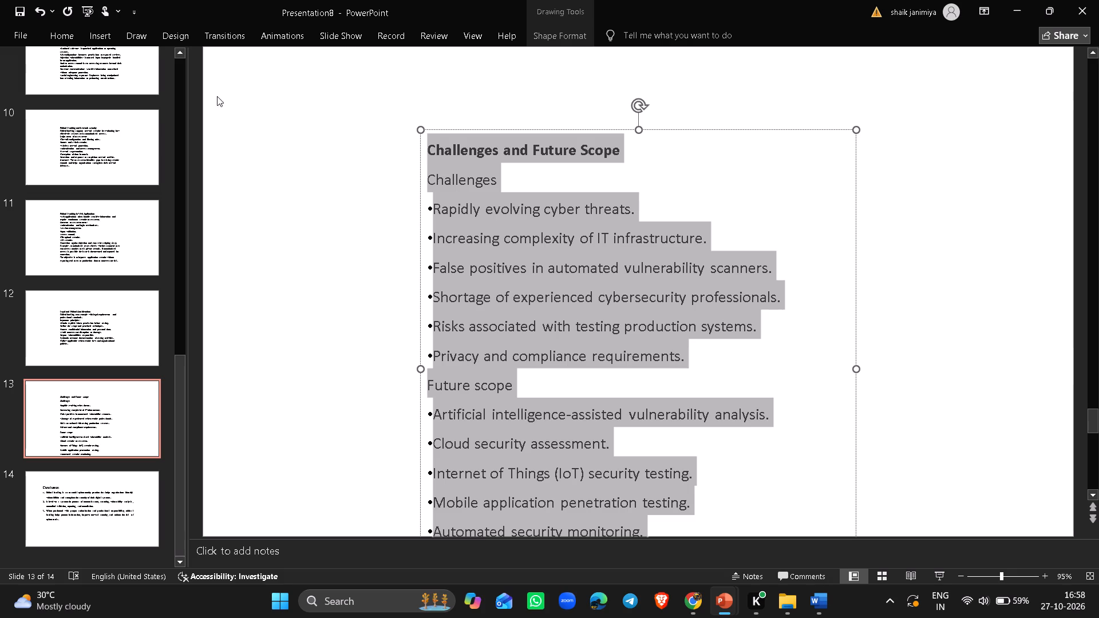
Change the font of all the Challenges and Future Scope text on slide 13 to Times New Roman.
{"action": "double_click", "coordinate": [511, 270]}
{"action": "key", "text": "ctrl+a"}
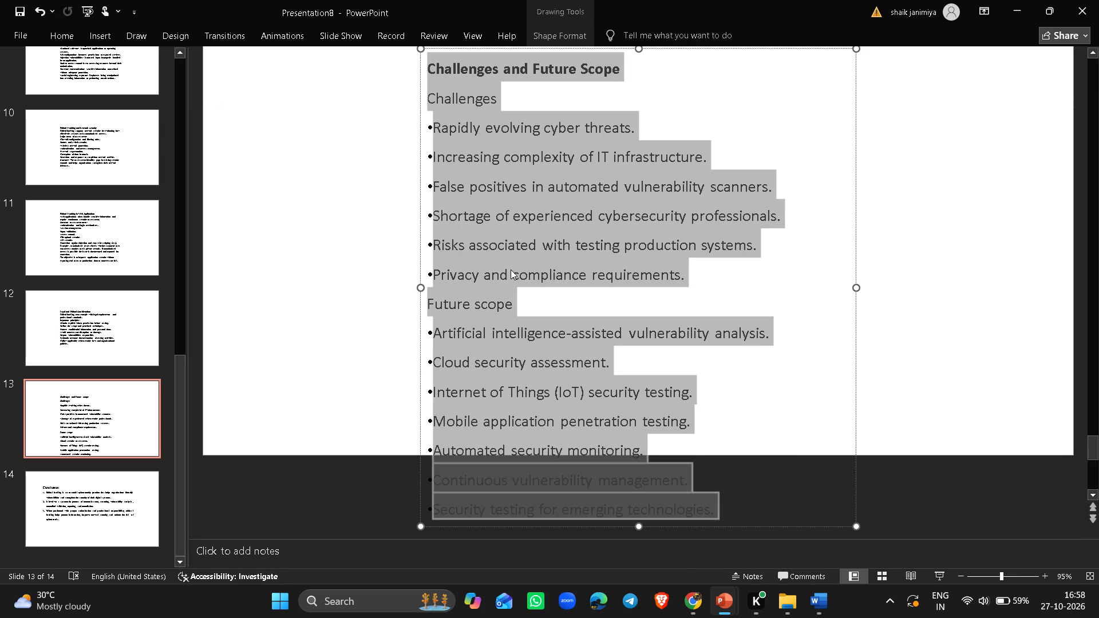
{"action": "right_click", "coordinate": [511, 270]}
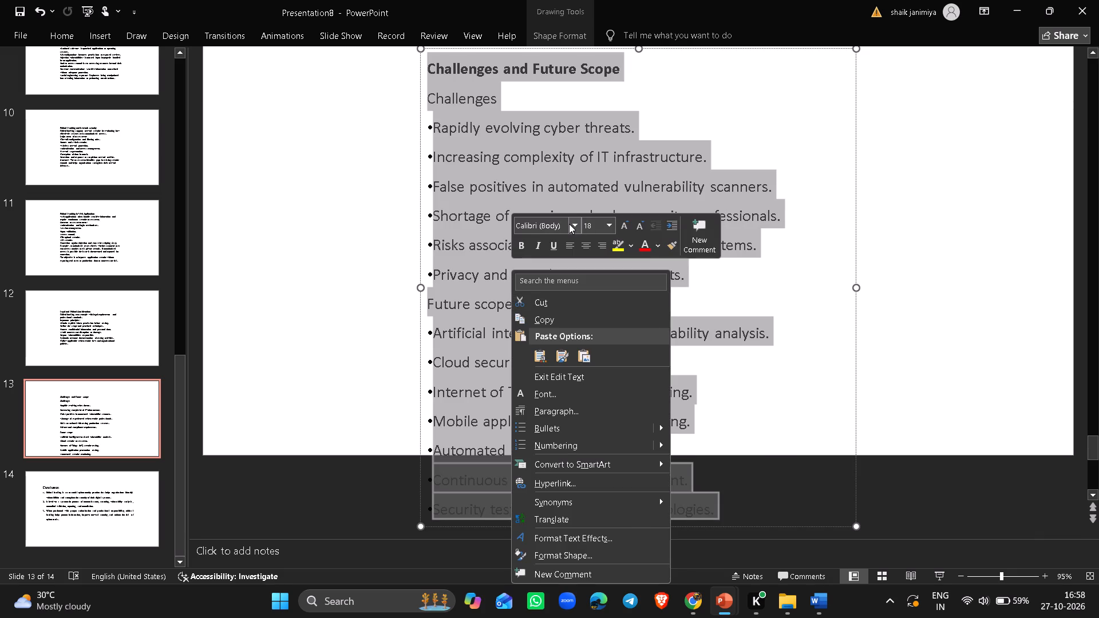
{"action": "left_click", "coordinate": [569, 224]}
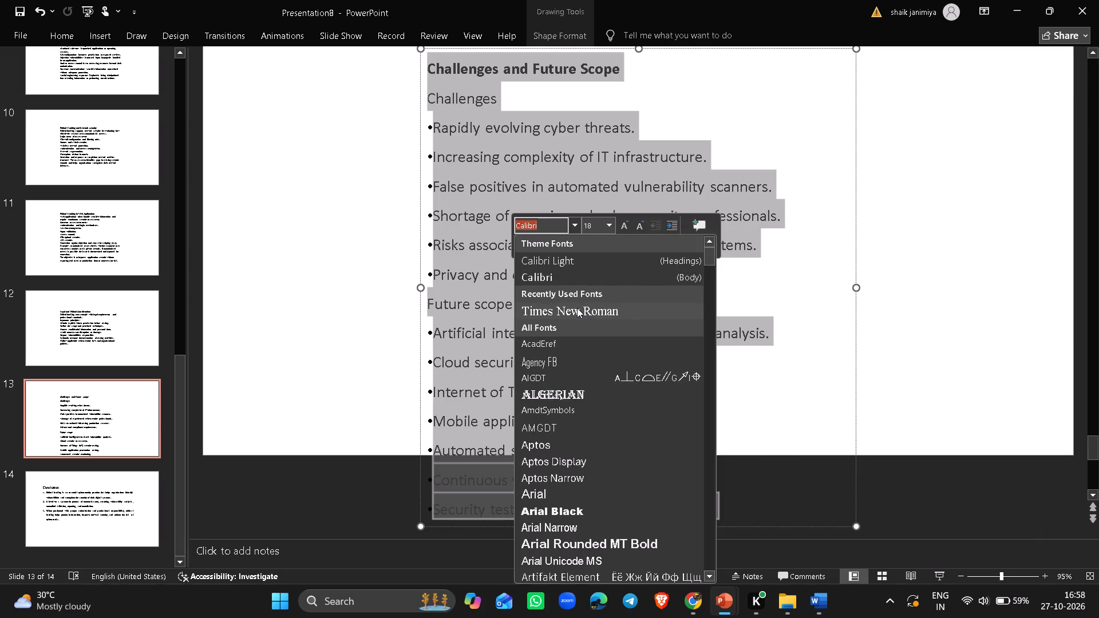
{"action": "left_click", "coordinate": [577, 308]}
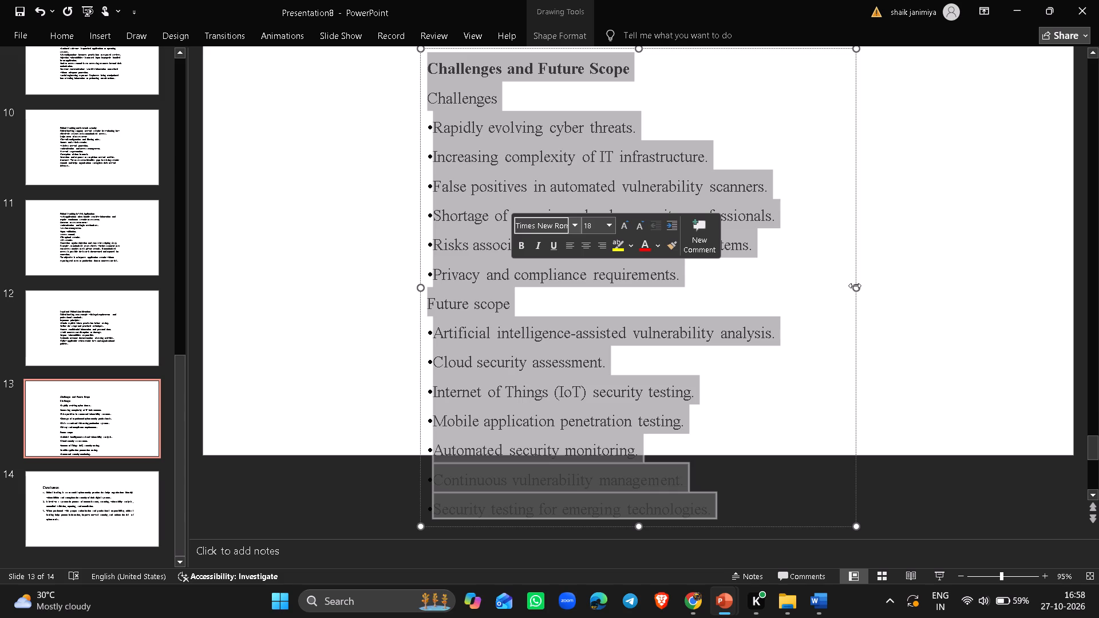
Widen the Challenges and Future Scope text box on slide 13 and move it up and left so every line fits on the slide.
{"action": "left_click_drag", "start_coordinate": [855, 286], "coordinate": [1078, 303]}
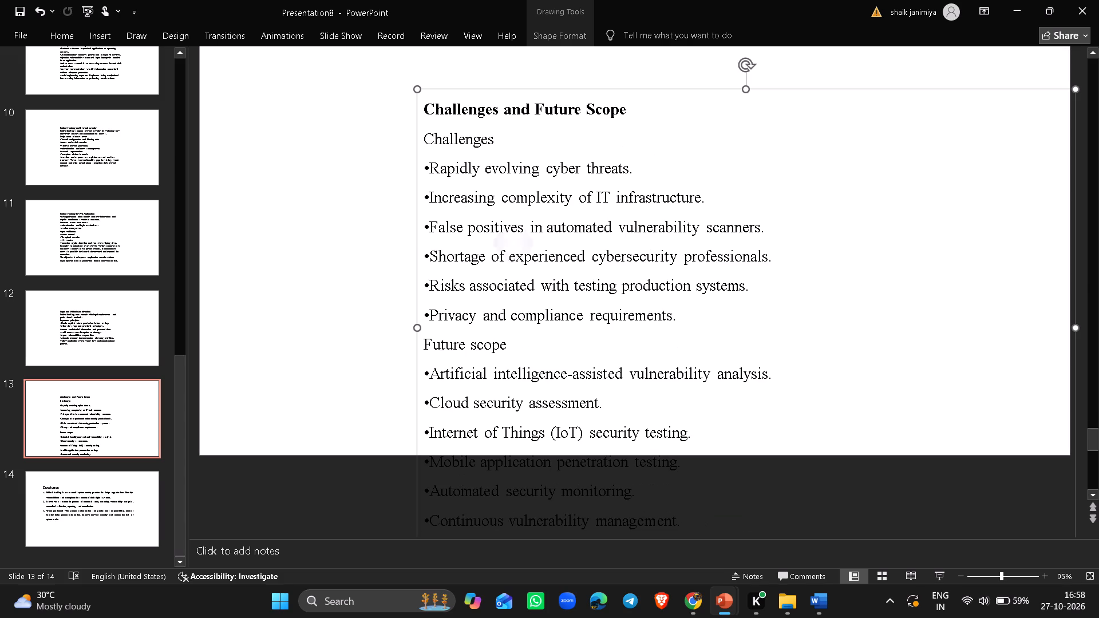
{"action": "left_click", "coordinate": [559, 199]}
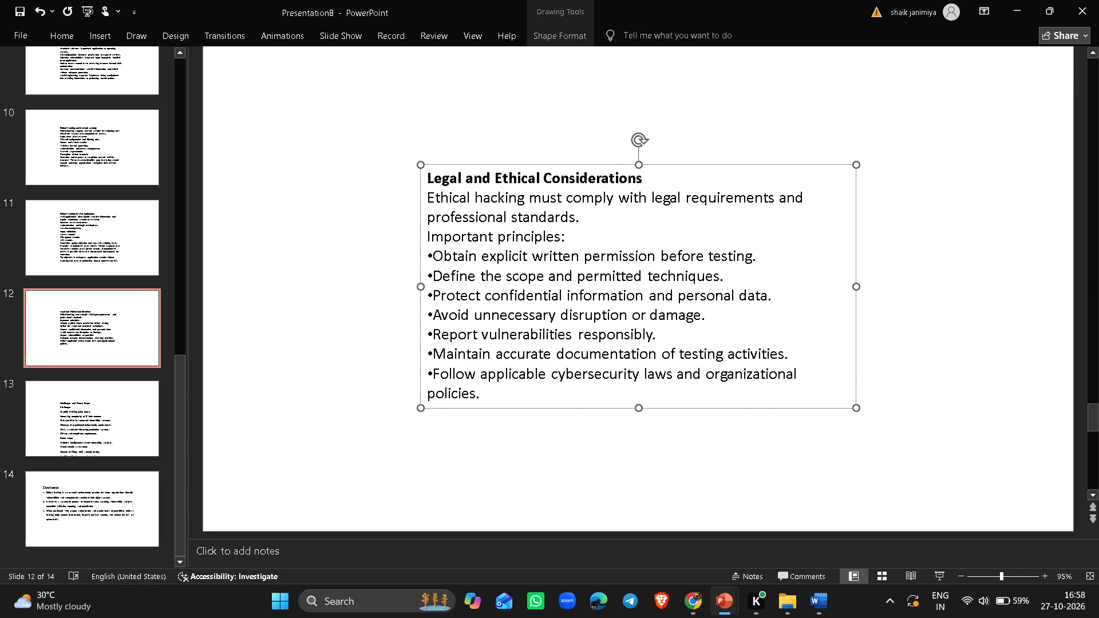
{"action": "left_click", "coordinate": [91, 426]}
{"action": "left_click", "coordinate": [495, 292]}
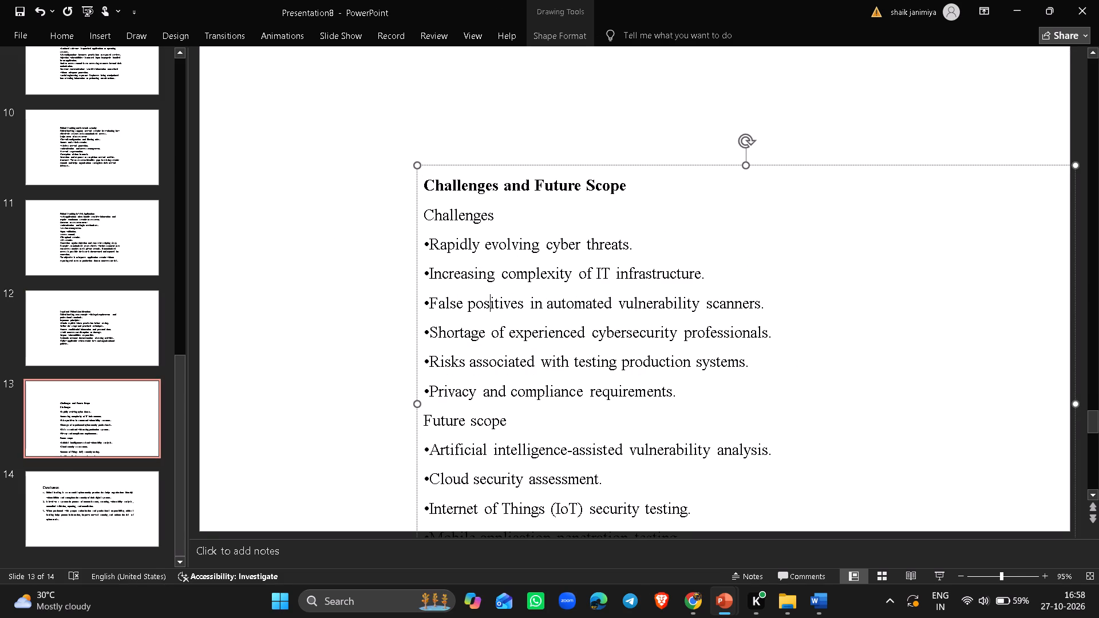
{"action": "left_click_drag", "start_coordinate": [529, 165], "coordinate": [381, 62]}
{"action": "left_click", "coordinate": [863, 472]}
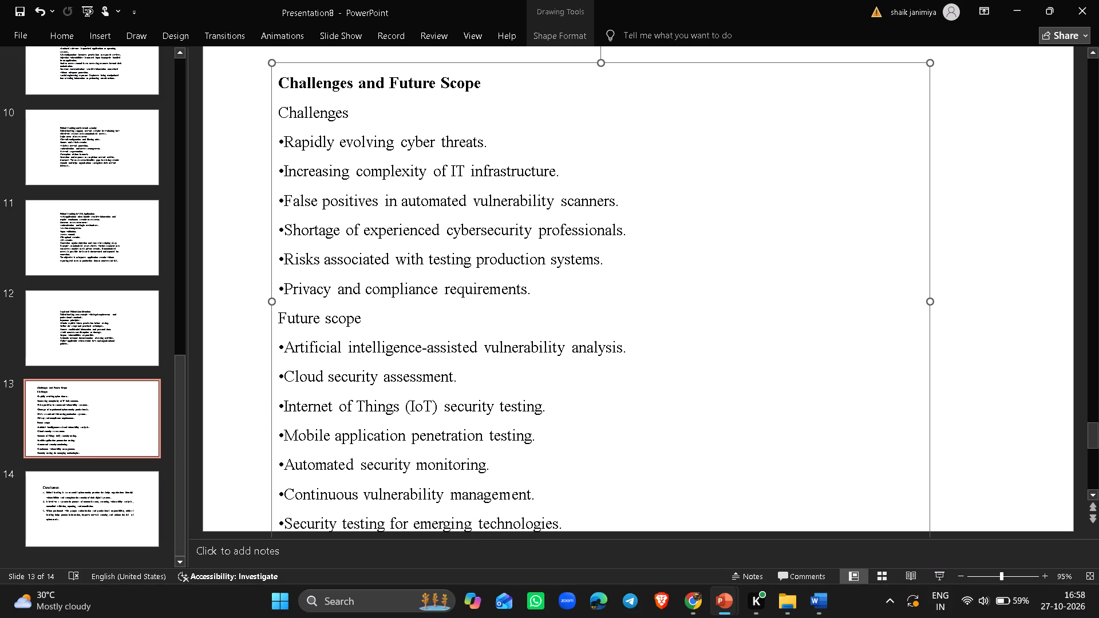
{"action": "left_click_drag", "start_coordinate": [913, 521], "coordinate": [910, 512]}
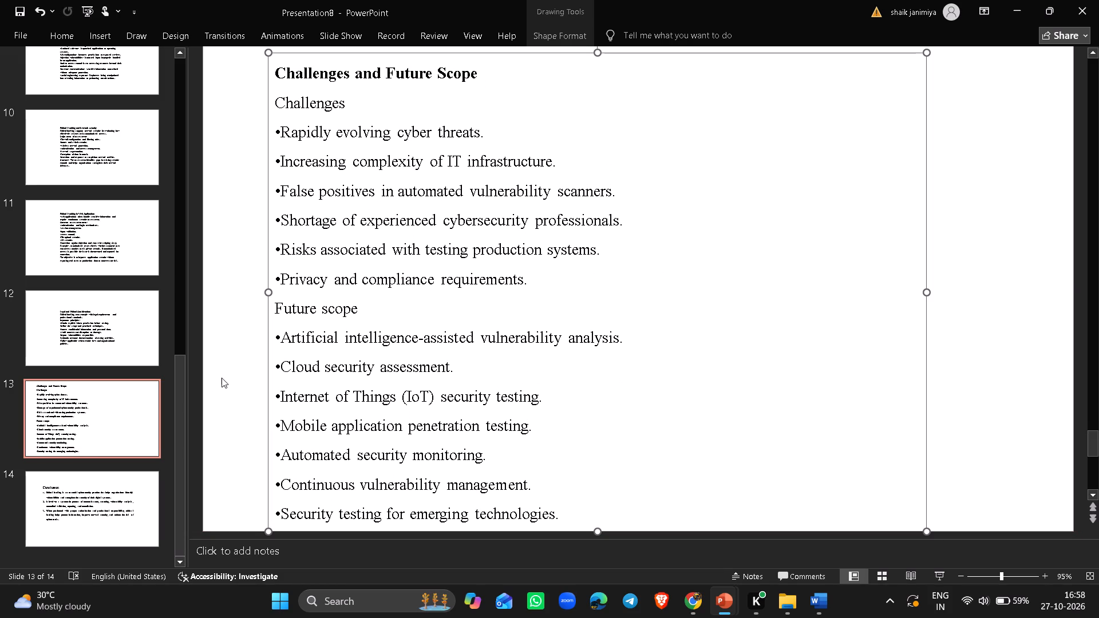
{"action": "left_click", "coordinate": [231, 378]}
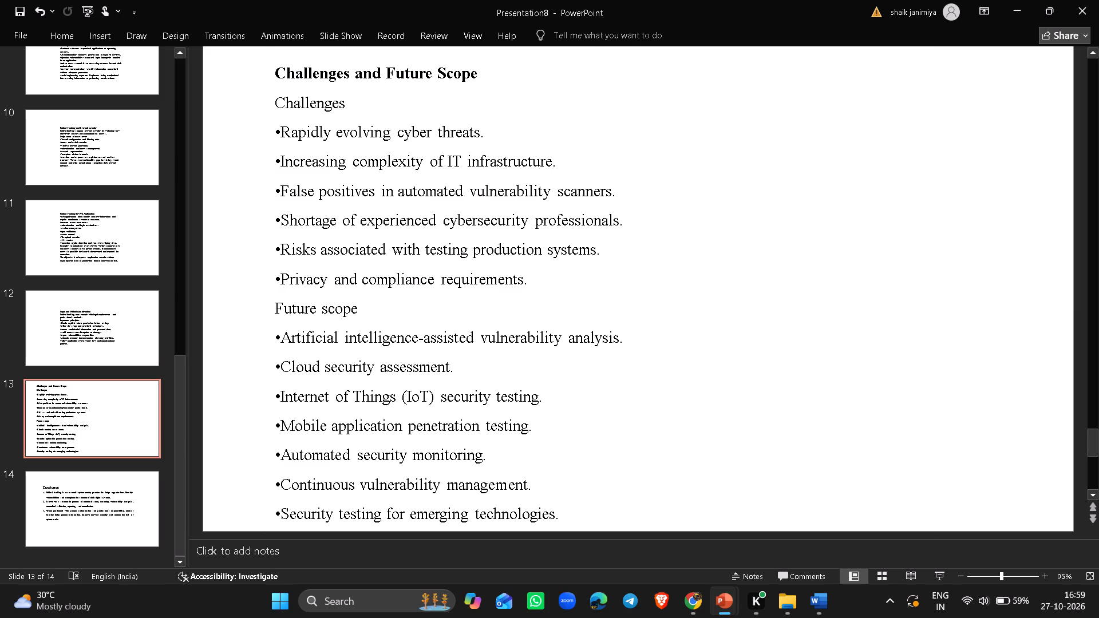
{"action": "left_click", "coordinate": [418, 351]}
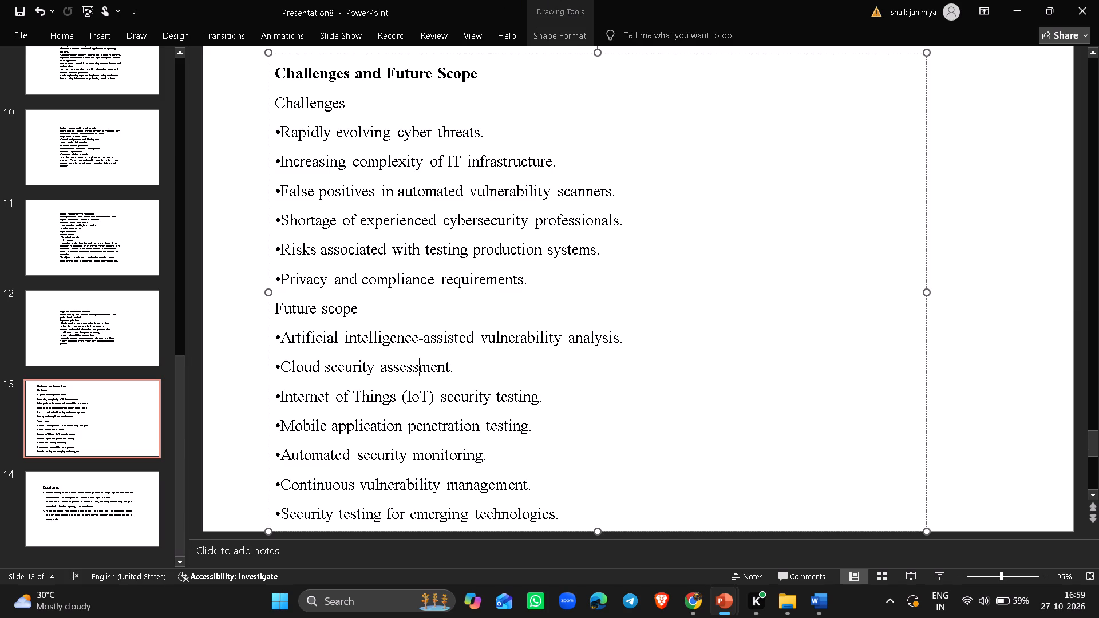
{"action": "left_click_drag", "start_coordinate": [565, 54], "coordinate": [623, 53]}
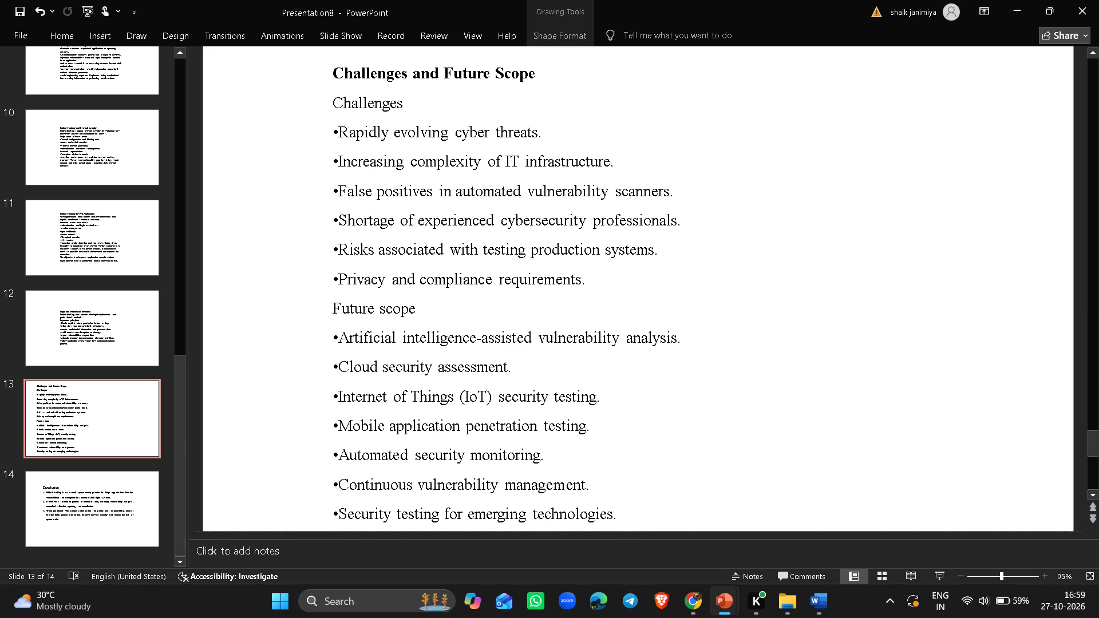
{"action": "left_click_drag", "start_coordinate": [623, 53], "coordinate": [623, 54]}
{"action": "left_click", "coordinate": [301, 271]}
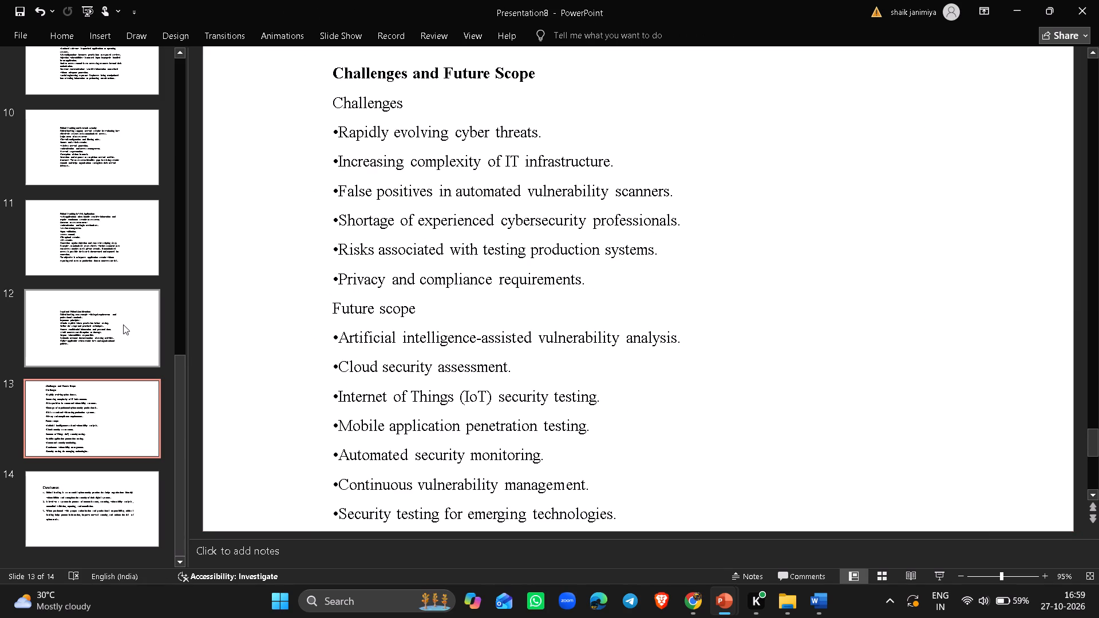
Set all the Legal and Ethical Considerations text on slide 12 to 1.5 line spacing and justify it.
{"action": "left_click", "coordinate": [123, 324]}
{"action": "left_click", "coordinate": [645, 155]}
{"action": "left_click", "coordinate": [584, 193]}
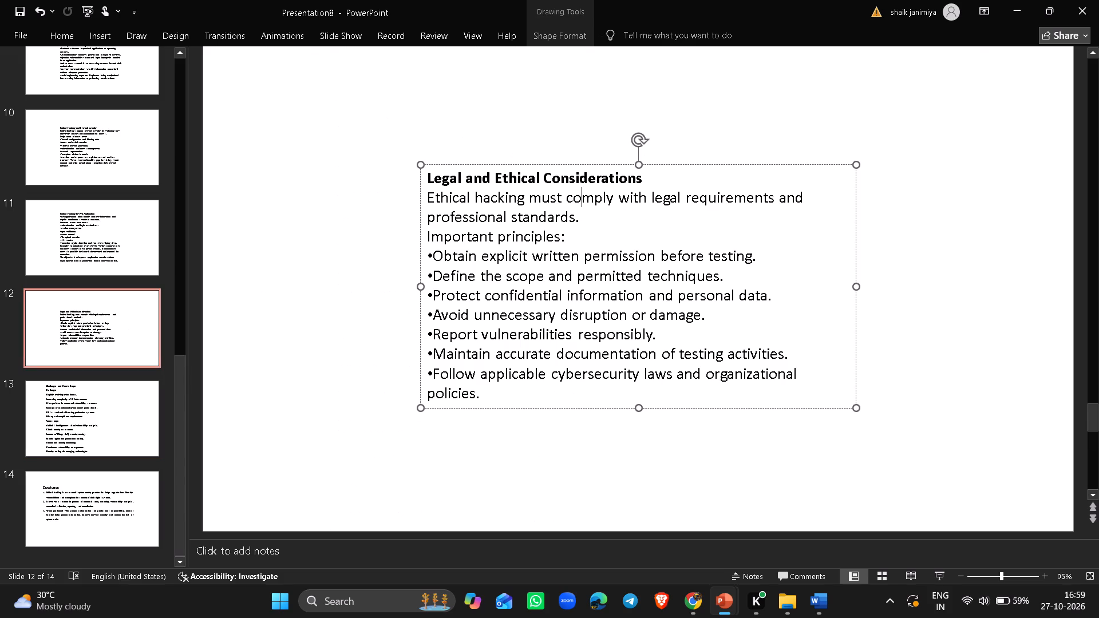
{"action": "key", "text": "ctrl+a"}
{"action": "left_click", "coordinate": [76, 35]}
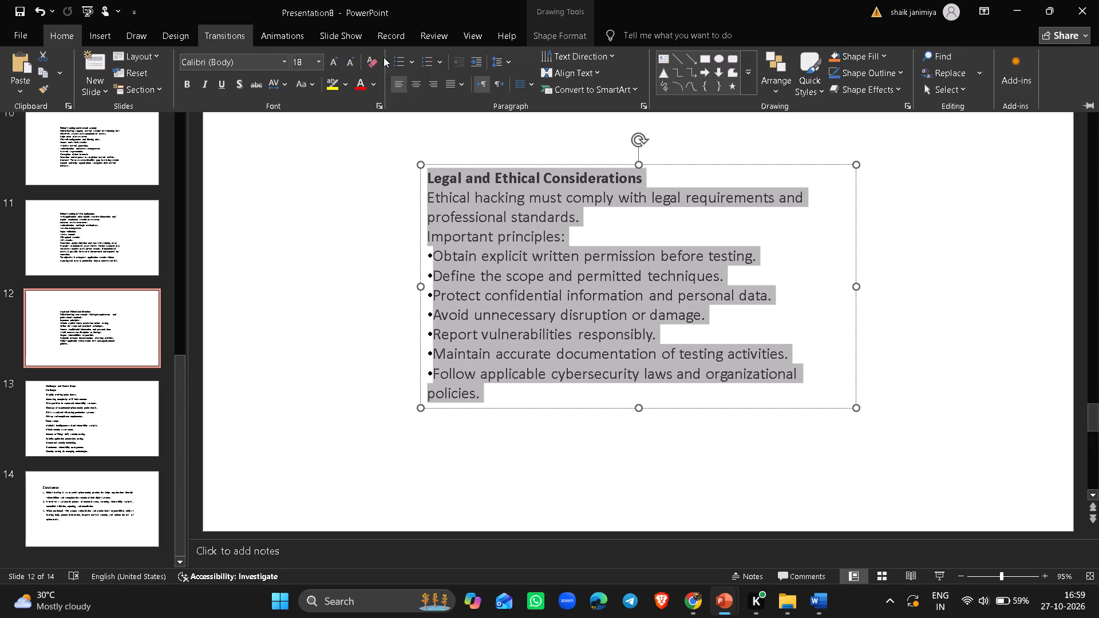
{"action": "left_click", "coordinate": [499, 61]}
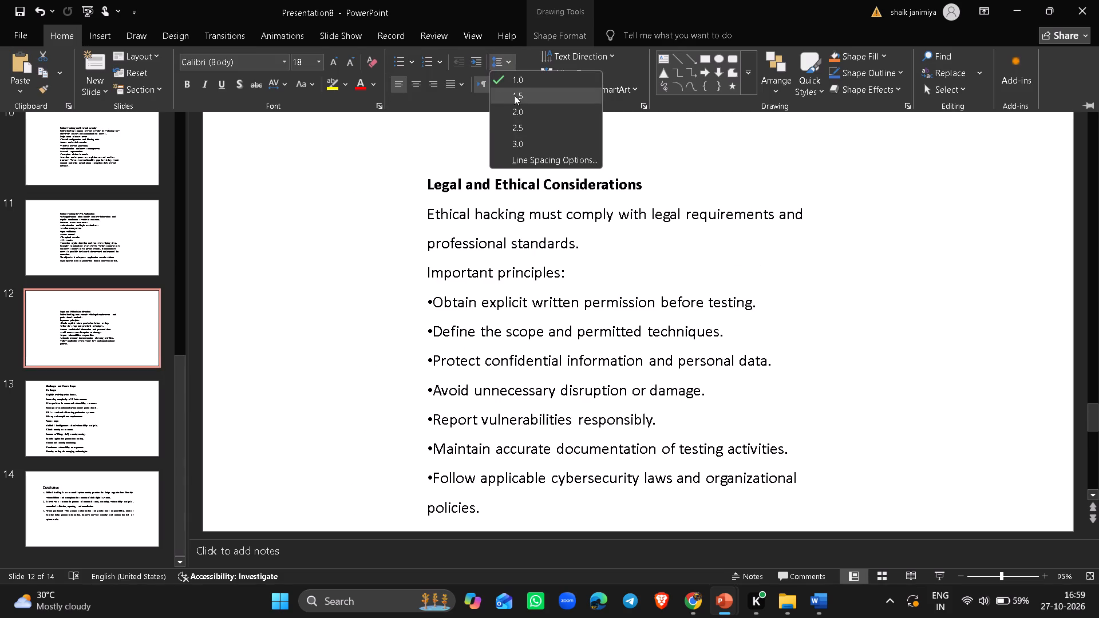
{"action": "left_click", "coordinate": [514, 95]}
{"action": "left_click", "coordinate": [62, 34]}
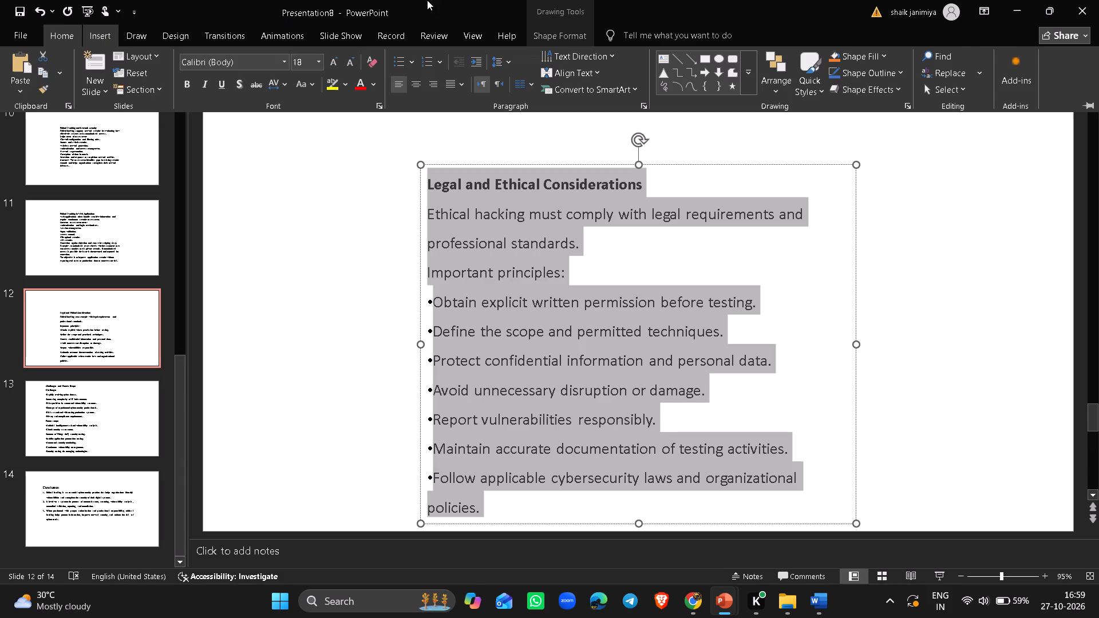
{"action": "left_click", "coordinate": [458, 88]}
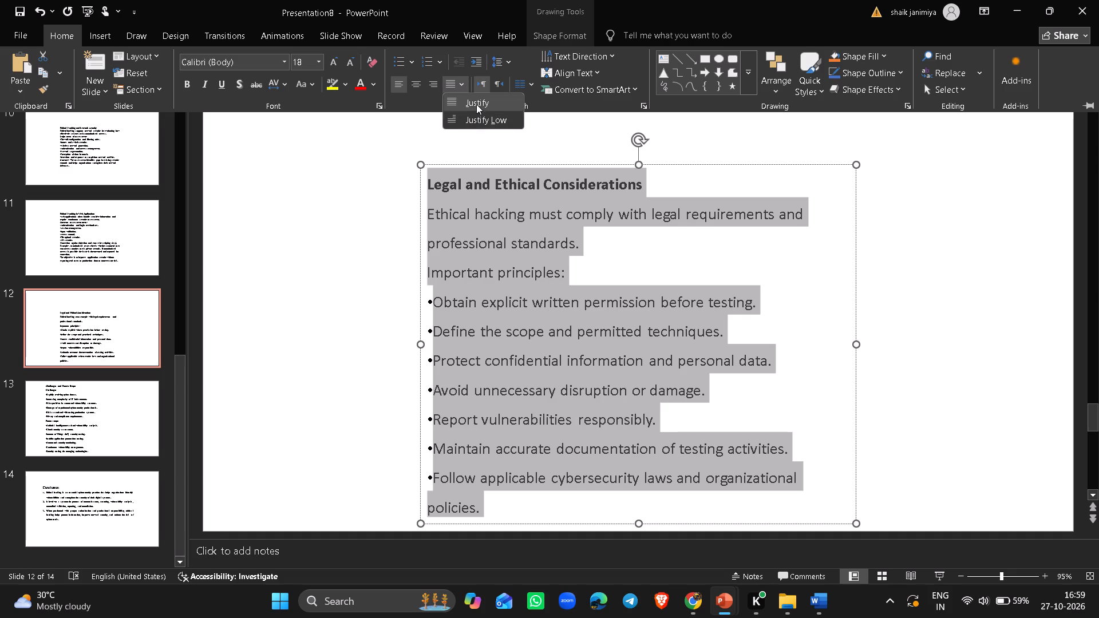
{"action": "left_click", "coordinate": [476, 103]}
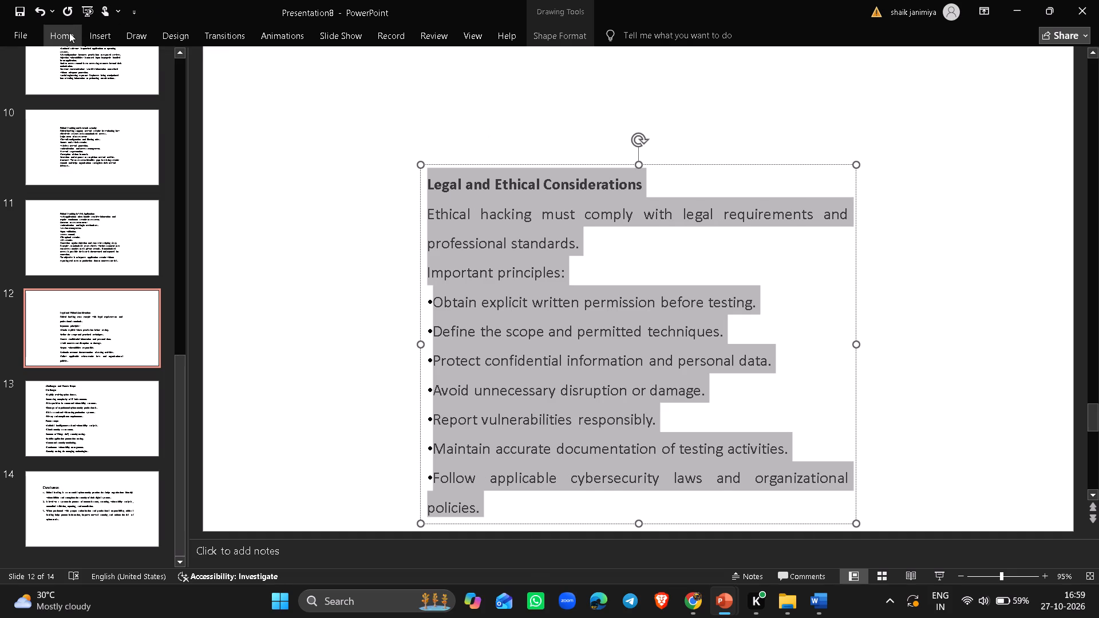
Enlarge the "Legal and Ethical Considerations" heading on slide 12 to 24 pt.
{"action": "left_click", "coordinate": [69, 33]}
{"action": "left_click", "coordinate": [477, 200]}
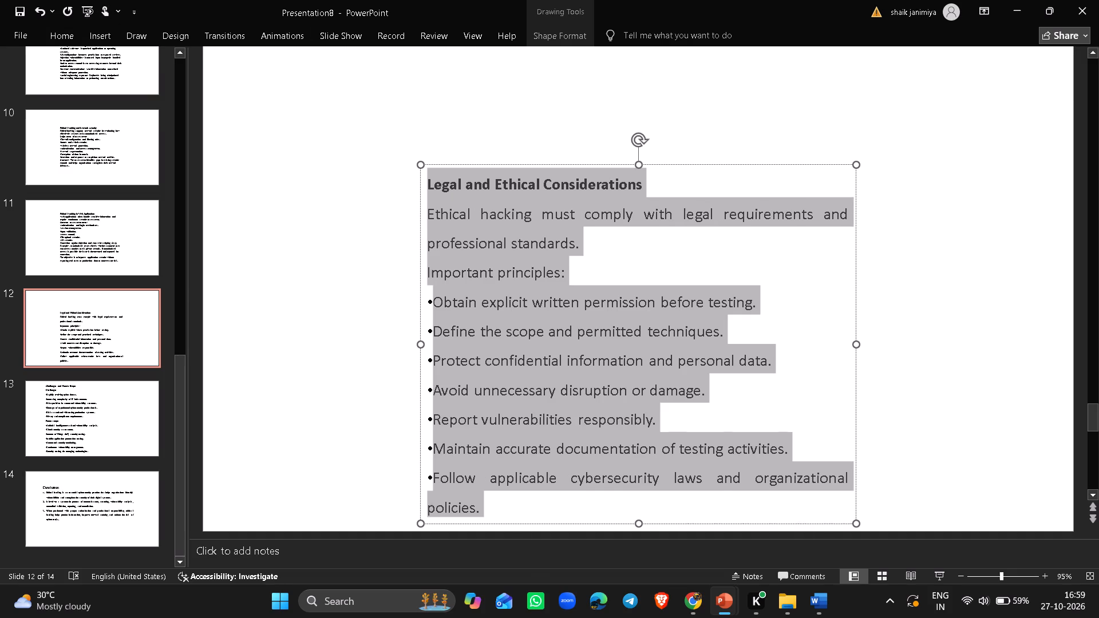
{"action": "left_click", "coordinate": [674, 185]}
{"action": "left_click_drag", "start_coordinate": [674, 185], "coordinate": [391, 161]}
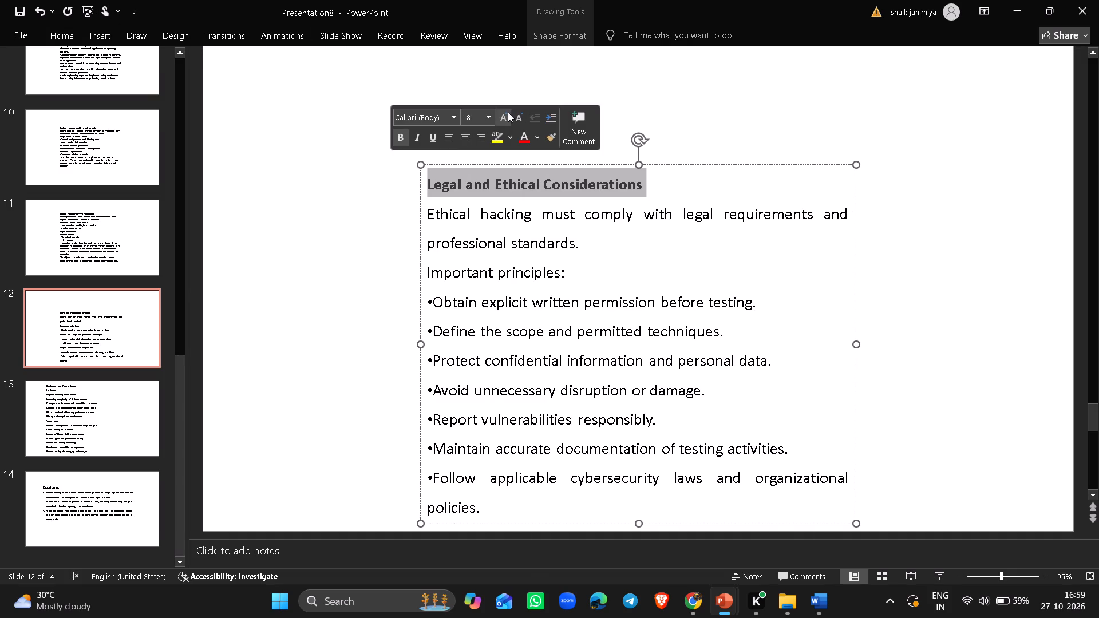
{"action": "double_click", "coordinate": [508, 112]}
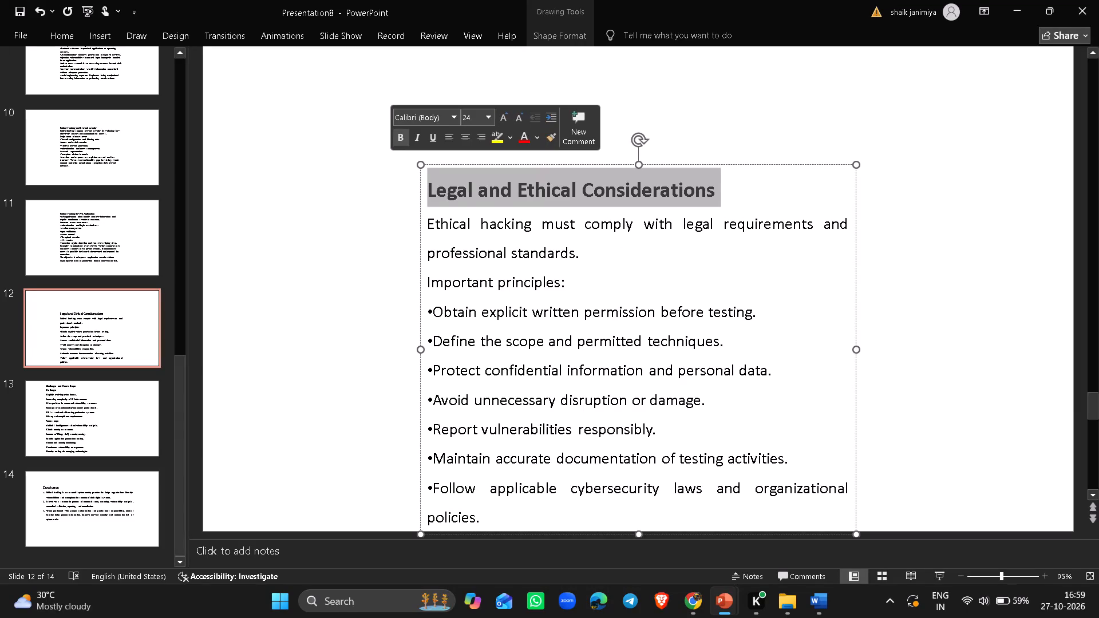
Enlarge all the text below the "Legal and Ethical Considerations" heading on slide 12 to 20 pt.
{"action": "left_click_drag", "start_coordinate": [545, 525], "coordinate": [413, 230]}
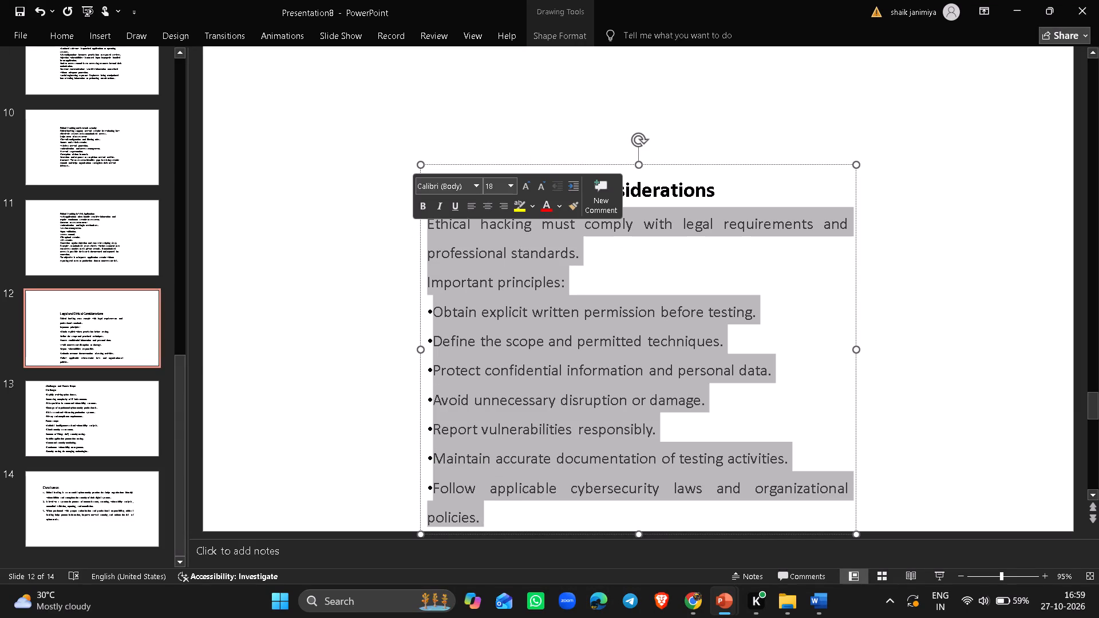
{"action": "left_click", "coordinate": [527, 187]}
{"action": "left_click", "coordinate": [271, 334]}
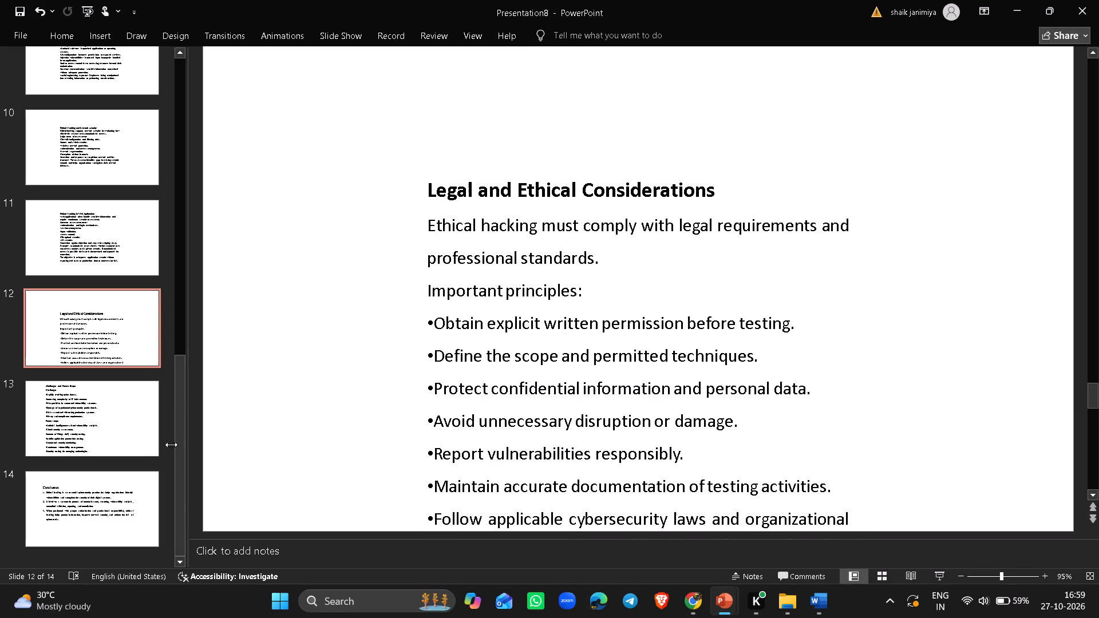
Move the Legal and Ethical Considerations text box on slide 12 up and left, and widen it so each item fits on one line.
{"action": "left_click", "coordinate": [132, 378]}
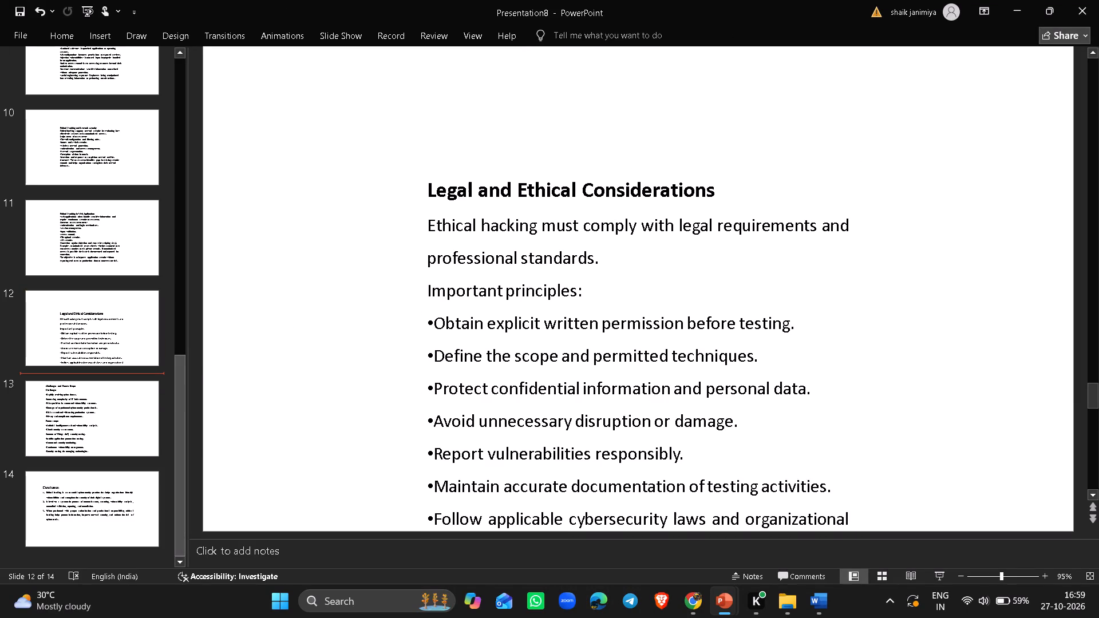
{"action": "left_click", "coordinate": [463, 387]}
{"action": "left_click_drag", "start_coordinate": [548, 162], "coordinate": [462, 112]}
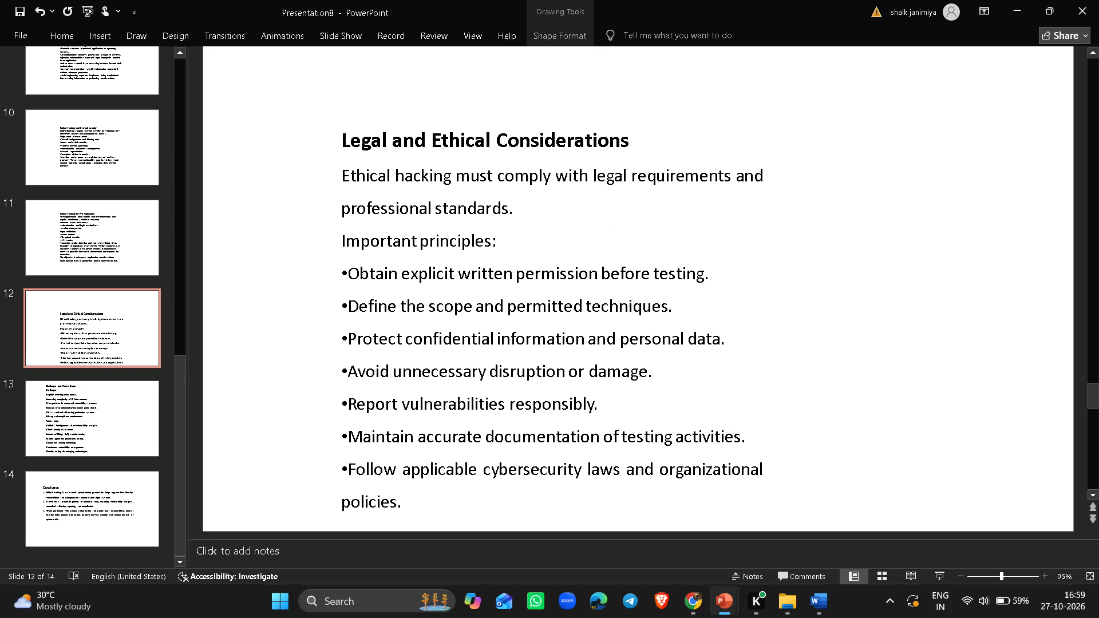
{"action": "left_click_drag", "start_coordinate": [462, 112], "coordinate": [441, 102]}
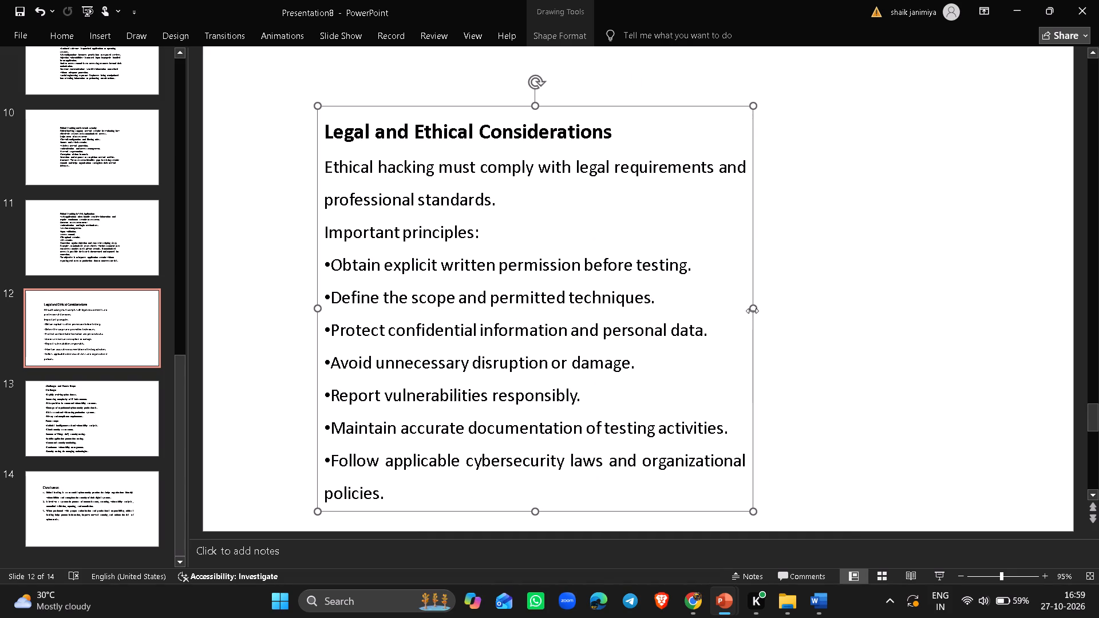
{"action": "left_click_drag", "start_coordinate": [752, 311], "coordinate": [1078, 304]}
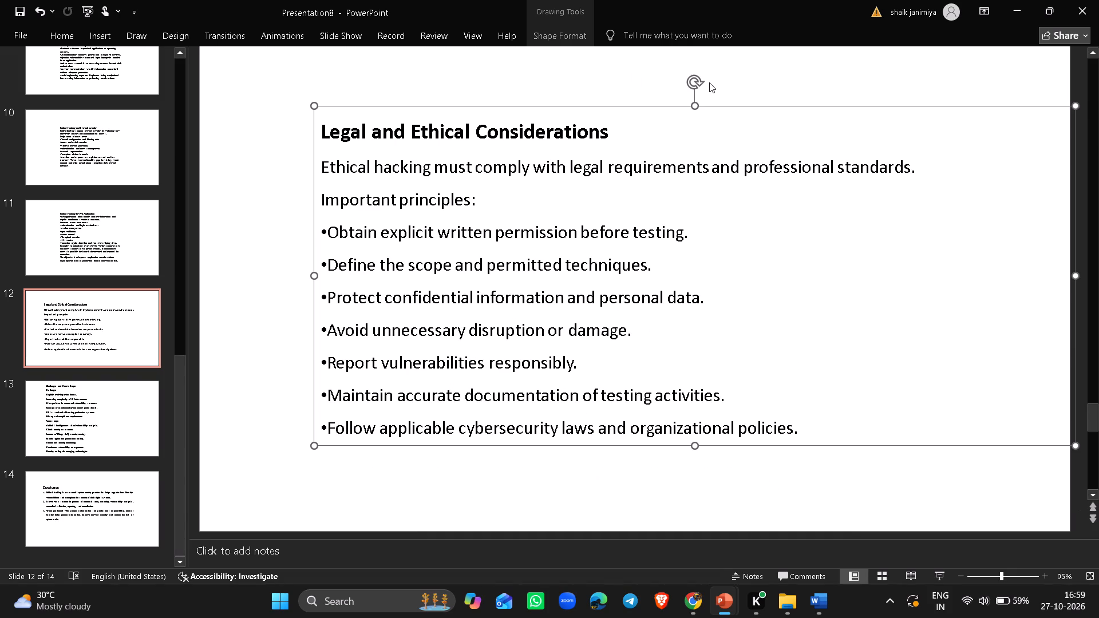
{"action": "left_click_drag", "start_coordinate": [707, 107], "coordinate": [661, 102]}
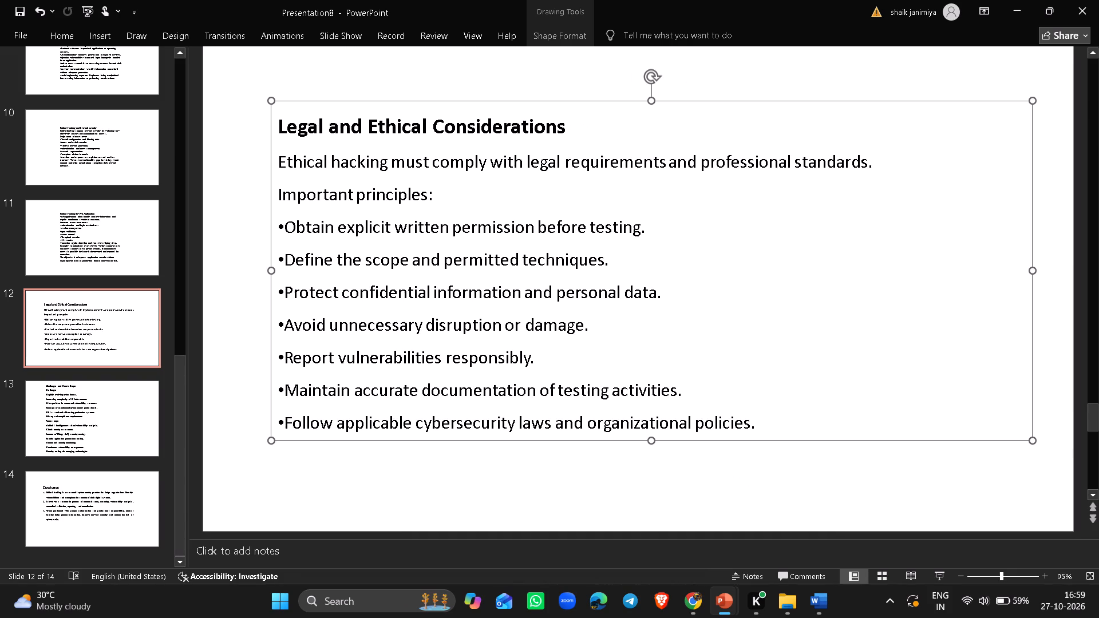
Enlarge all the text below the "Challenges and Future Scope" heading on slide 13 to 20 pt.
{"action": "left_click", "coordinate": [122, 411]}
{"action": "left_click", "coordinate": [466, 289]}
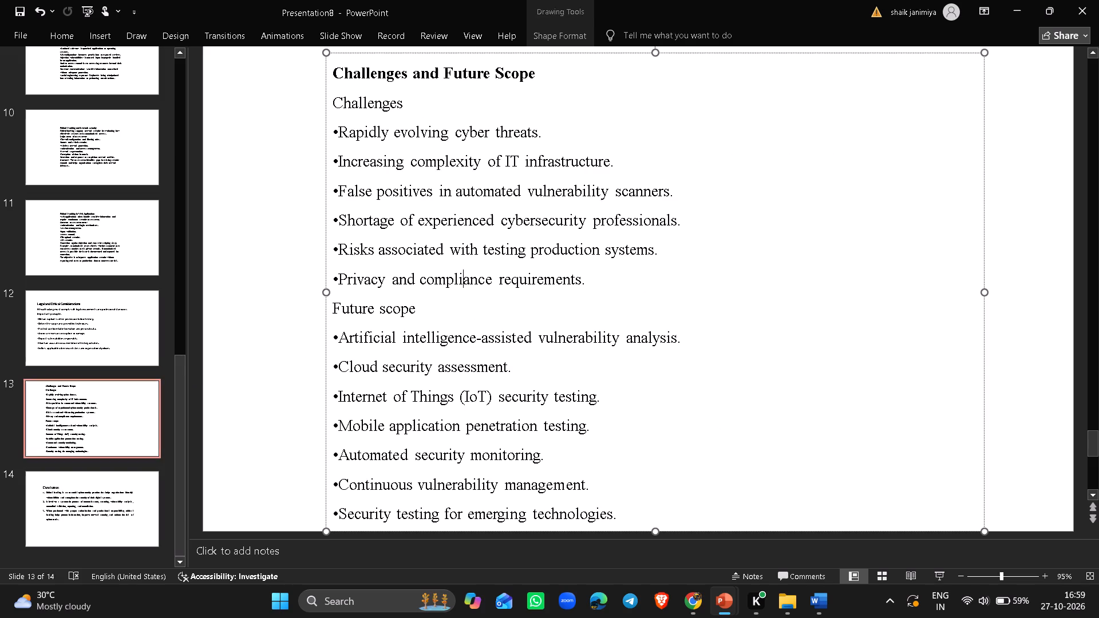
{"action": "left_click_drag", "start_coordinate": [627, 513], "coordinate": [338, 119]}
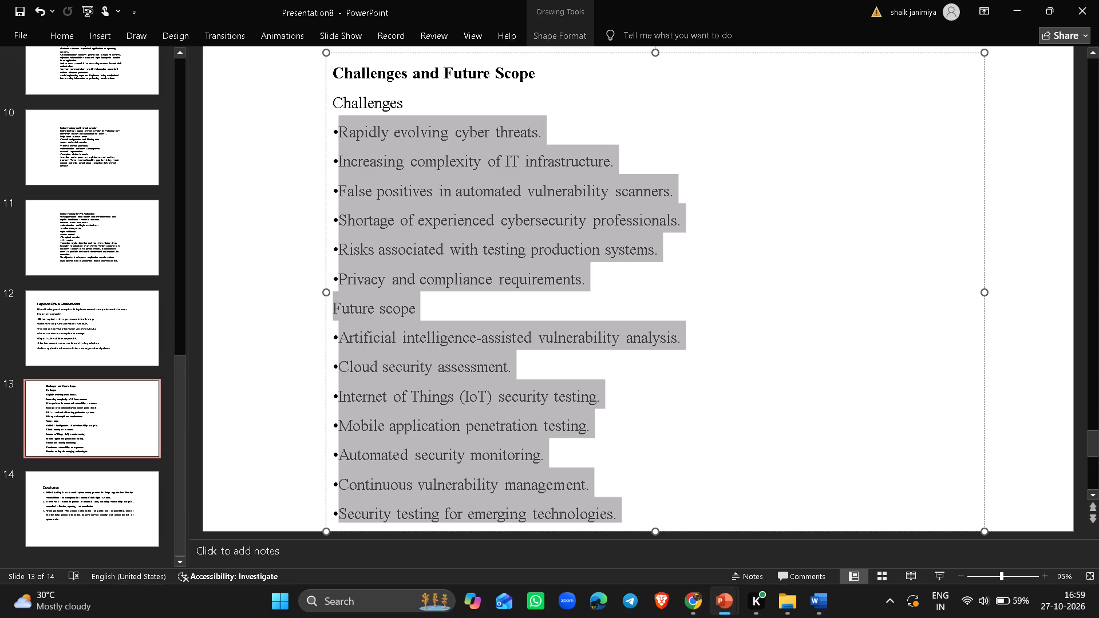
{"action": "left_click_drag", "start_coordinate": [338, 119], "coordinate": [331, 104]}
{"action": "right_click", "coordinate": [386, 136]}
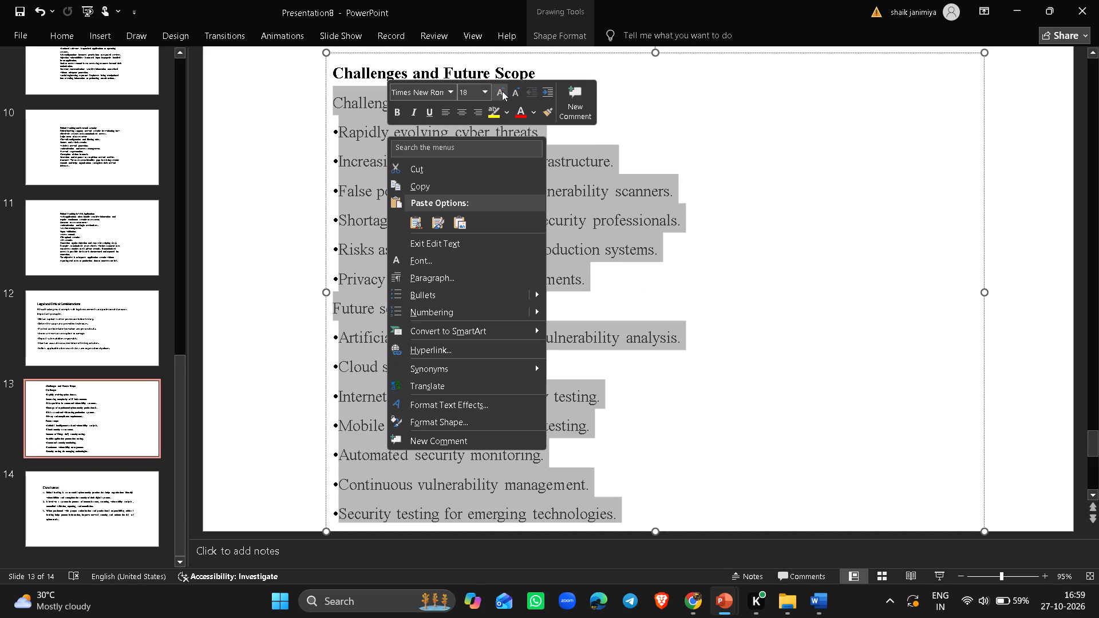
{"action": "left_click", "coordinate": [502, 91]}
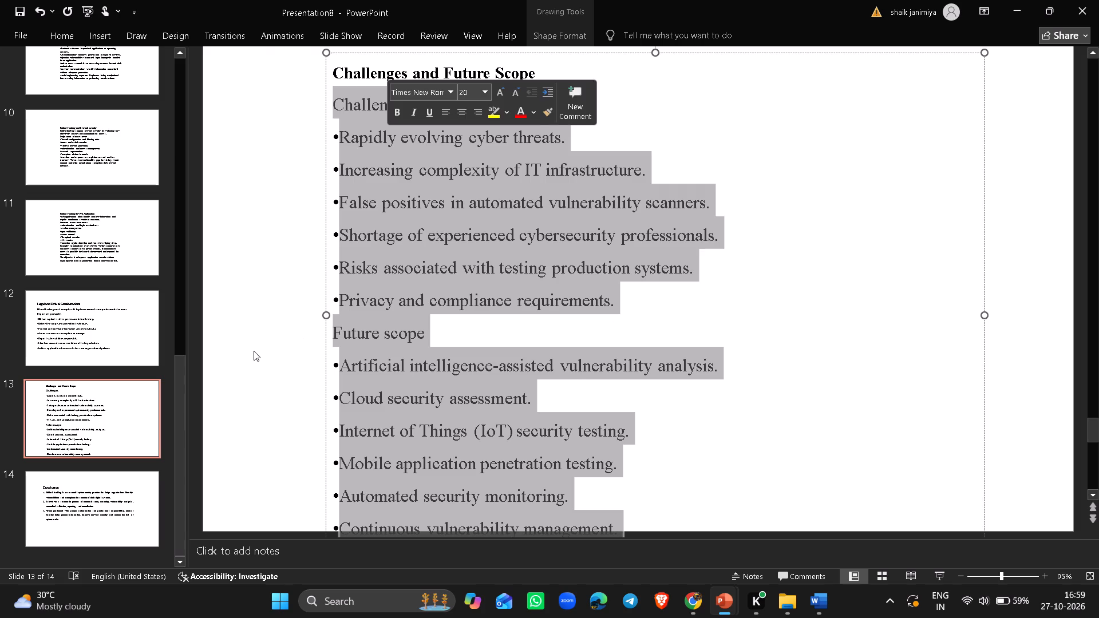
{"action": "left_click", "coordinate": [254, 351]}
Widen the Challenges and Future Scope text box on slide 13 slightly towards the slide's right edge.
{"action": "left_click", "coordinate": [517, 354]}
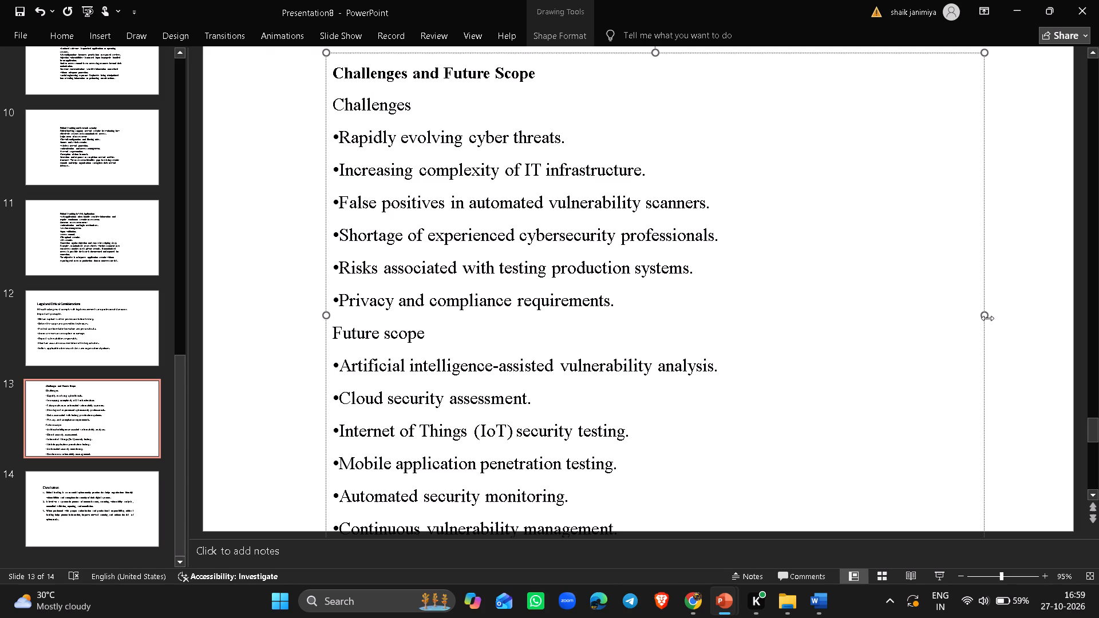
{"action": "left_click_drag", "start_coordinate": [987, 318], "coordinate": [1036, 324]}
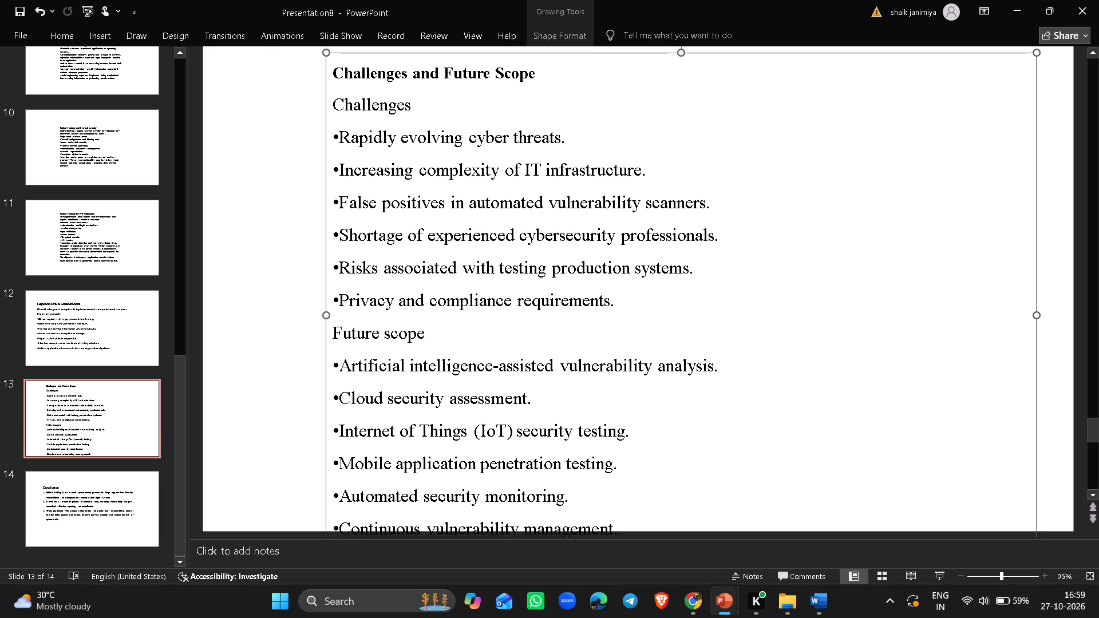
Delete the last two Future scope bullets on slide 13, "Continuous vulnerability management" and "Security testing for emerging technologies".
{"action": "left_click_drag", "start_coordinate": [619, 525], "coordinate": [575, 525]}
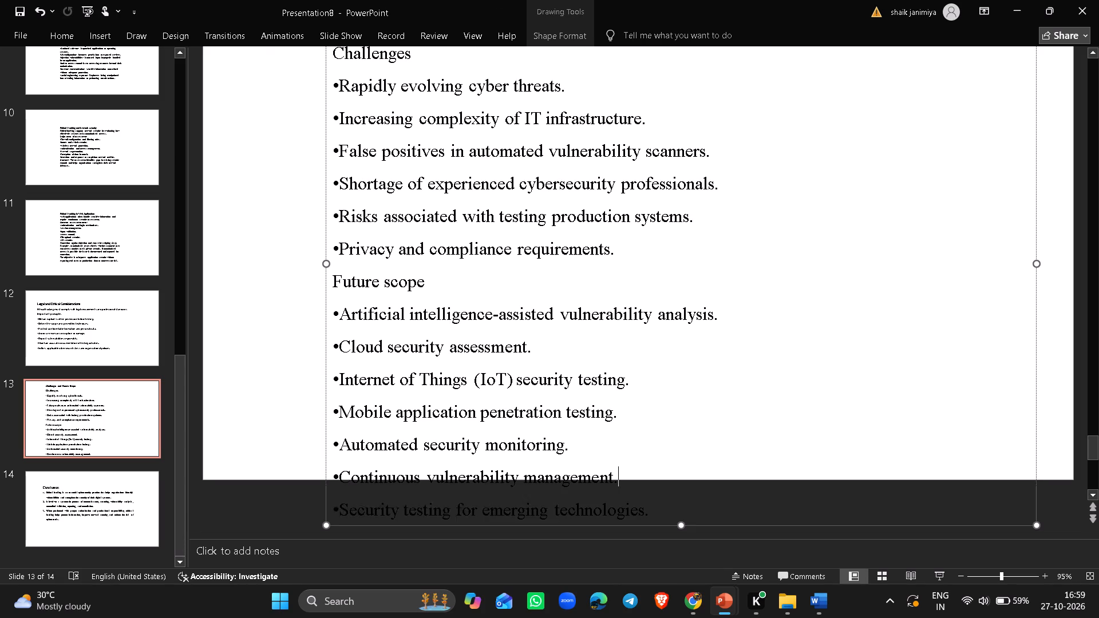
{"action": "left_click_drag", "start_coordinate": [575, 525], "coordinate": [328, 472]}
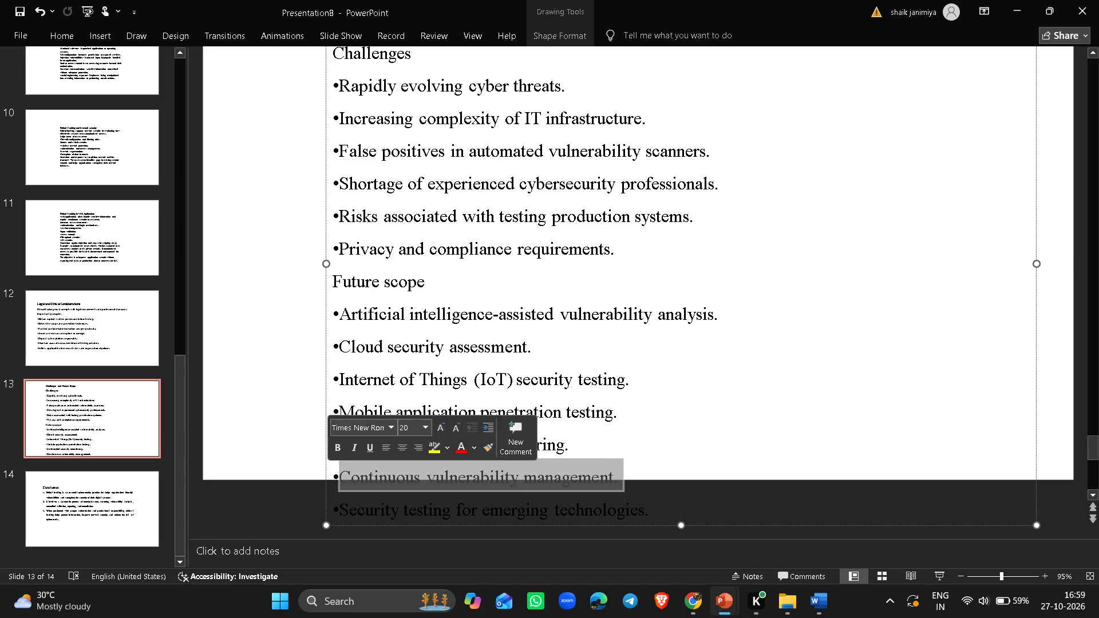
{"action": "key", "text": "BackSpace"}
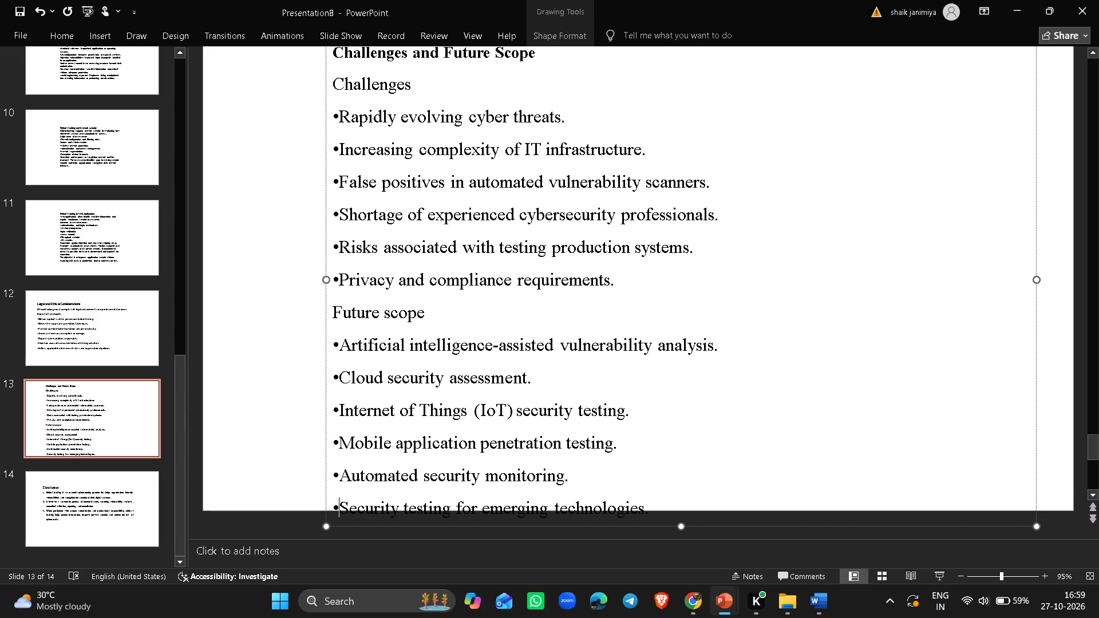
{"action": "left_click_drag", "start_coordinate": [665, 512], "coordinate": [255, 505]}
{"action": "key", "text": "BackSpace"}
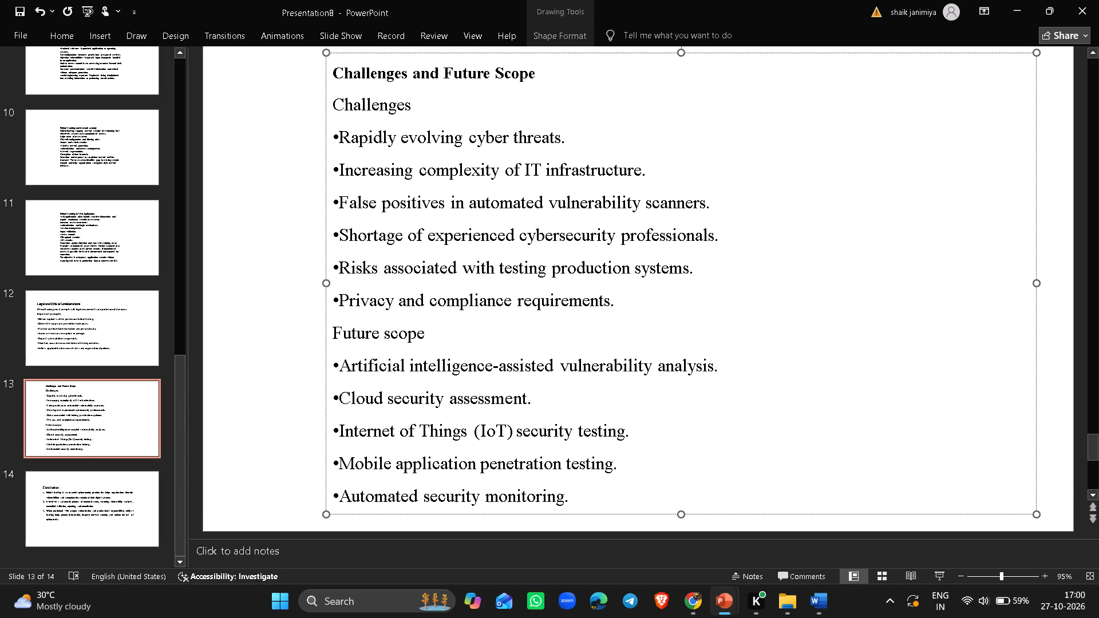
Move the Challenges and Future Scope text box on slide 13 left so it sits fully within the slide.
{"action": "left_click_drag", "start_coordinate": [730, 54], "coordinate": [683, 64]}
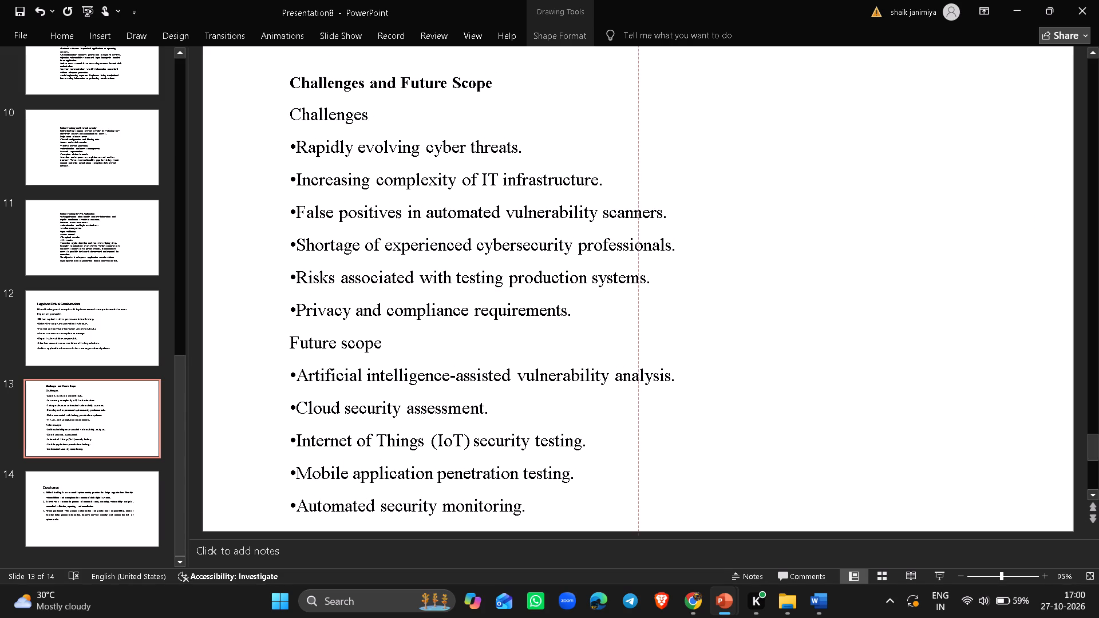
{"action": "left_click_drag", "start_coordinate": [683, 64], "coordinate": [677, 58]}
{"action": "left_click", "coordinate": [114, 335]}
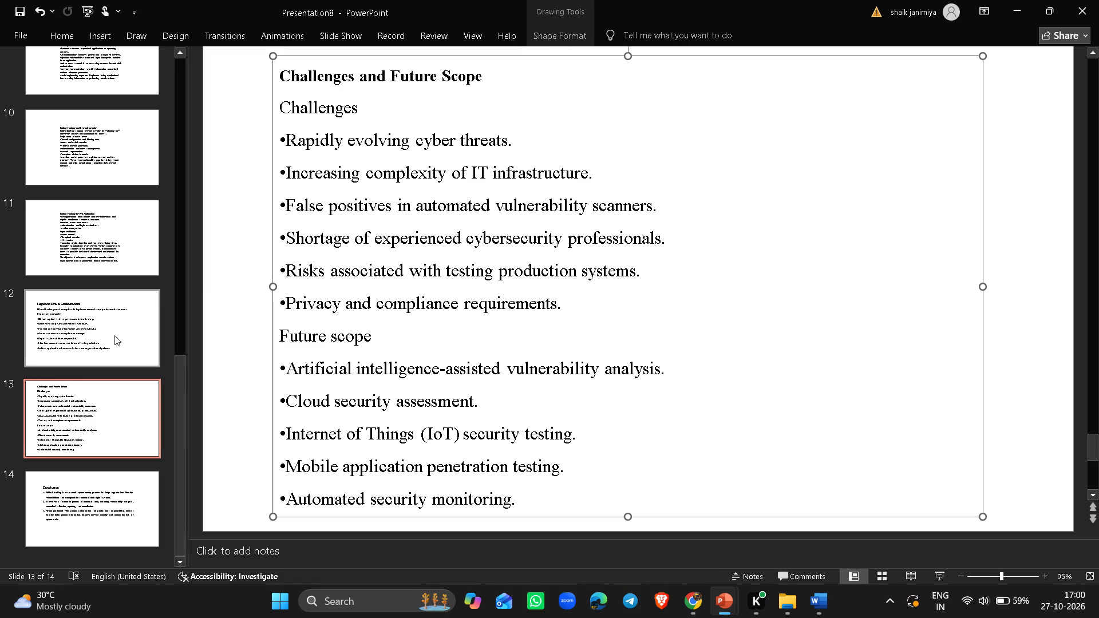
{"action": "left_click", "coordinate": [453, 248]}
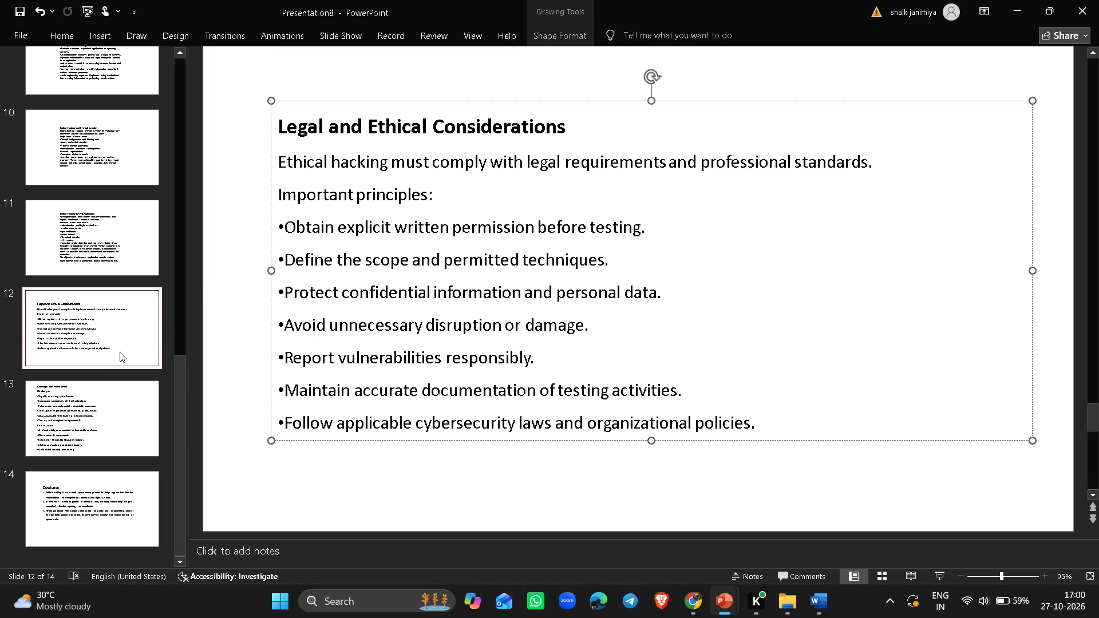
Format the "Ethical Hacking in Web Applications" heading on slide 11 as 24 pt Times New Roman.
{"action": "left_click", "coordinate": [124, 233]}
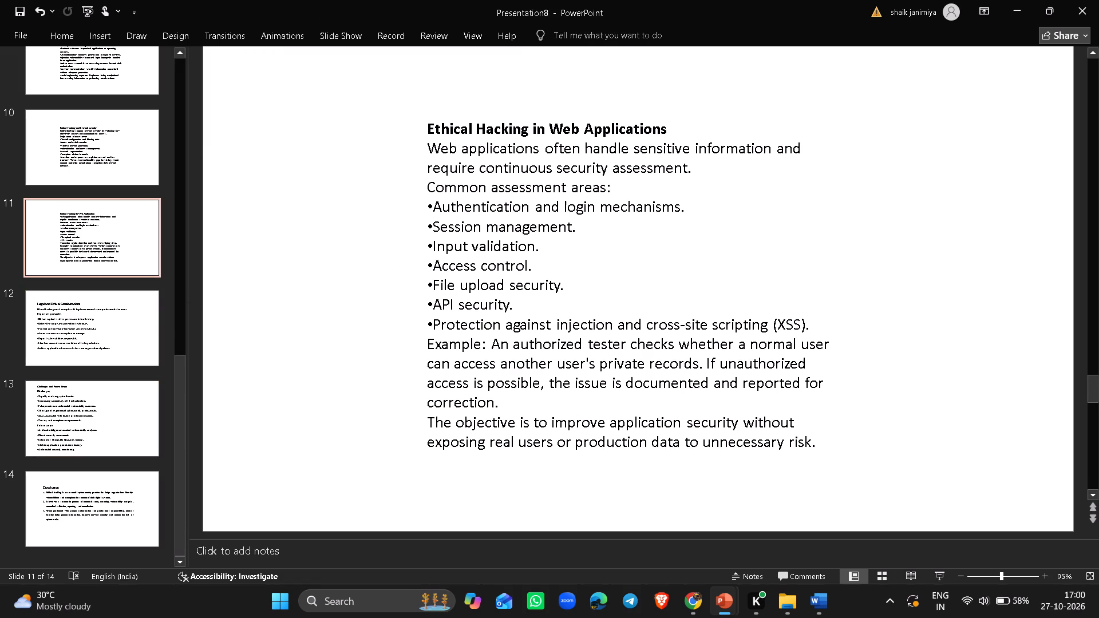
{"action": "left_click_drag", "start_coordinate": [670, 128], "coordinate": [428, 124]}
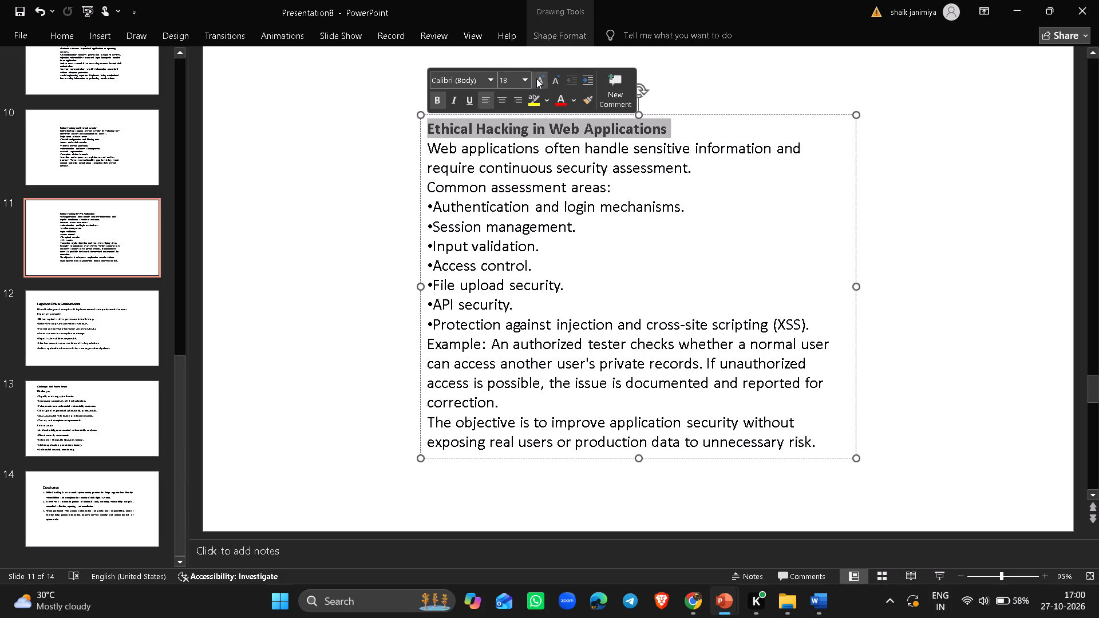
{"action": "left_click", "coordinate": [536, 78]}
{"action": "left_click", "coordinate": [536, 78]}
{"action": "left_click", "coordinate": [485, 81]}
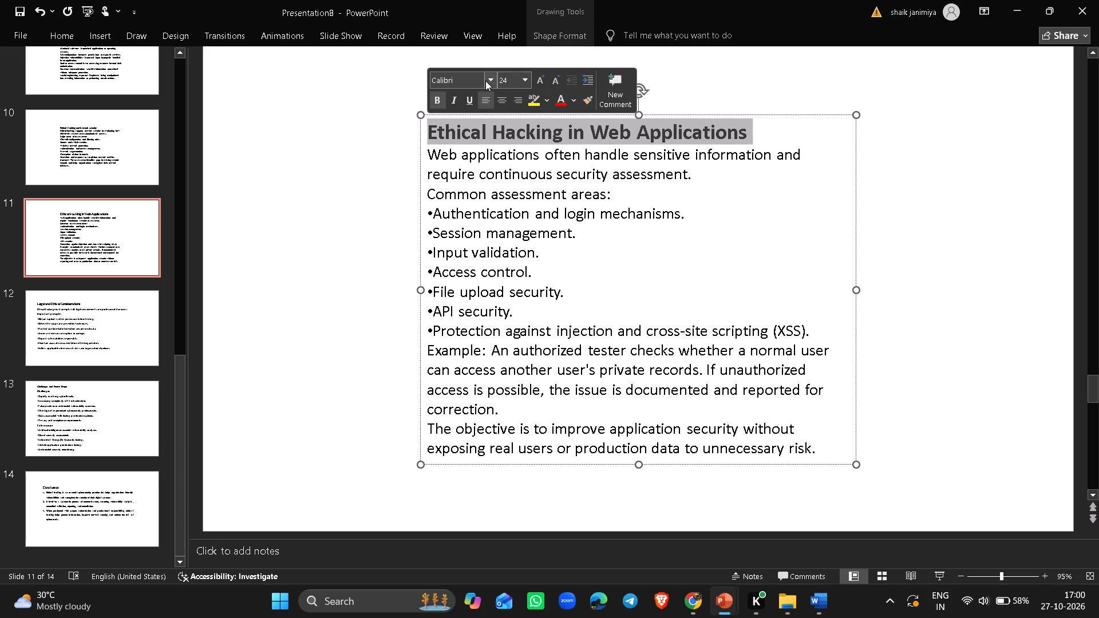
{"action": "left_click", "coordinate": [483, 161]}
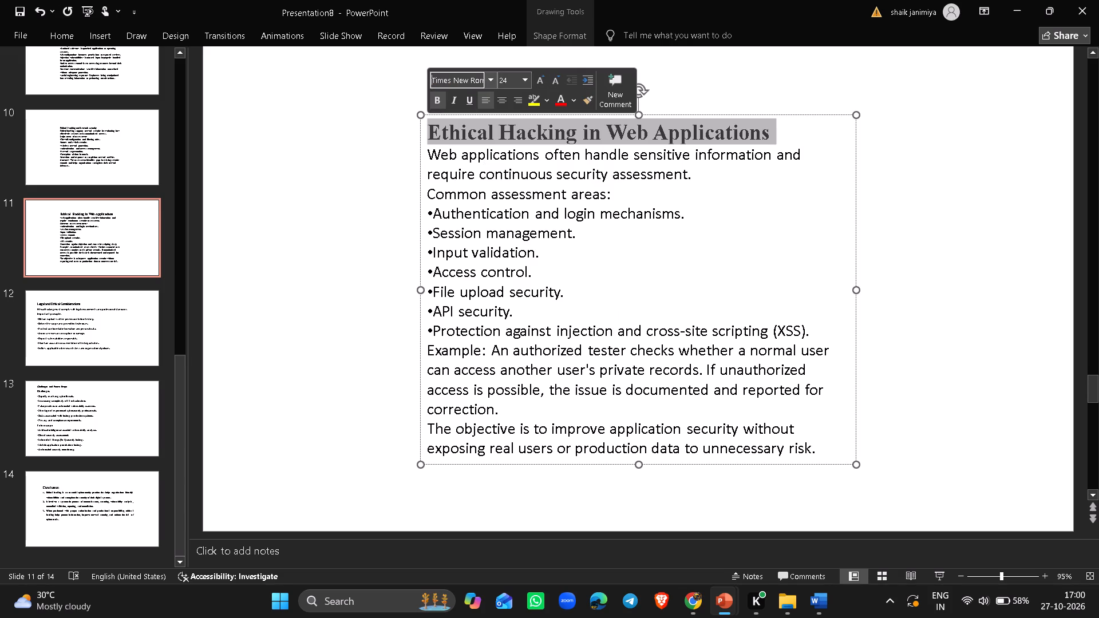
Set all the Ethical Hacking in Web Applications text on slide 11 to 1.5 line spacing.
{"action": "left_click", "coordinate": [503, 319]}
{"action": "key", "text": "ctrl+a"}
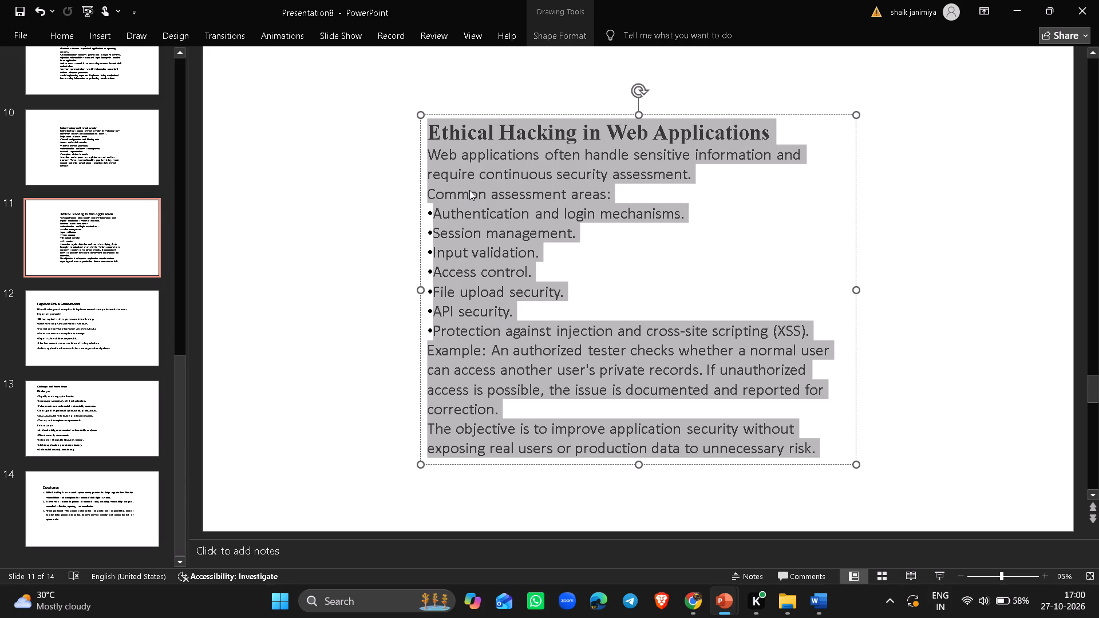
{"action": "left_click", "coordinate": [53, 32]}
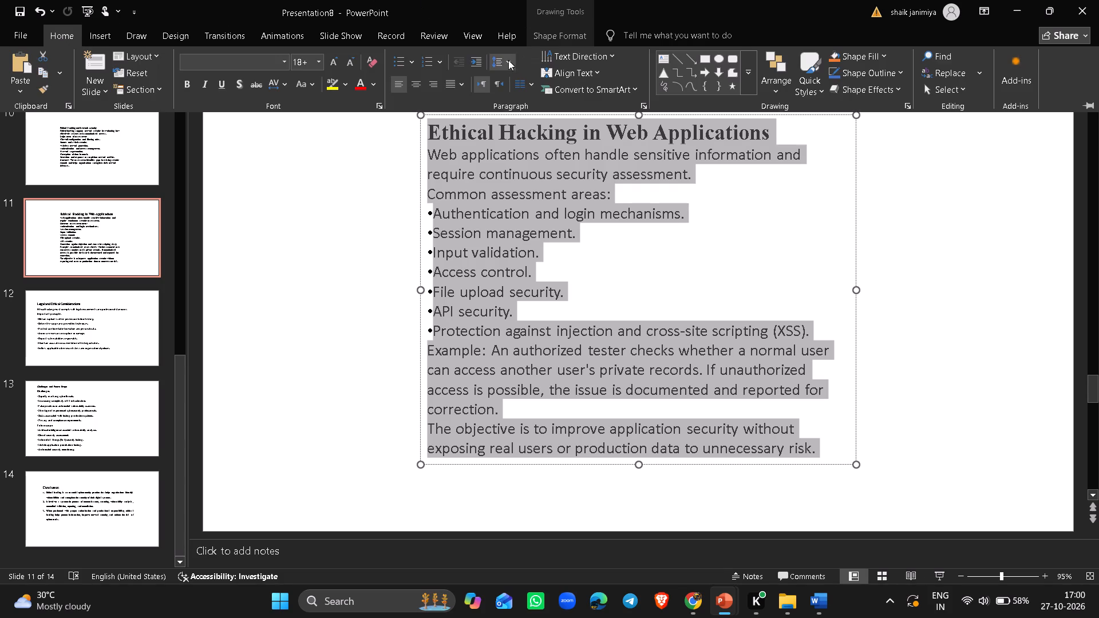
{"action": "left_click", "coordinate": [508, 60]}
{"action": "left_click", "coordinate": [517, 94]}
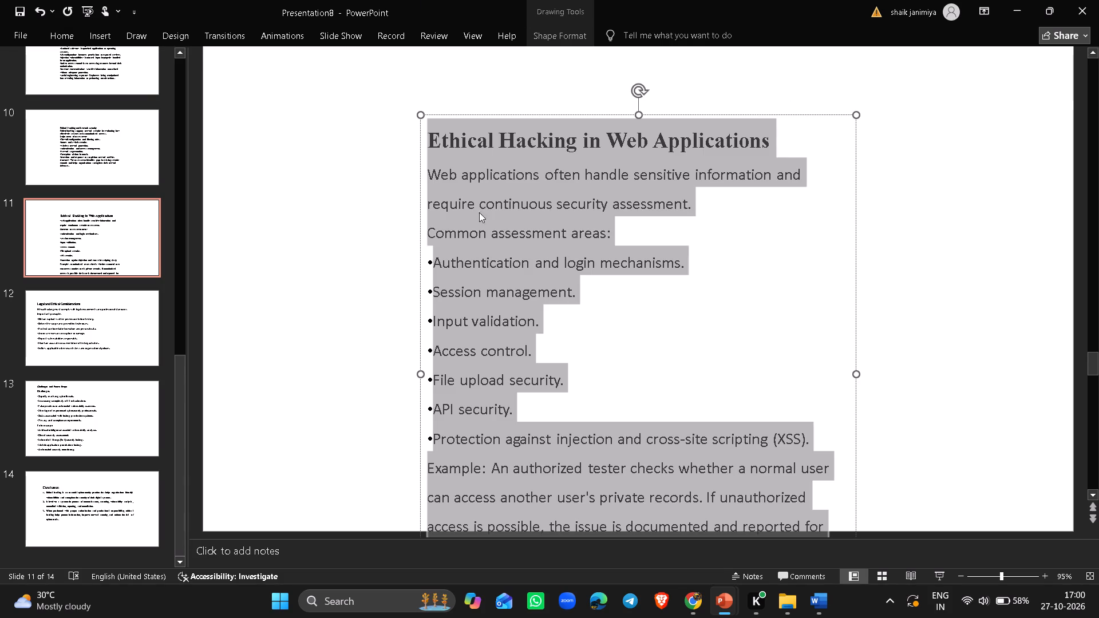
{"action": "right_click", "coordinate": [440, 165]}
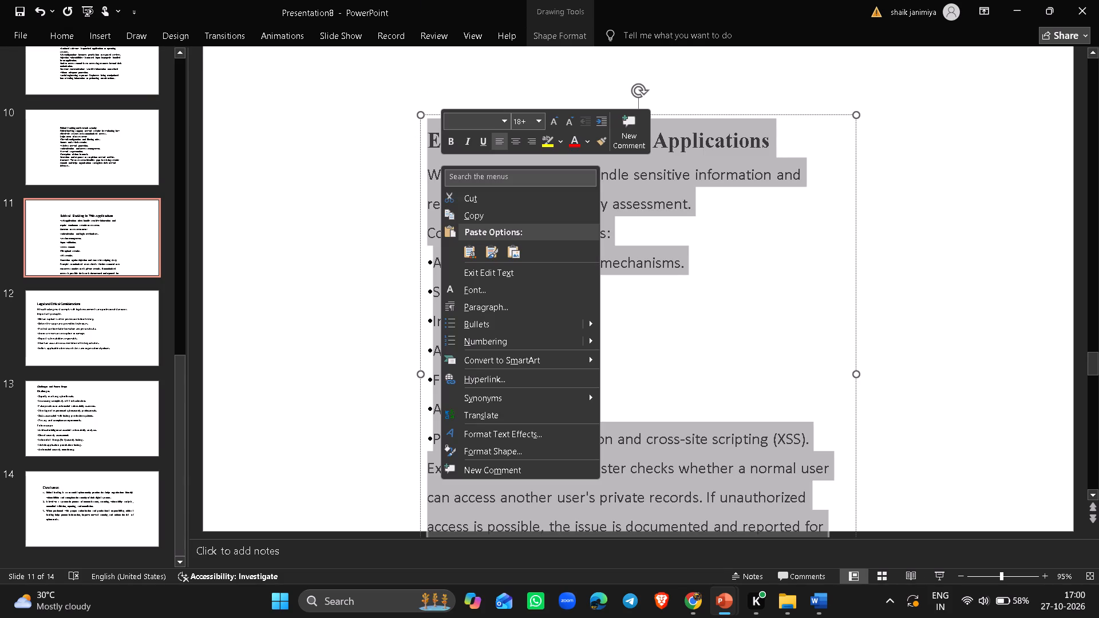
{"action": "left_click", "coordinate": [855, 371]}
Widen the Ethical Hacking in Web Applications text box on slide 11 and move it up and left so every line fits on the slide.
{"action": "left_click_drag", "start_coordinate": [855, 371], "coordinate": [1086, 386]}
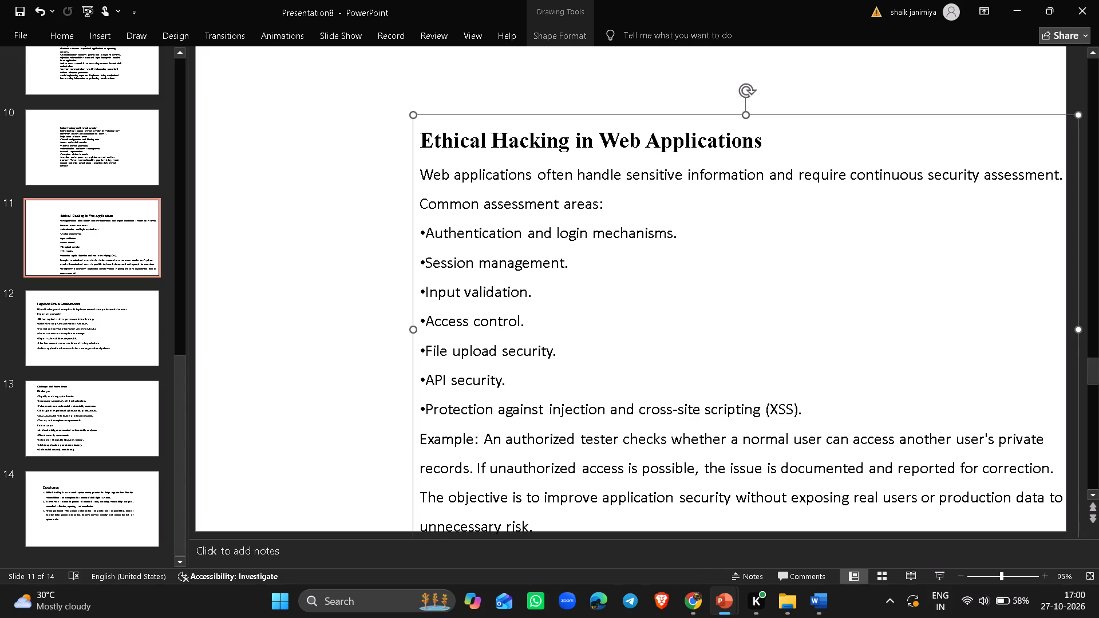
{"action": "left_click_drag", "start_coordinate": [640, 112], "coordinate": [492, 61]}
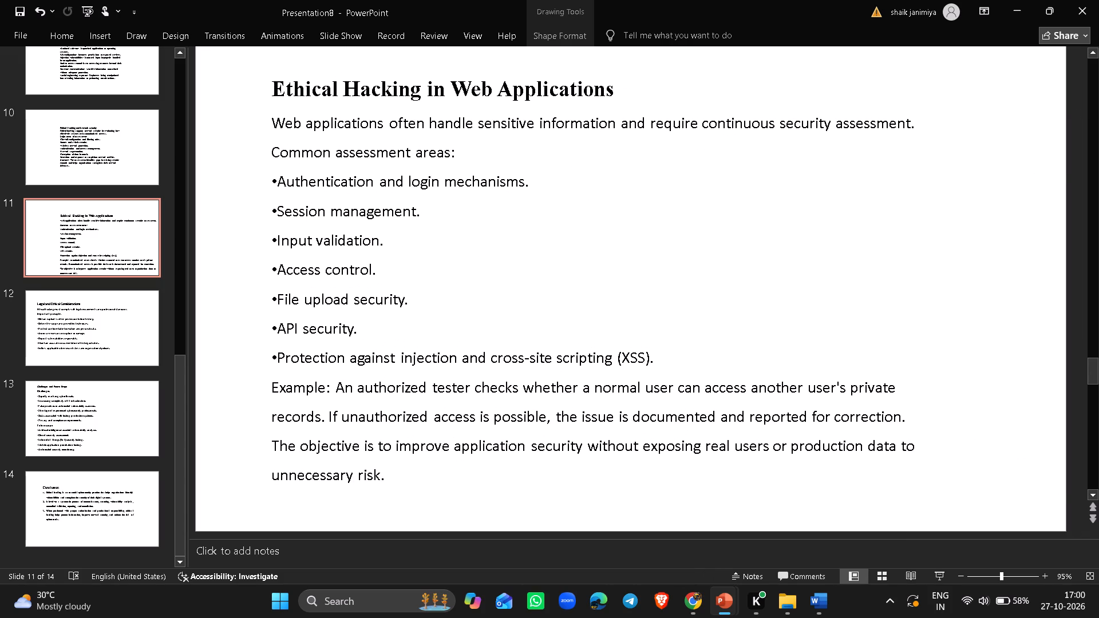
{"action": "left_click_drag", "start_coordinate": [492, 61], "coordinate": [492, 65]}
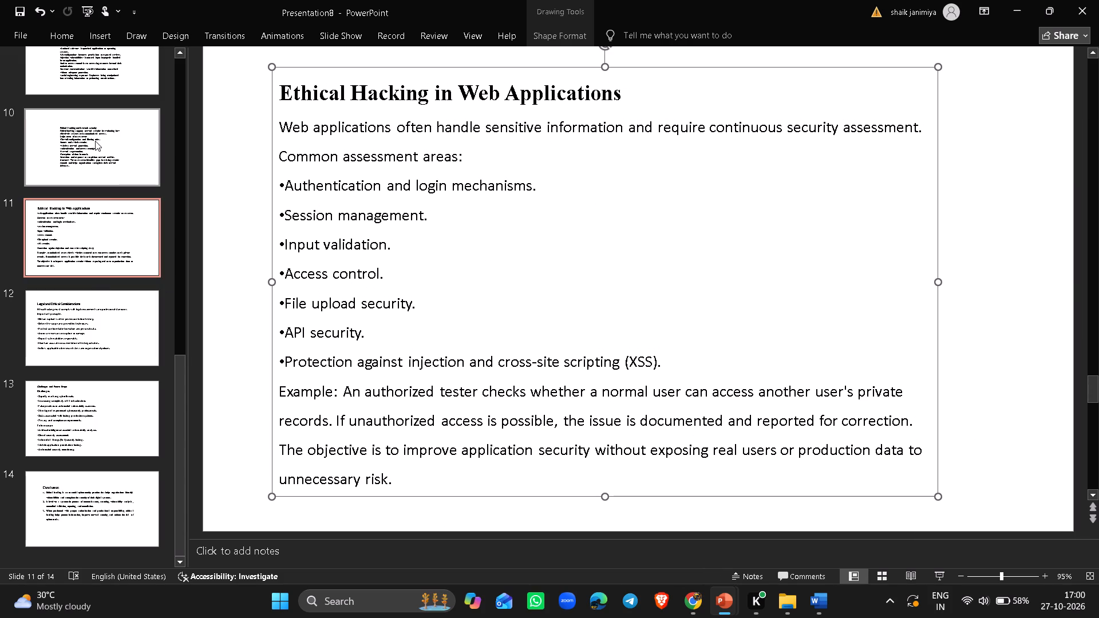
Format the "Ethical Hacking and Network Security" heading on slide 10 as 24 pt Times New Roman.
{"action": "left_click", "coordinate": [95, 141]}
{"action": "left_click_drag", "start_coordinate": [690, 165], "coordinate": [688, 165]}
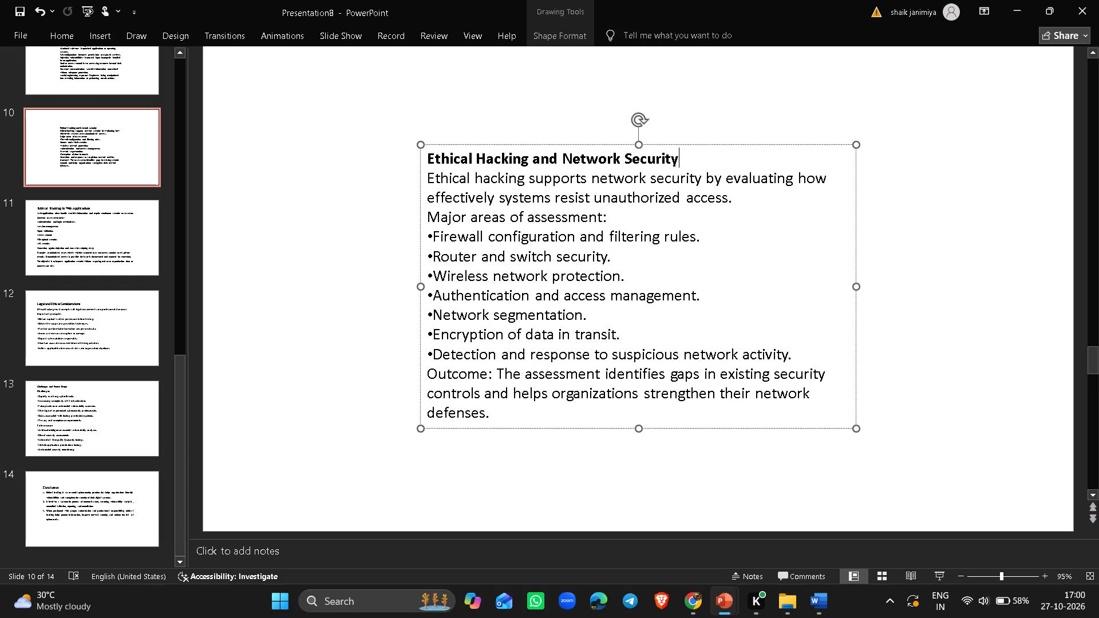
{"action": "left_click_drag", "start_coordinate": [688, 165], "coordinate": [369, 138]}
{"action": "left_click", "coordinate": [473, 93]}
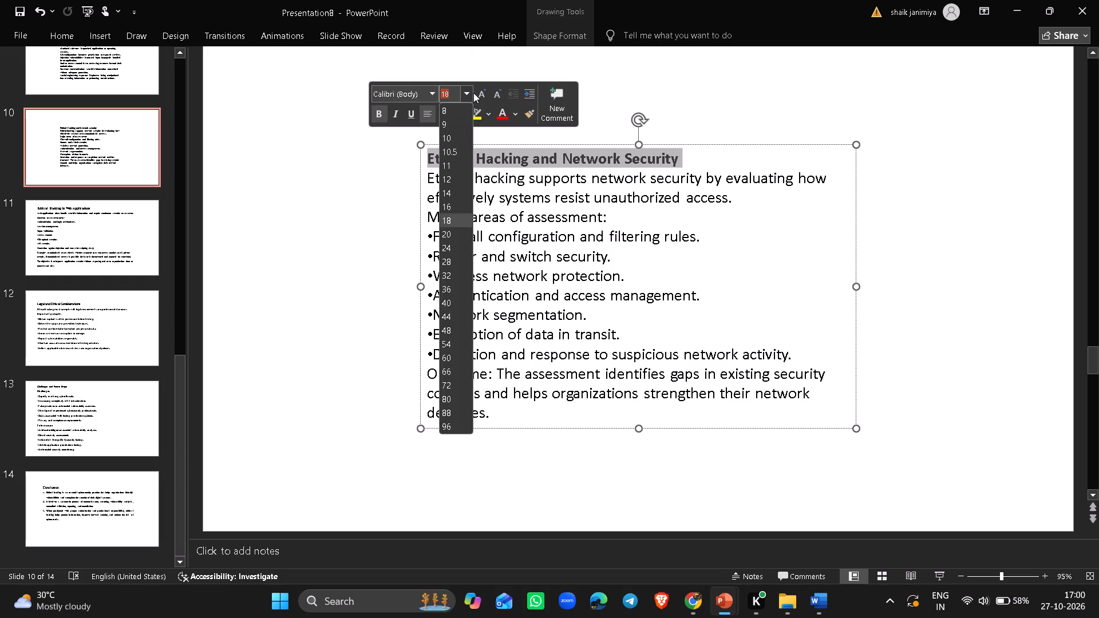
{"action": "left_click", "coordinate": [479, 93]}
{"action": "left_click", "coordinate": [479, 93]}
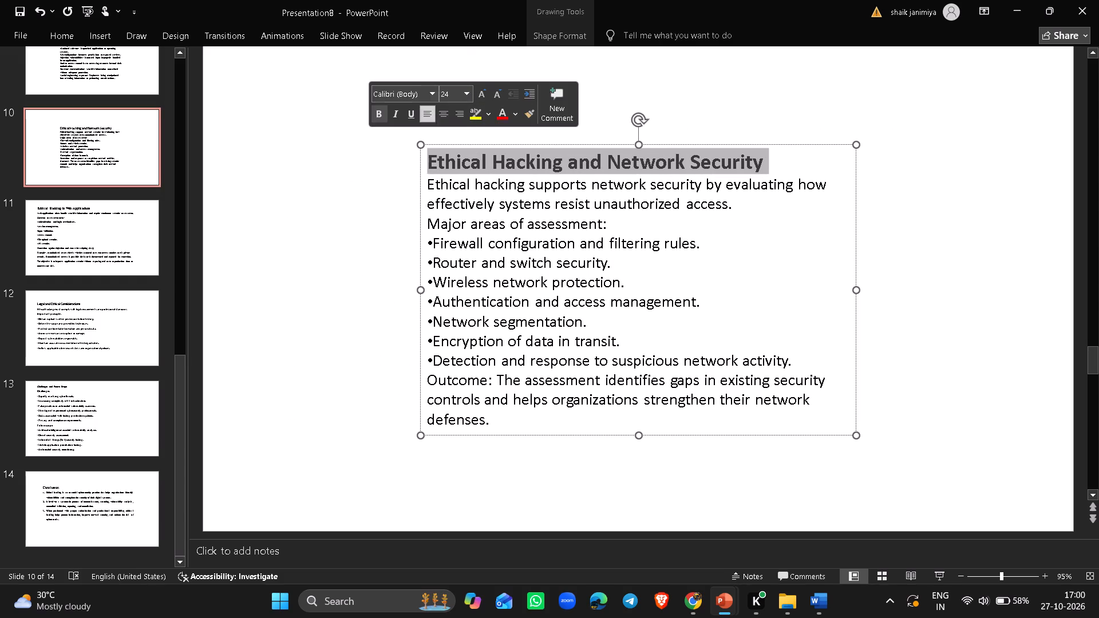
{"action": "left_click", "coordinate": [434, 99]}
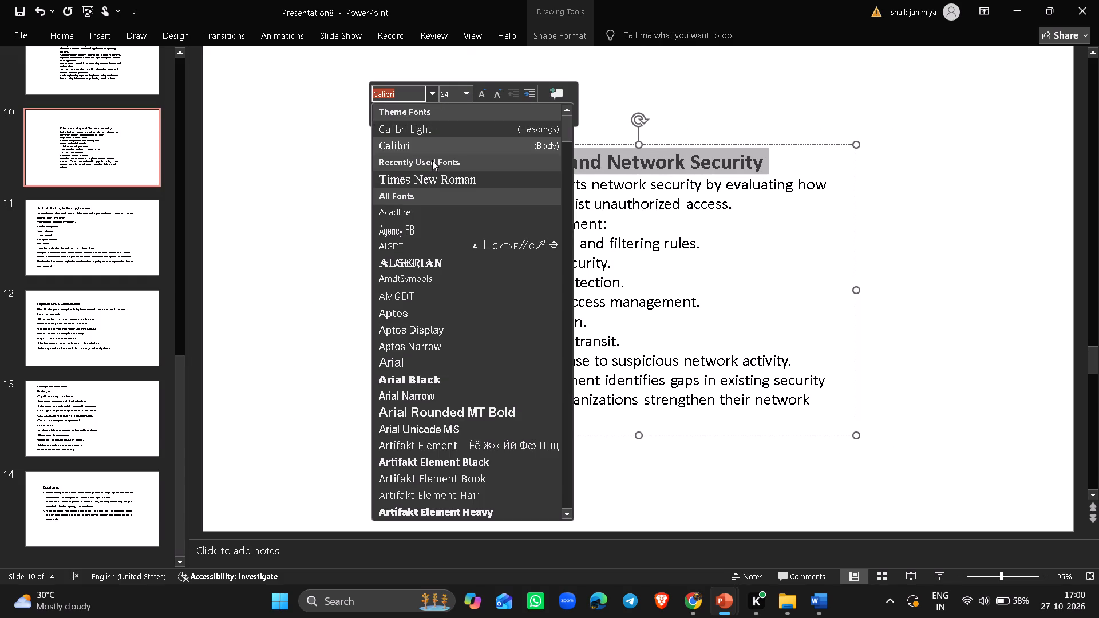
{"action": "left_click", "coordinate": [432, 176]}
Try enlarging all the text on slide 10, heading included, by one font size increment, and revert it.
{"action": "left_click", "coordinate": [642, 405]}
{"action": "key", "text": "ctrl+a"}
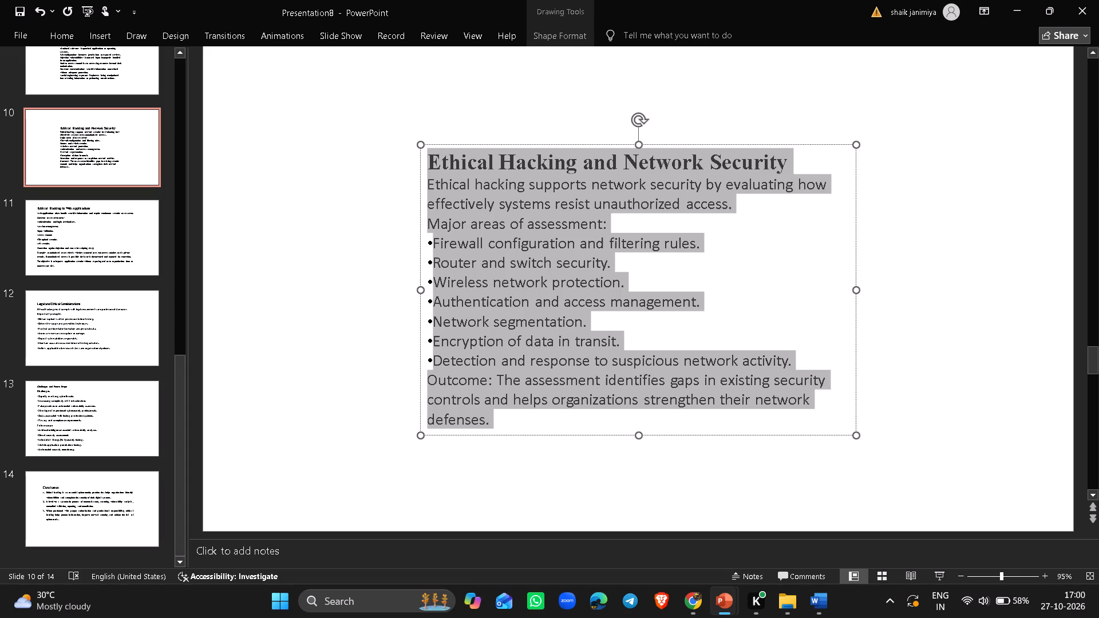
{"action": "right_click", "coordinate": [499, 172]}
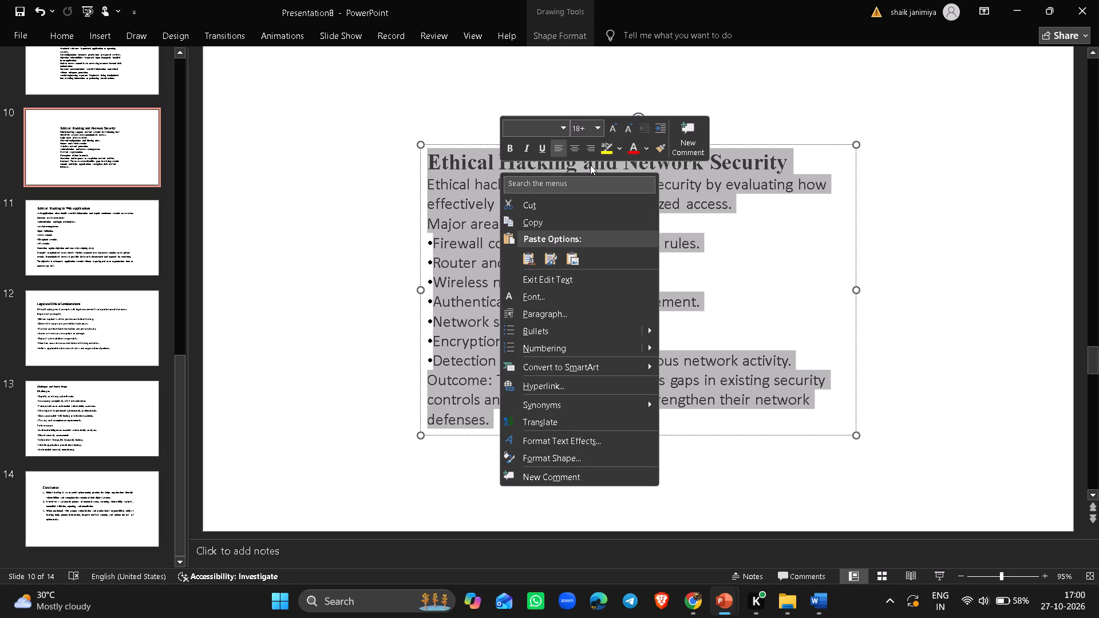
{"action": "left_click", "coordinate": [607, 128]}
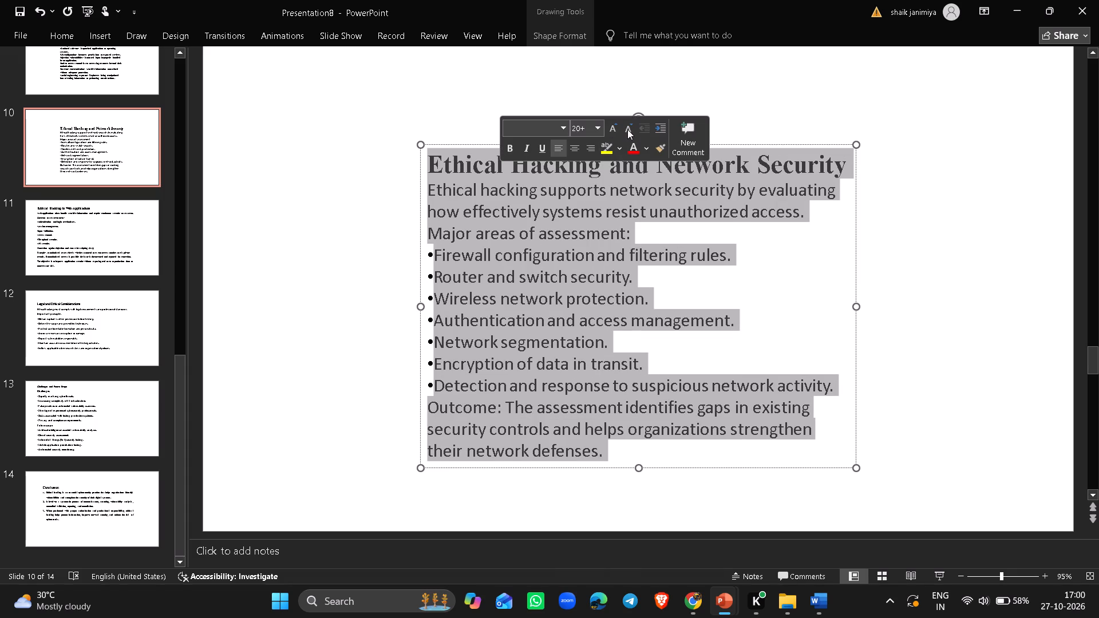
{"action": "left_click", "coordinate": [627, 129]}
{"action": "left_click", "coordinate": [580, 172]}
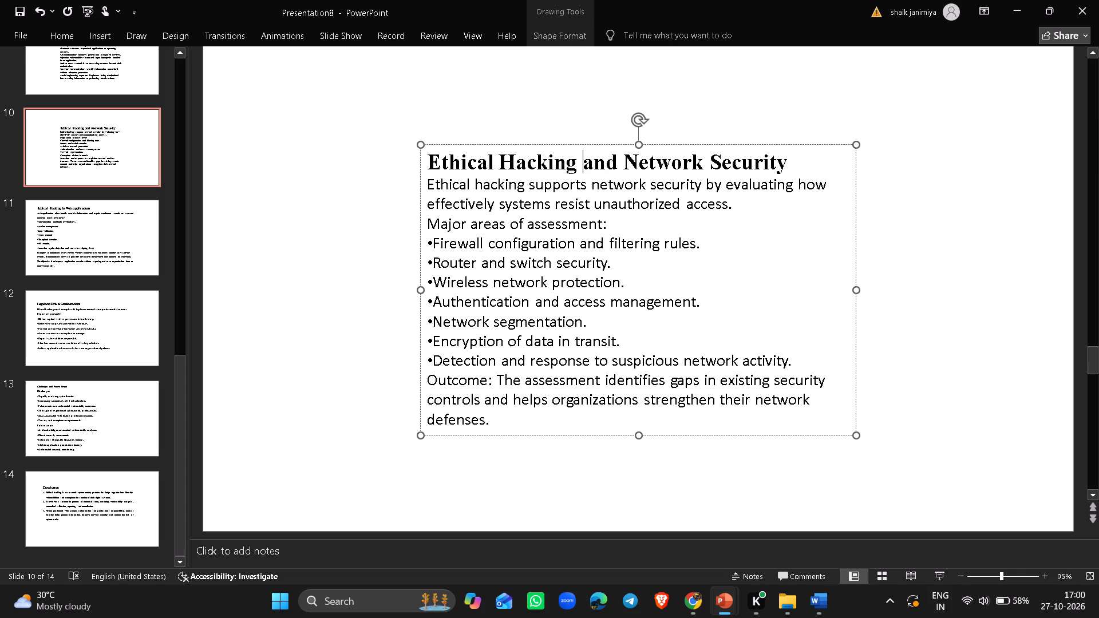
Set the body text below the Ethical Hacking and Network Security heading on slide 10 to 20 pt with 1.5 line spacing.
{"action": "left_click_drag", "start_coordinate": [492, 422], "coordinate": [421, 183]}
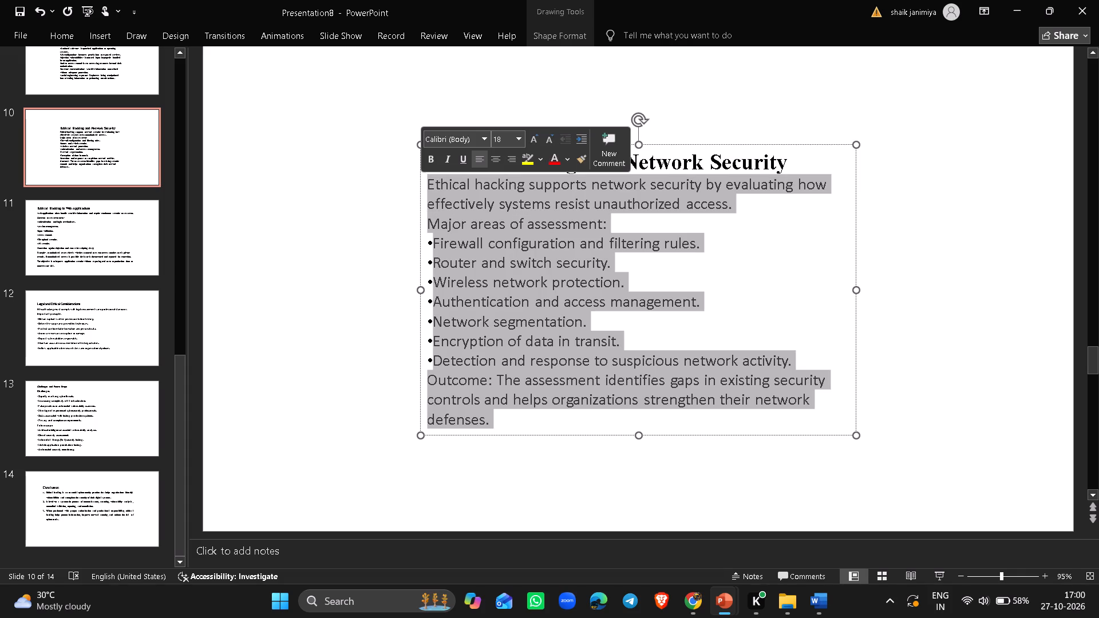
{"action": "left_click", "coordinate": [536, 141]}
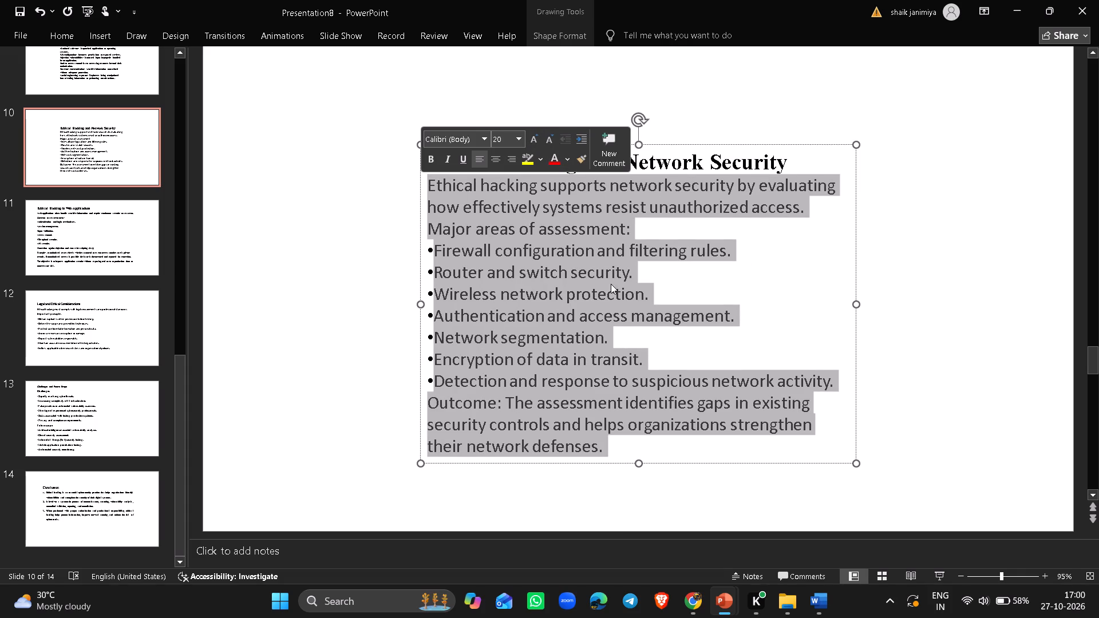
{"action": "right_click", "coordinate": [554, 276]}
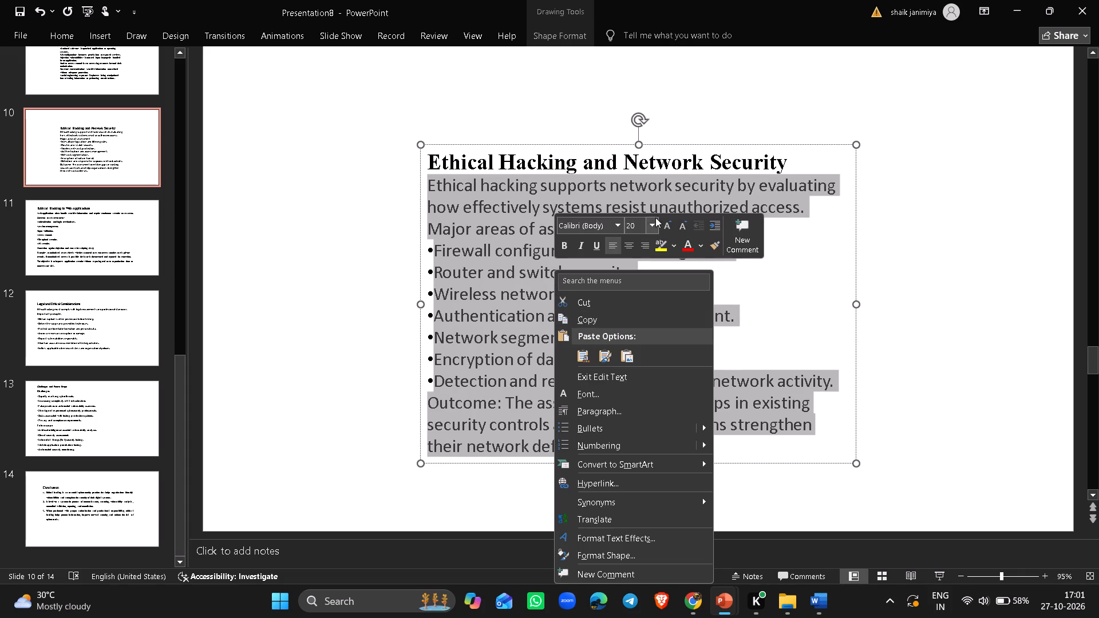
{"action": "left_click", "coordinate": [64, 34]}
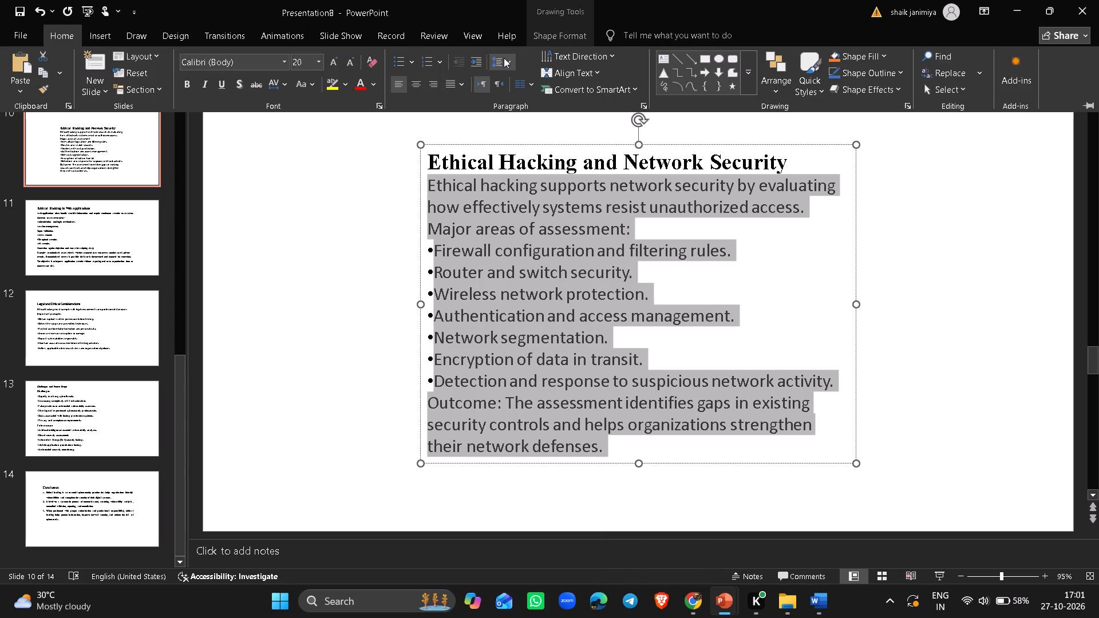
{"action": "left_click", "coordinate": [504, 58]}
{"action": "left_click", "coordinate": [523, 95]}
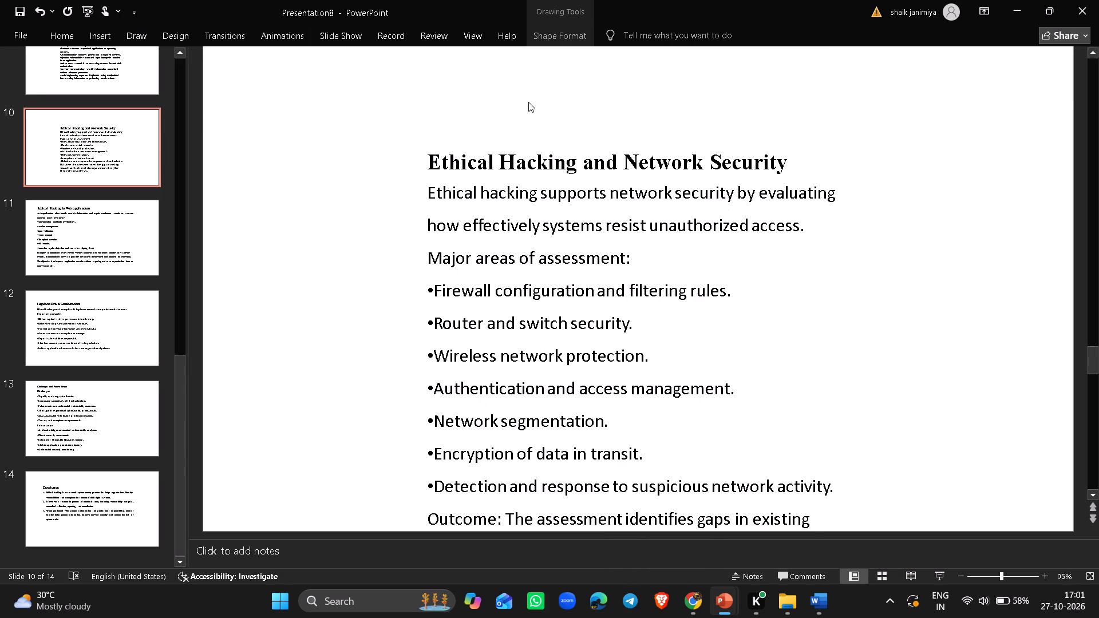
Move the Ethical Hacking and Network Security text box on slide 10 up and left and widen it so every line fits on the slide.
{"action": "left_click_drag", "start_coordinate": [672, 141], "coordinate": [533, 50]}
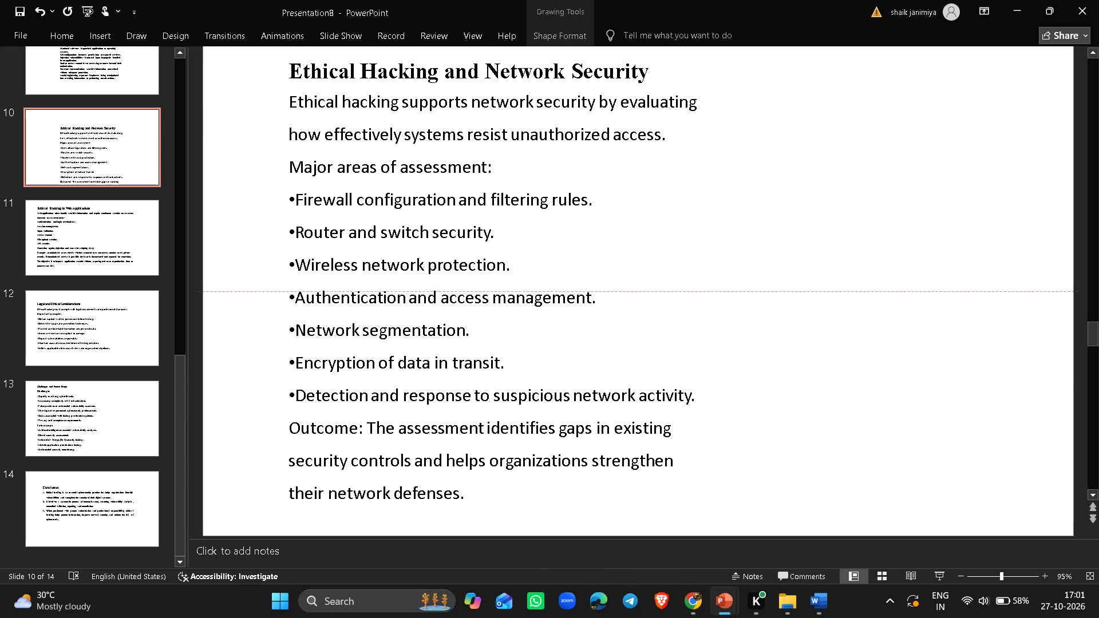
{"action": "left_click_drag", "start_coordinate": [533, 50], "coordinate": [532, 78]}
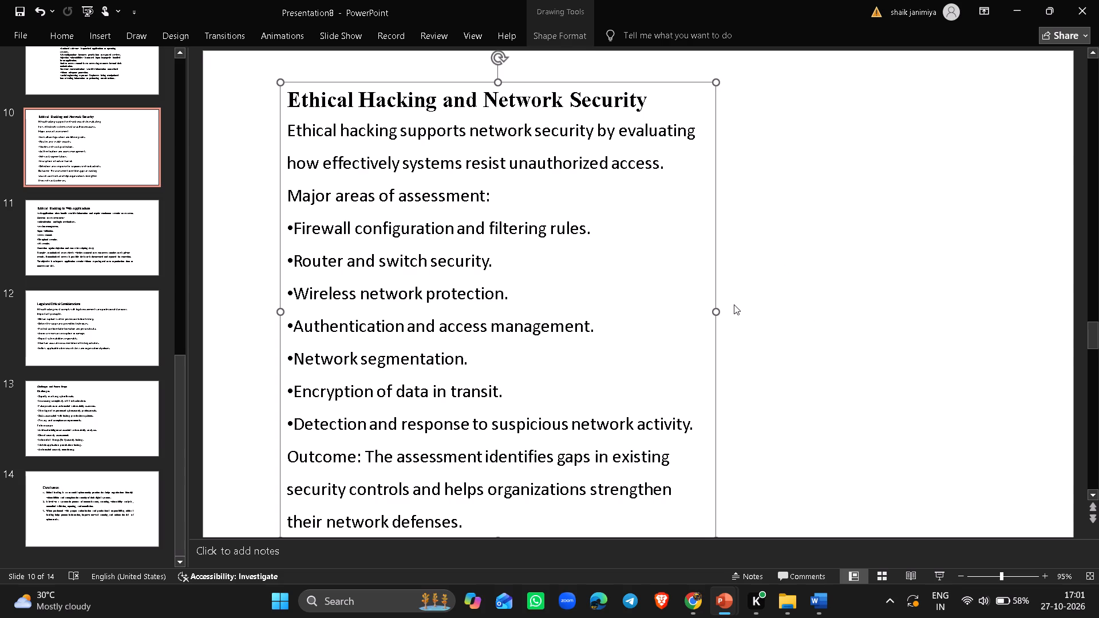
{"action": "left_click_drag", "start_coordinate": [718, 311], "coordinate": [980, 318]}
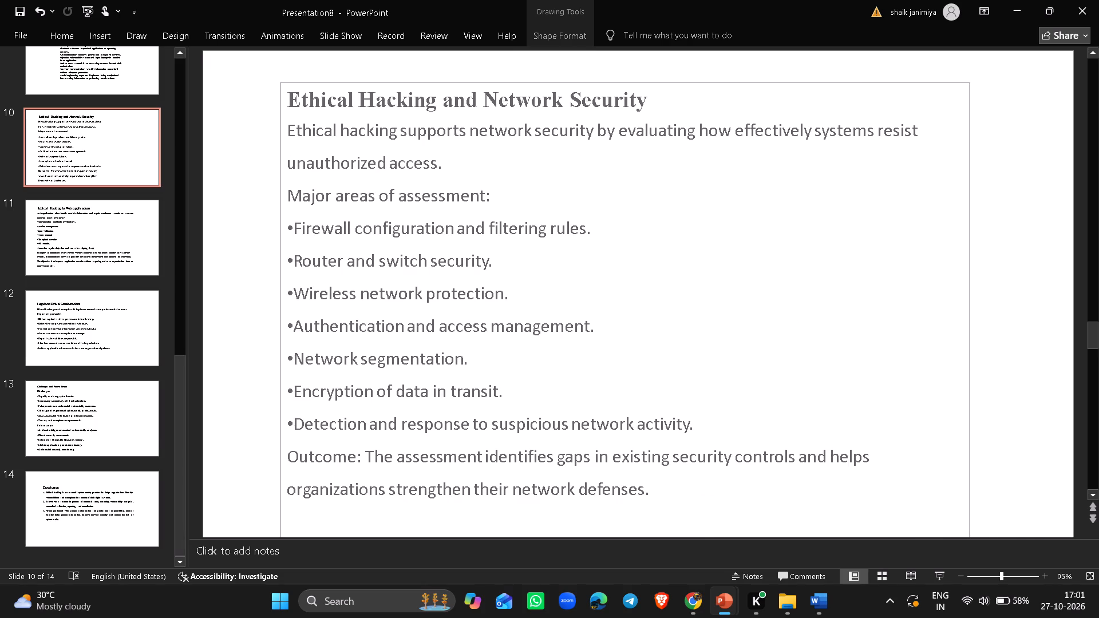
{"action": "left_click_drag", "start_coordinate": [980, 318], "coordinate": [1034, 328]}
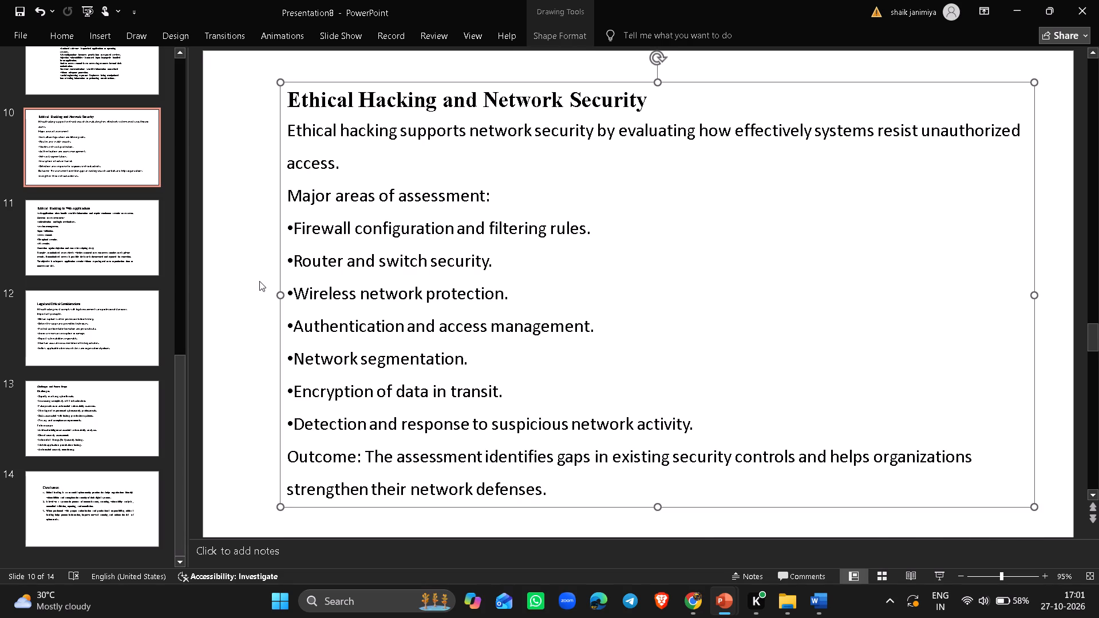
{"action": "left_click", "coordinate": [259, 281]}
Set all the Common Cybersecurity Vulnerabilities text on slide 9 to 1.5 line spacing.
{"action": "left_click", "coordinate": [124, 73]}
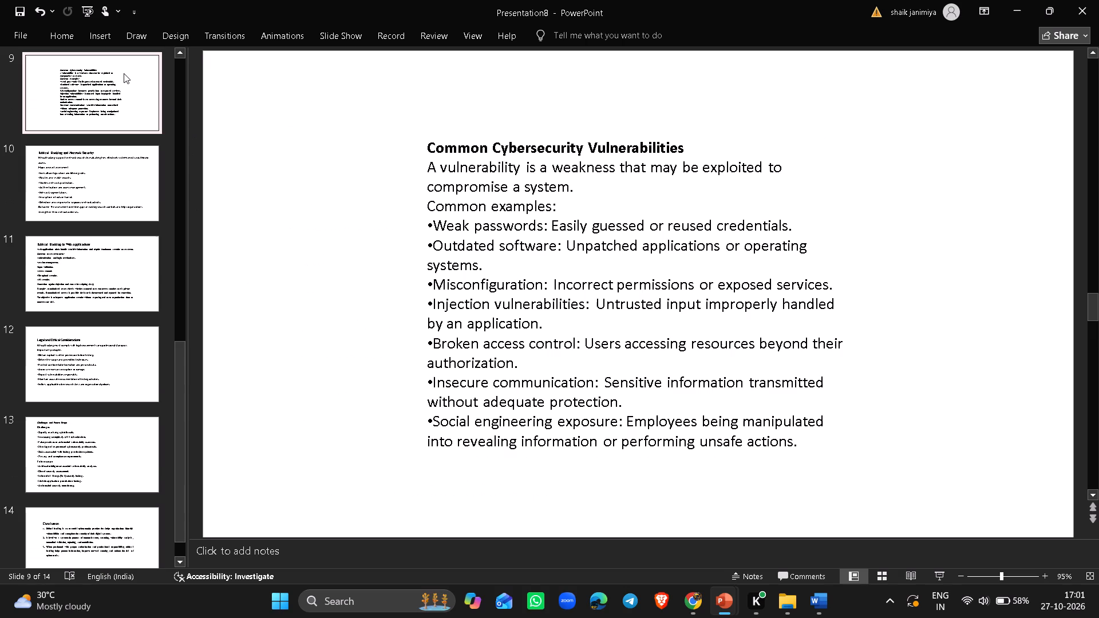
{"action": "left_click", "coordinate": [495, 245]}
{"action": "key", "text": "ctrl+a"}
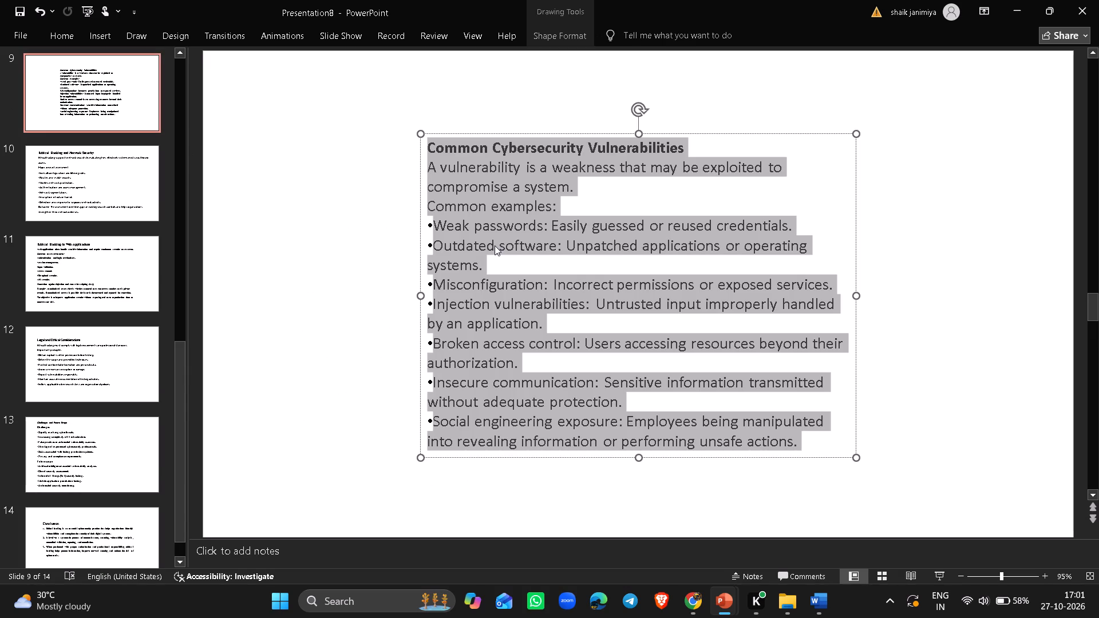
{"action": "left_click", "coordinate": [65, 34]}
{"action": "left_click", "coordinate": [503, 64]}
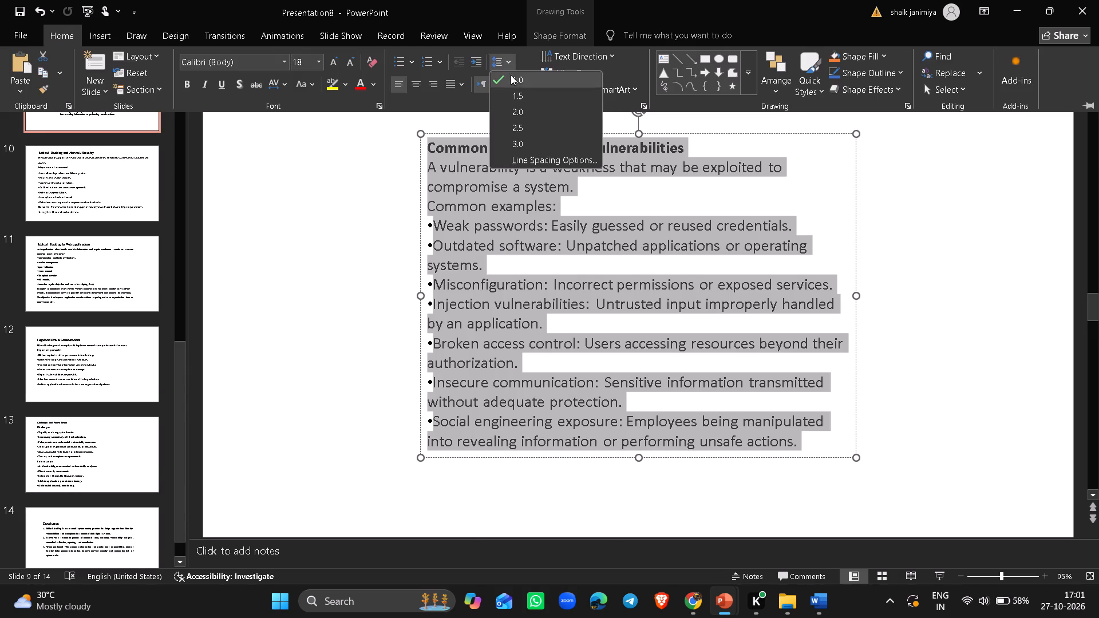
{"action": "left_click", "coordinate": [516, 97]}
Format the "Common Cybersecurity Vulnerabilities" heading on slide 9 as 20 pt Times New Roman.
{"action": "left_click", "coordinate": [655, 157]}
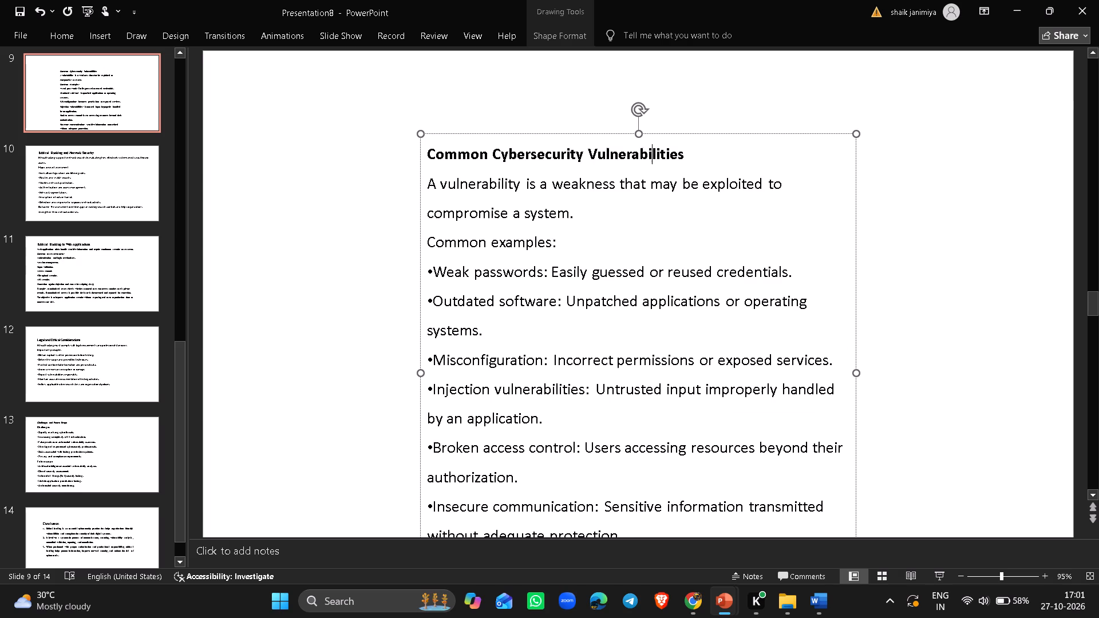
{"action": "left_click_drag", "start_coordinate": [685, 152], "coordinate": [420, 114]}
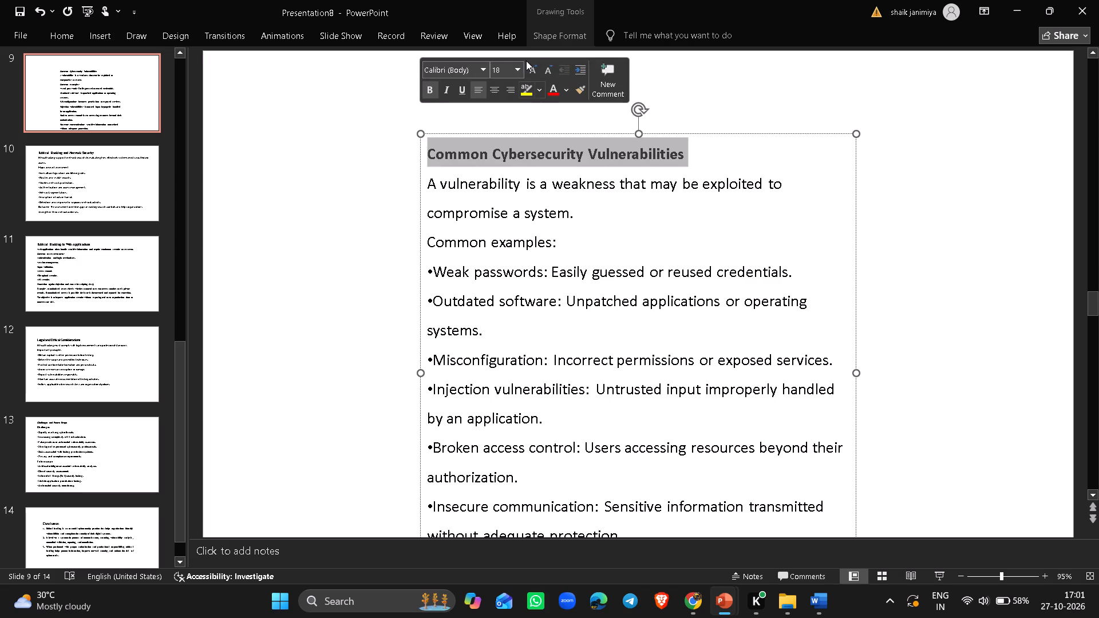
{"action": "left_click", "coordinate": [529, 69]}
{"action": "left_click", "coordinate": [483, 70]}
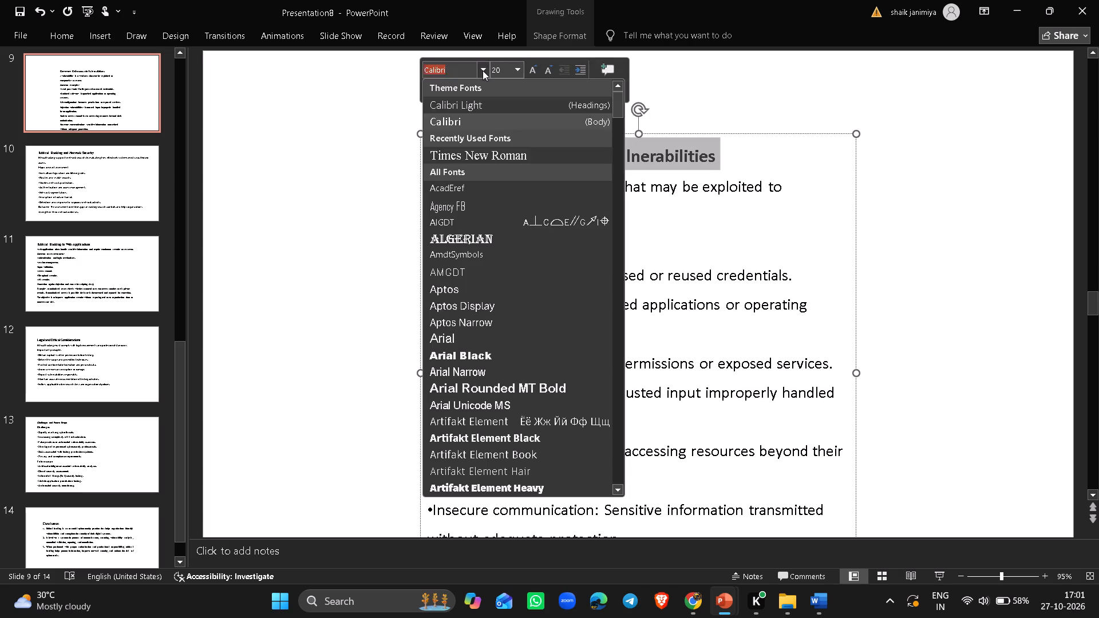
{"action": "left_click", "coordinate": [485, 157]}
Change all the text in the Common Cybersecurity Vulnerabilities text box on slide 9 to Times New Roman.
{"action": "left_click", "coordinate": [506, 304], "text": "ctrl"}
{"action": "key", "text": "ctrl+a"}
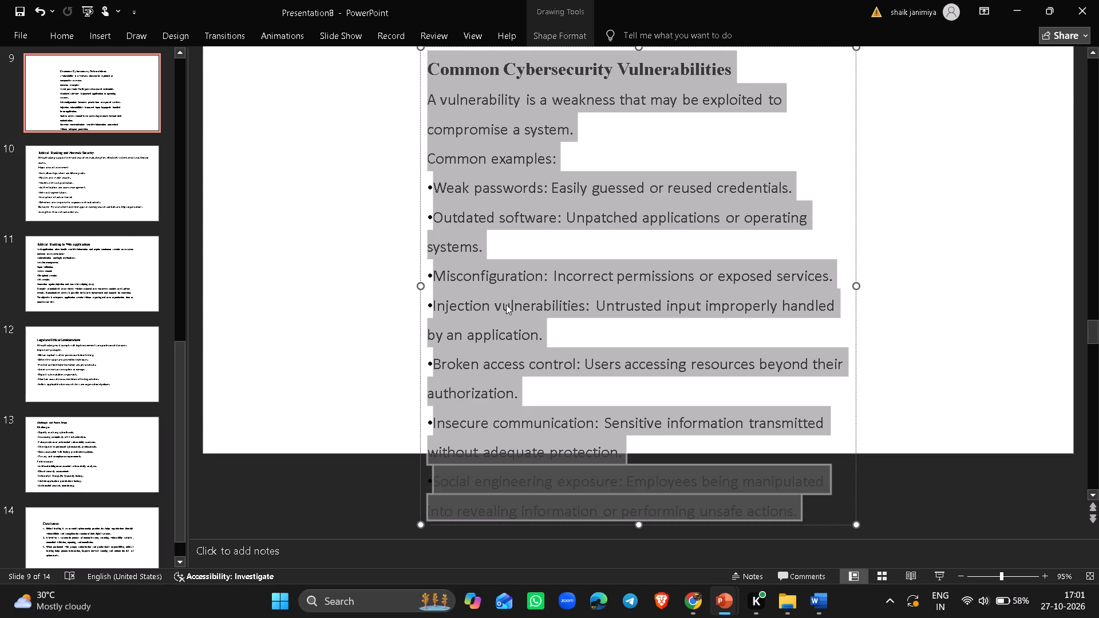
{"action": "right_click", "coordinate": [476, 202]}
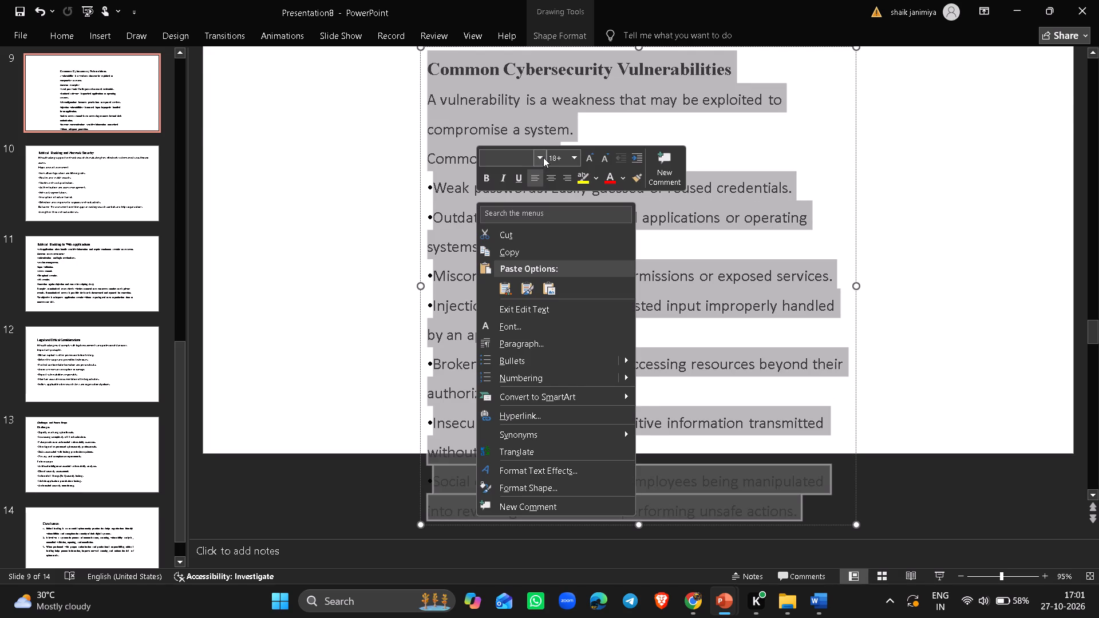
{"action": "left_click", "coordinate": [543, 157]}
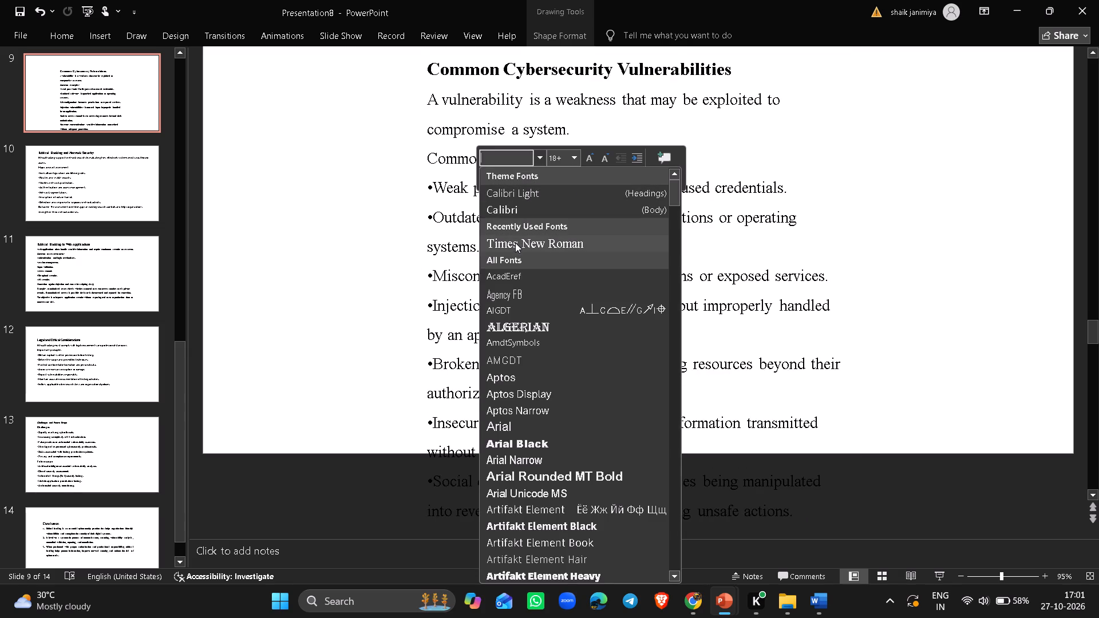
{"action": "left_click", "coordinate": [515, 243]}
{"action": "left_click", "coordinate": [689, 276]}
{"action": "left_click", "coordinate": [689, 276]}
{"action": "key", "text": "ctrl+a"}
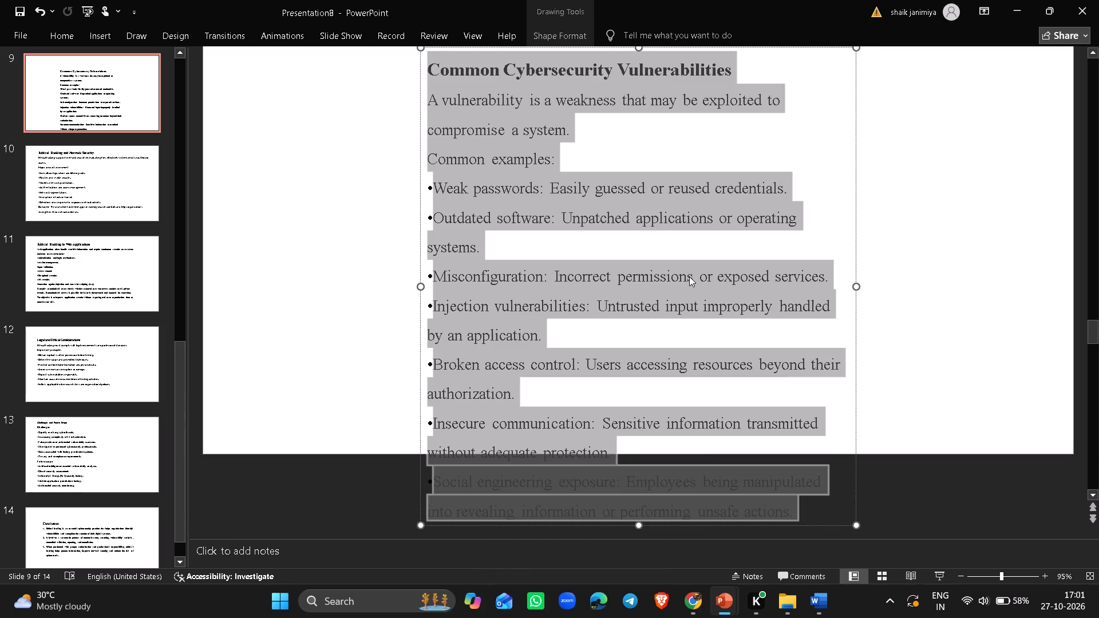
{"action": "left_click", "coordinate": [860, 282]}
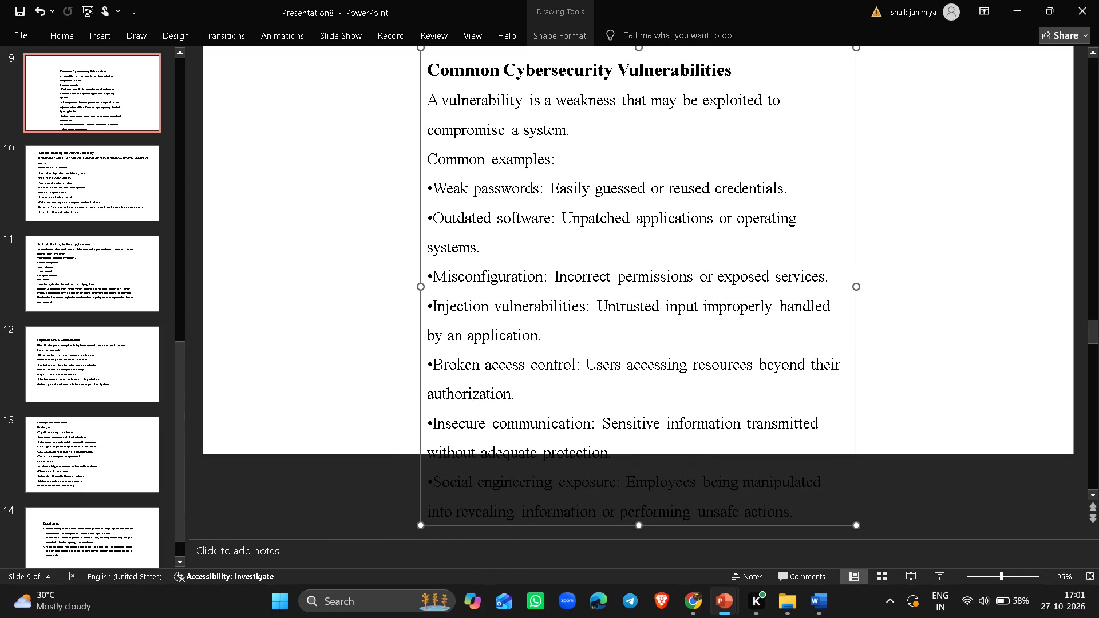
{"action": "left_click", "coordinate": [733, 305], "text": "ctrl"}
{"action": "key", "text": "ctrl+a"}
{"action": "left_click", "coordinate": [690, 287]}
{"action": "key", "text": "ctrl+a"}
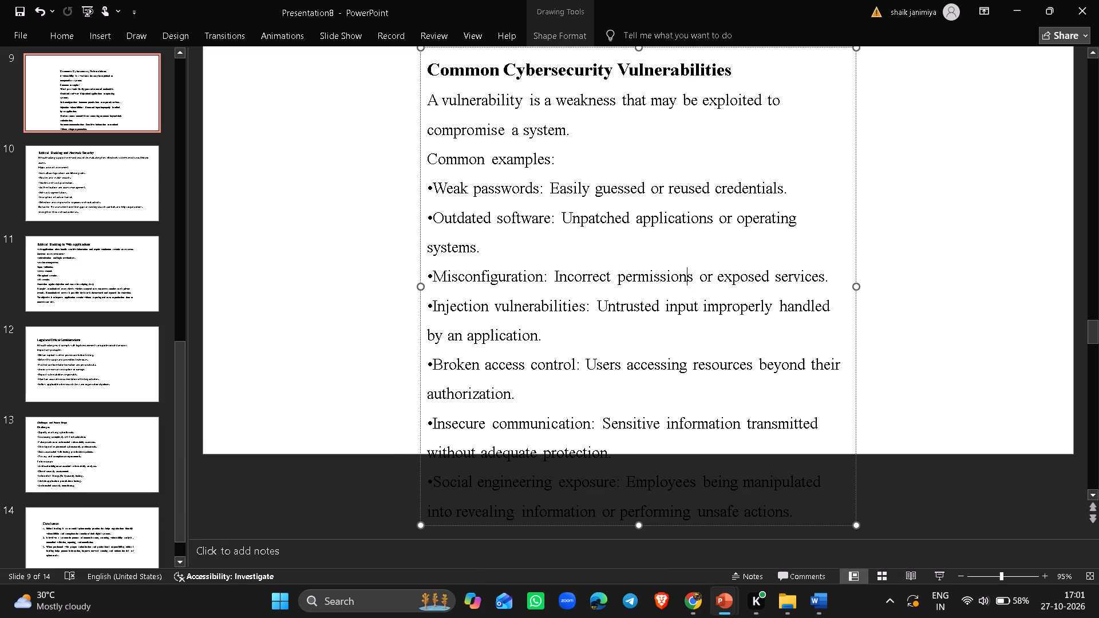
Widen the Common Cybersecurity Vulnerabilities text box on slide 9 and move it left and slightly up so it sits fully within the slide.
{"action": "left_click_drag", "start_coordinate": [856, 288], "coordinate": [1031, 366]}
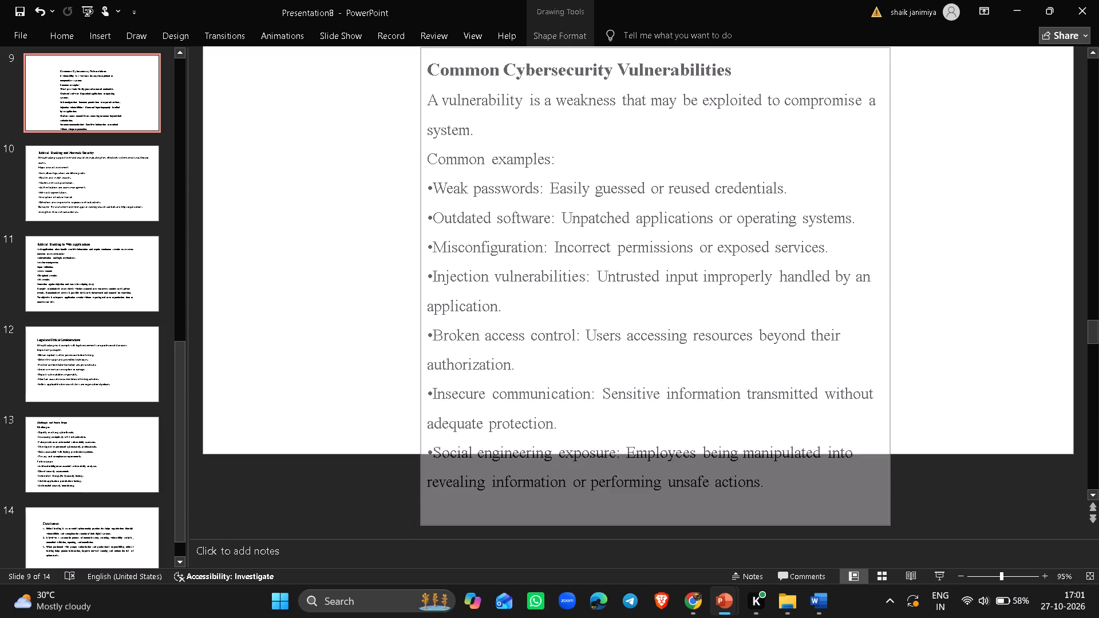
{"action": "left_click_drag", "start_coordinate": [1031, 366], "coordinate": [1074, 358]}
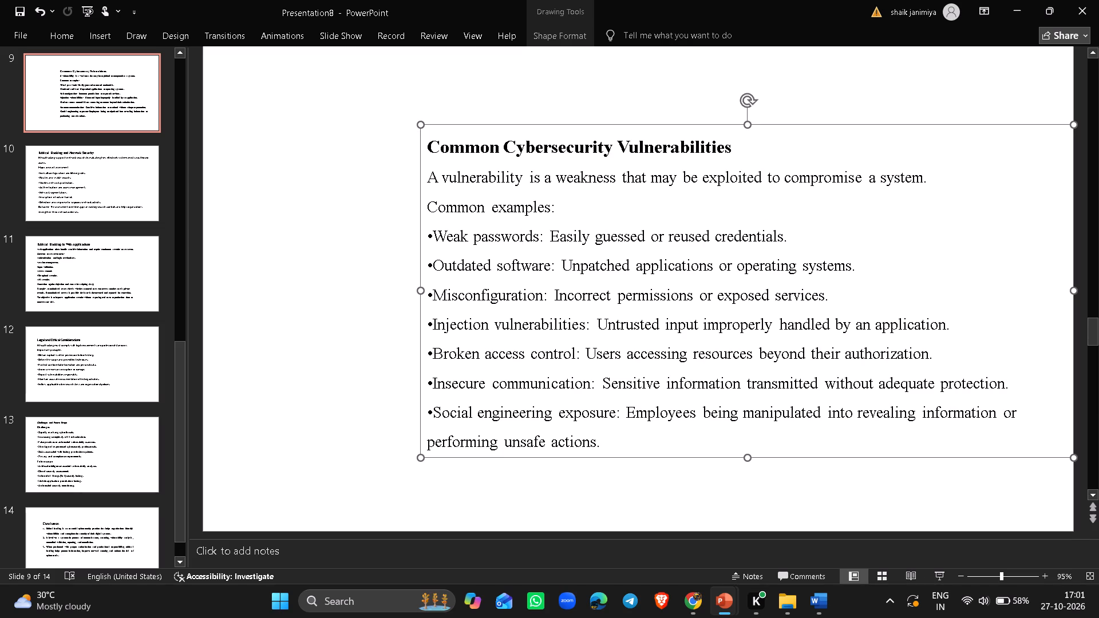
{"action": "left_click_drag", "start_coordinate": [514, 130], "coordinate": [473, 121]}
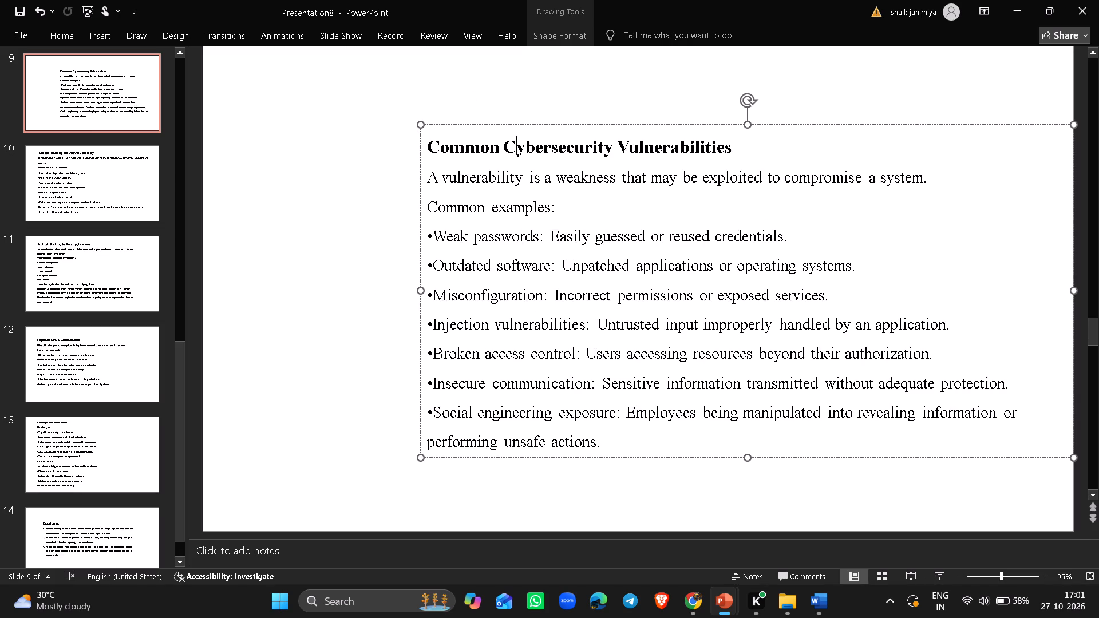
{"action": "left_click_drag", "start_coordinate": [473, 121], "coordinate": [470, 120]}
{"action": "left_click_drag", "start_coordinate": [483, 122], "coordinate": [377, 106]}
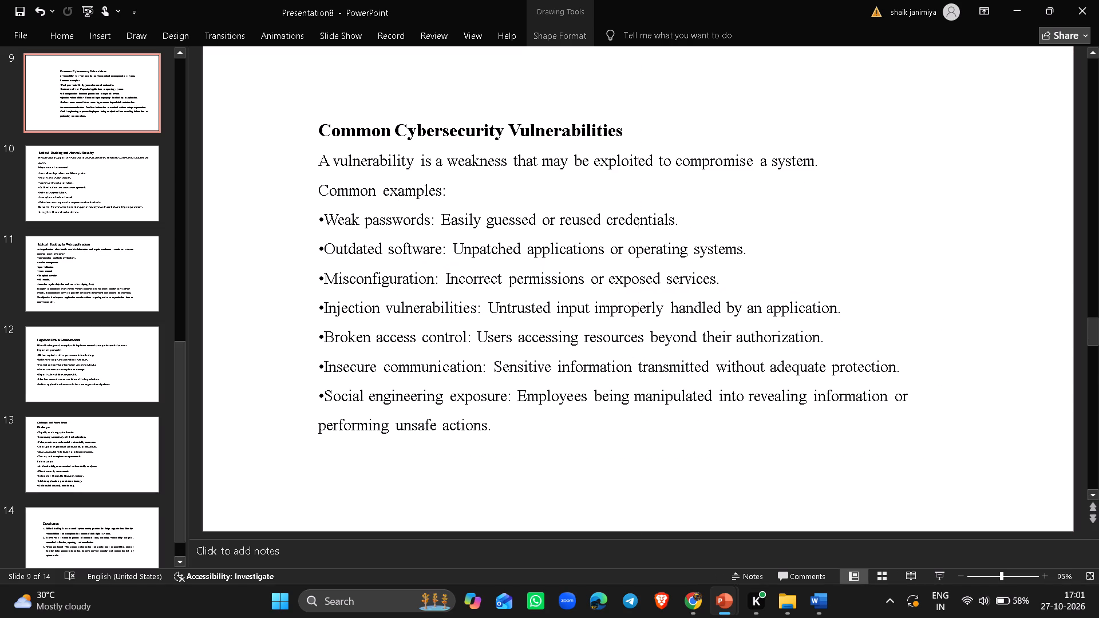
{"action": "left_click_drag", "start_coordinate": [377, 106], "coordinate": [370, 105]}
{"action": "left_click", "coordinate": [492, 325]}
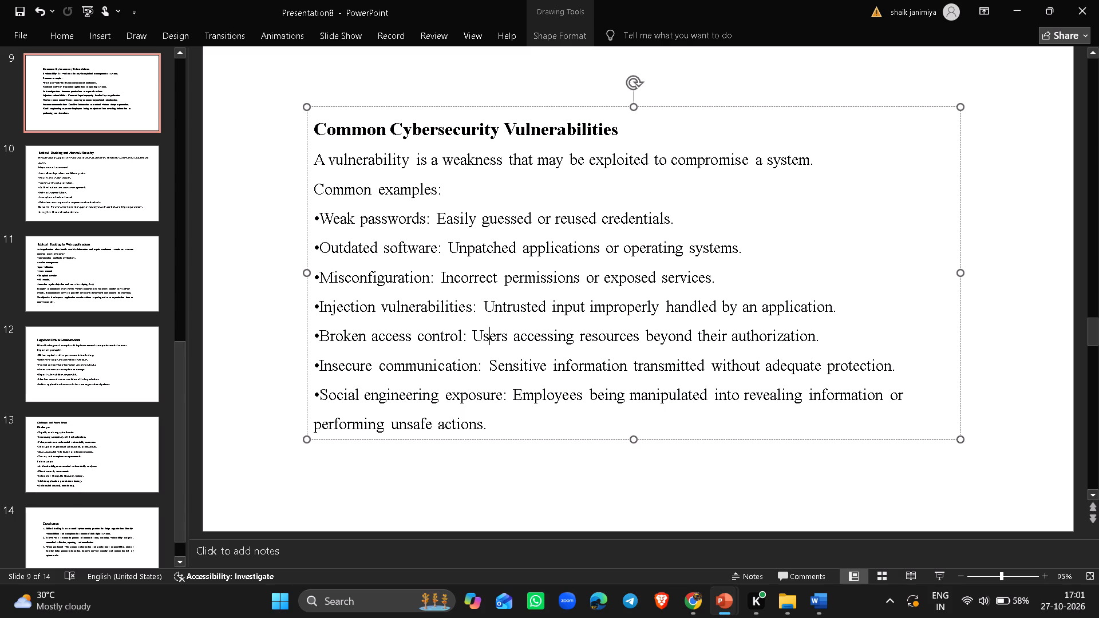
{"action": "left_click", "coordinate": [273, 323]}
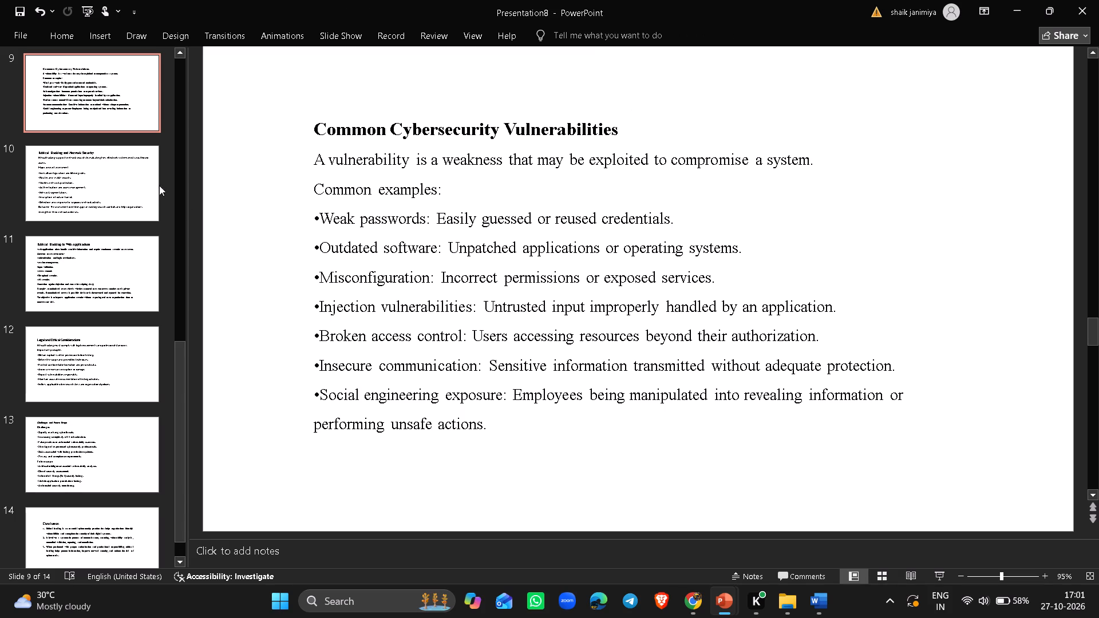
Set all the Introduction text on slide 2 to 1.5 line spacing and justify it.
{"action": "key", "text": "Up"}
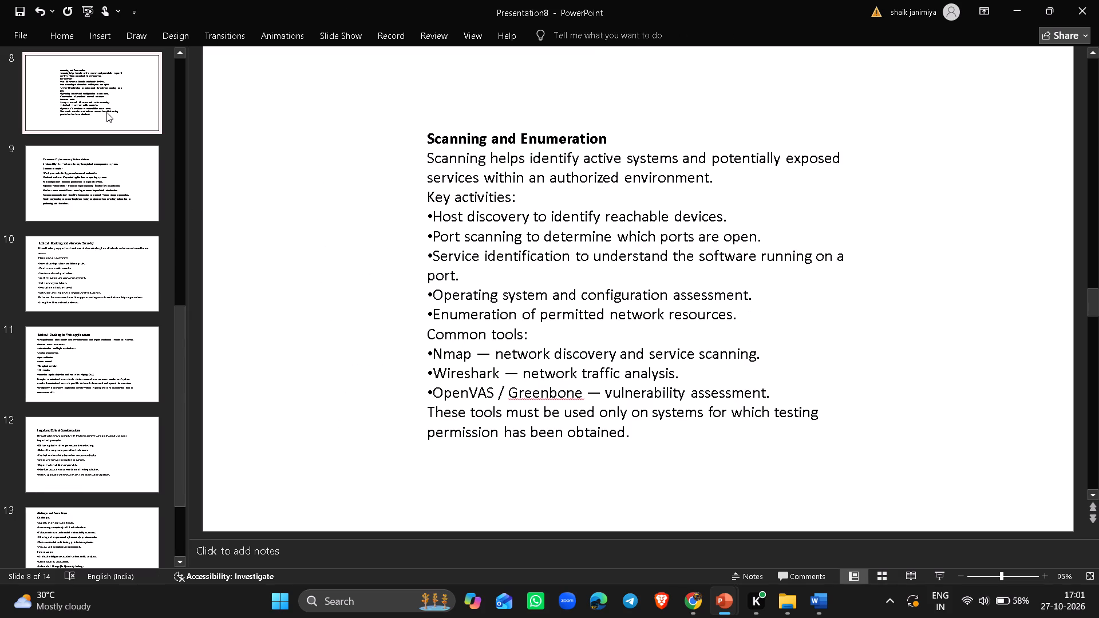
{"action": "key", "text": "Up"}
{"action": "key", "text": "Up"}
{"action": "key", "text": "Up"}
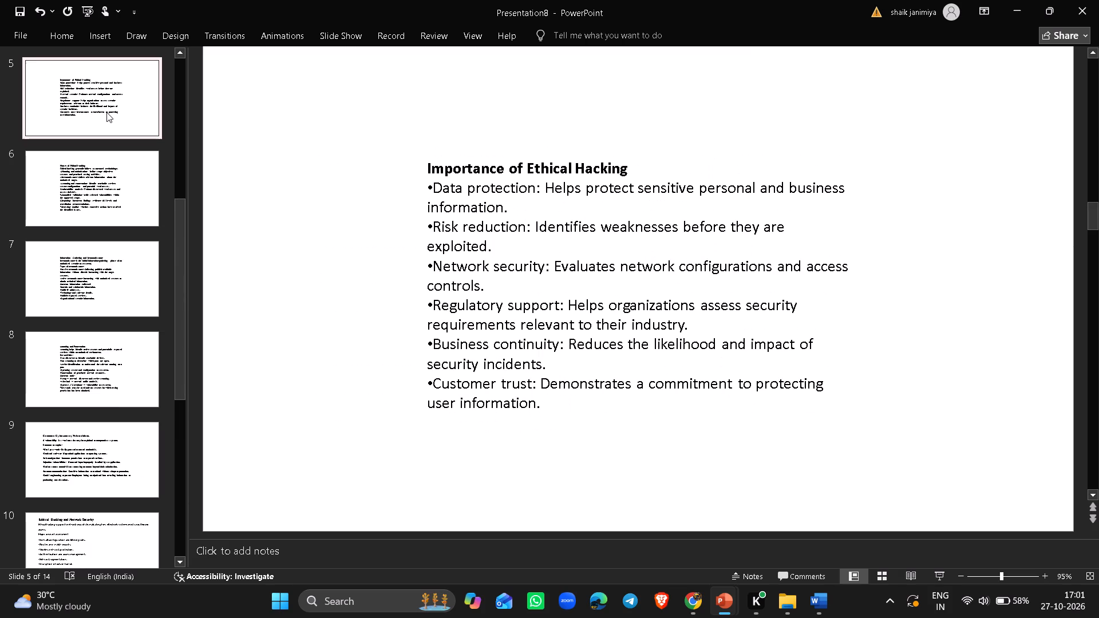
{"action": "key", "text": "Up"}
{"action": "key", "text": "Up"}
{"action": "key", "text": "Up"}
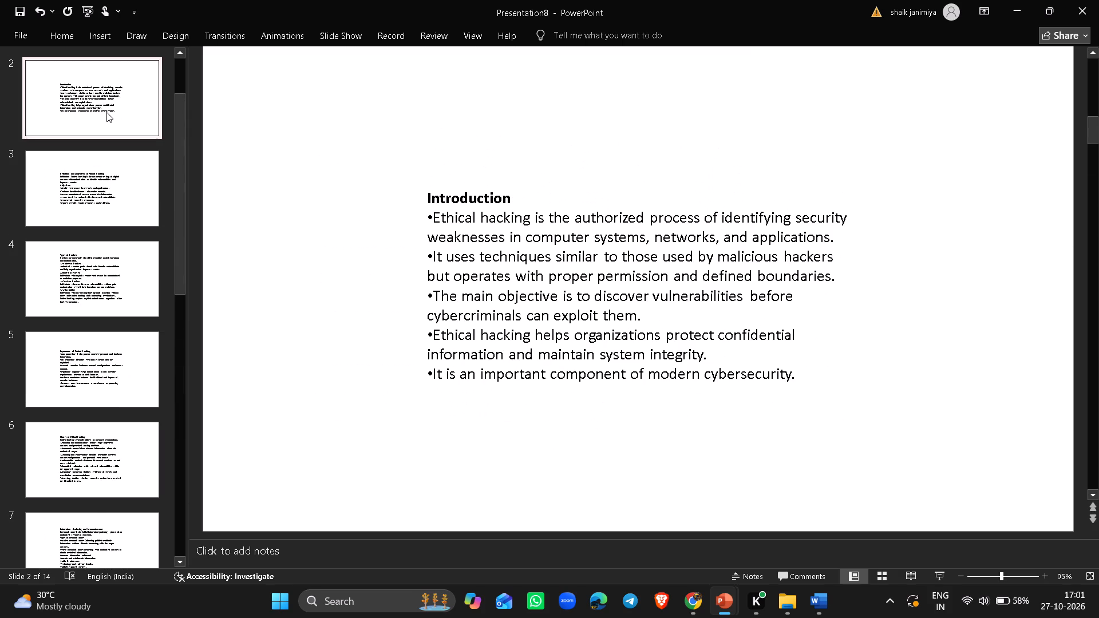
{"action": "left_click", "coordinate": [500, 210]}
{"action": "key", "text": "ctrl+a"}
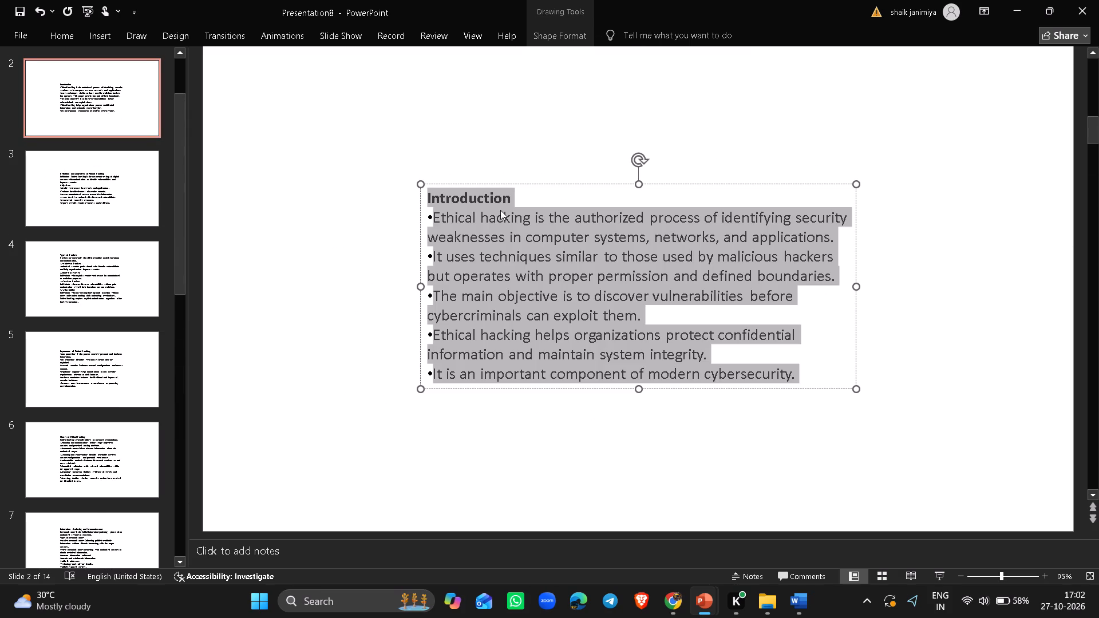
{"action": "left_click", "coordinate": [57, 37]}
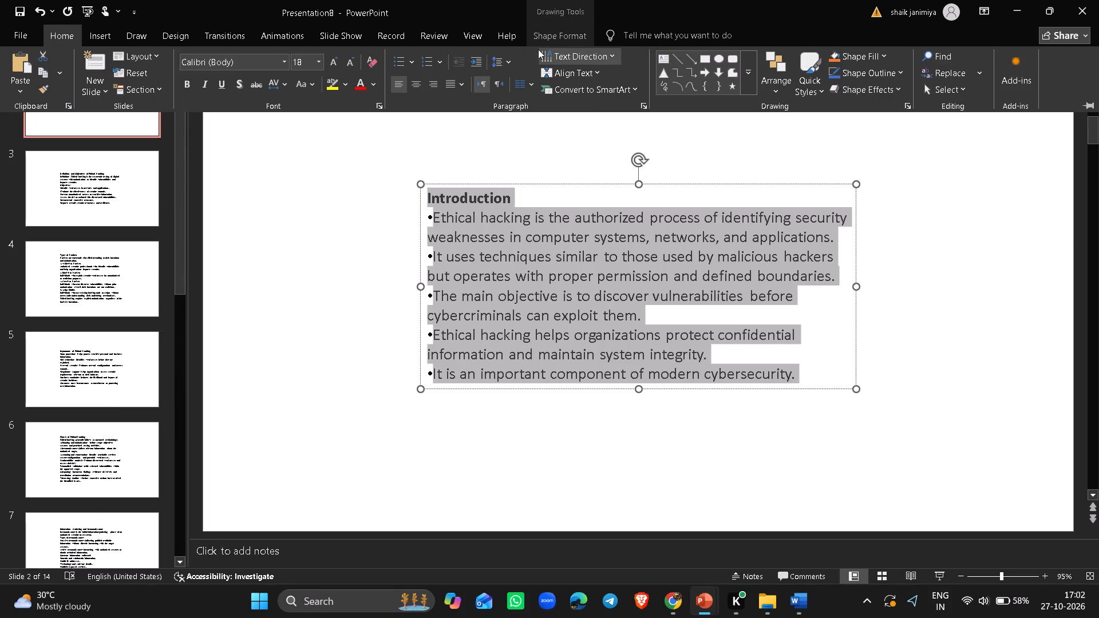
{"action": "left_click", "coordinate": [496, 64]}
{"action": "left_click", "coordinate": [513, 97]}
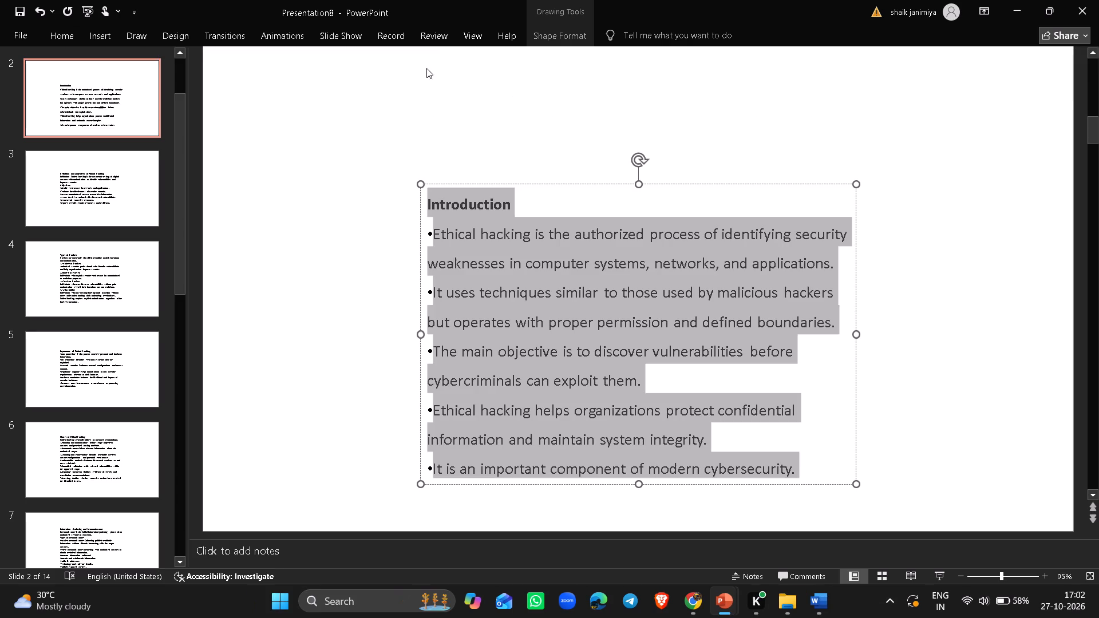
{"action": "left_click", "coordinate": [69, 32]}
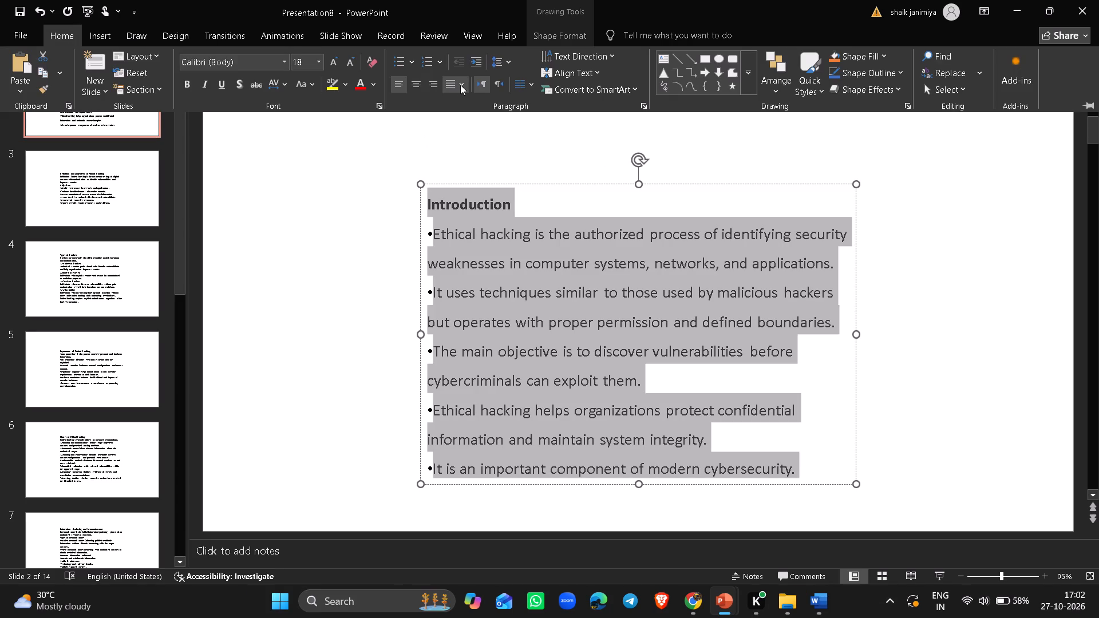
{"action": "left_click", "coordinate": [463, 84]}
{"action": "left_click", "coordinate": [489, 102]}
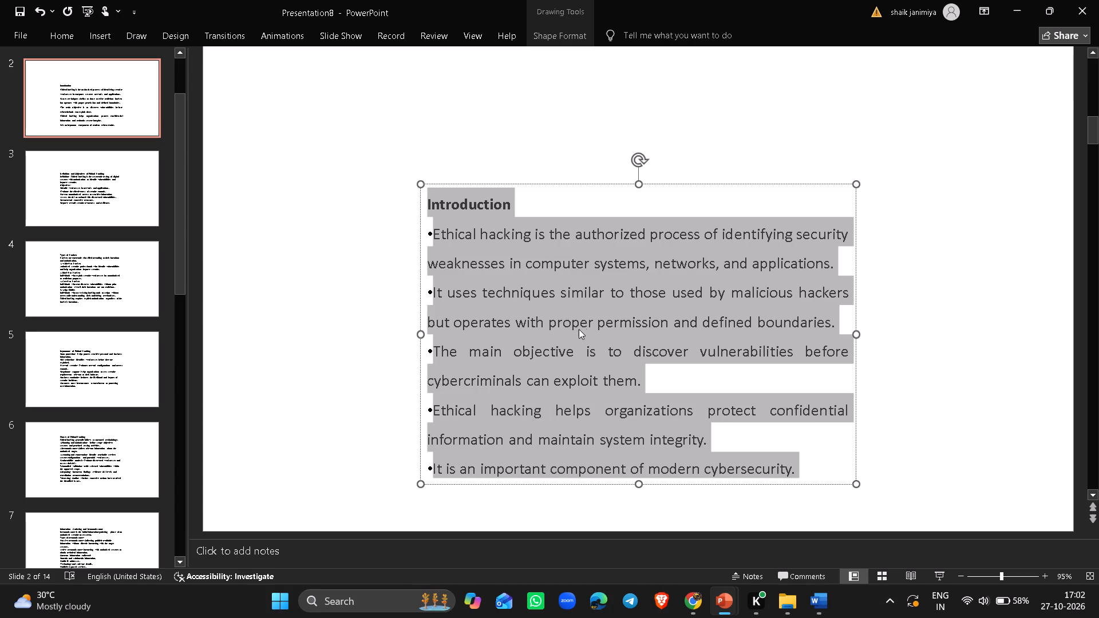
Change all the text in the Introduction text box on slide 2 to Times New Roman.
{"action": "right_click", "coordinate": [531, 323]}
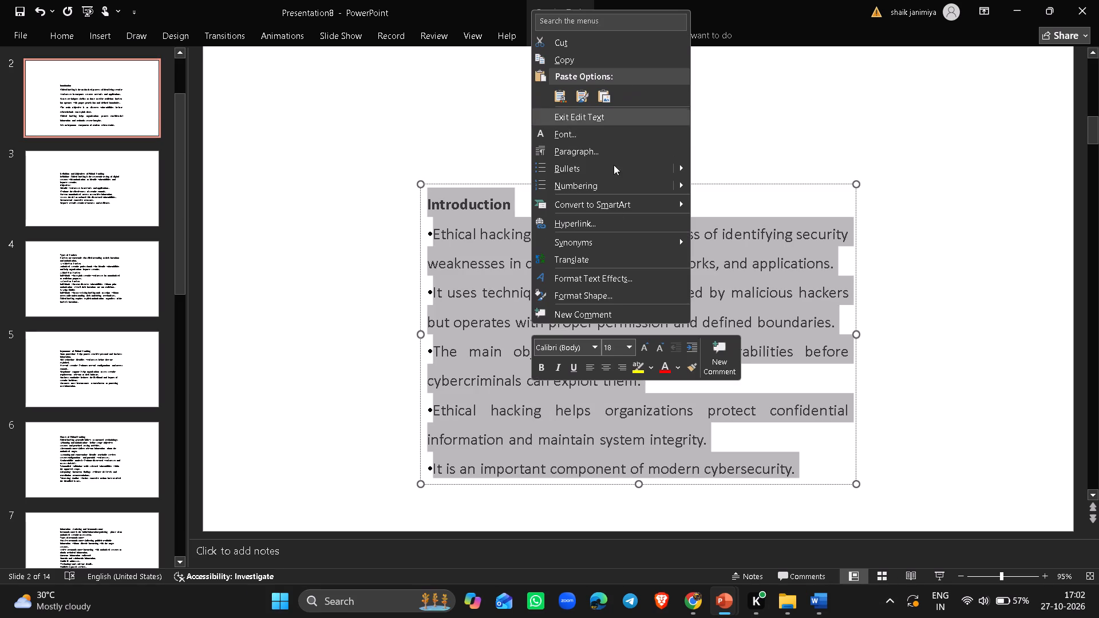
{"action": "left_click", "coordinate": [591, 346]}
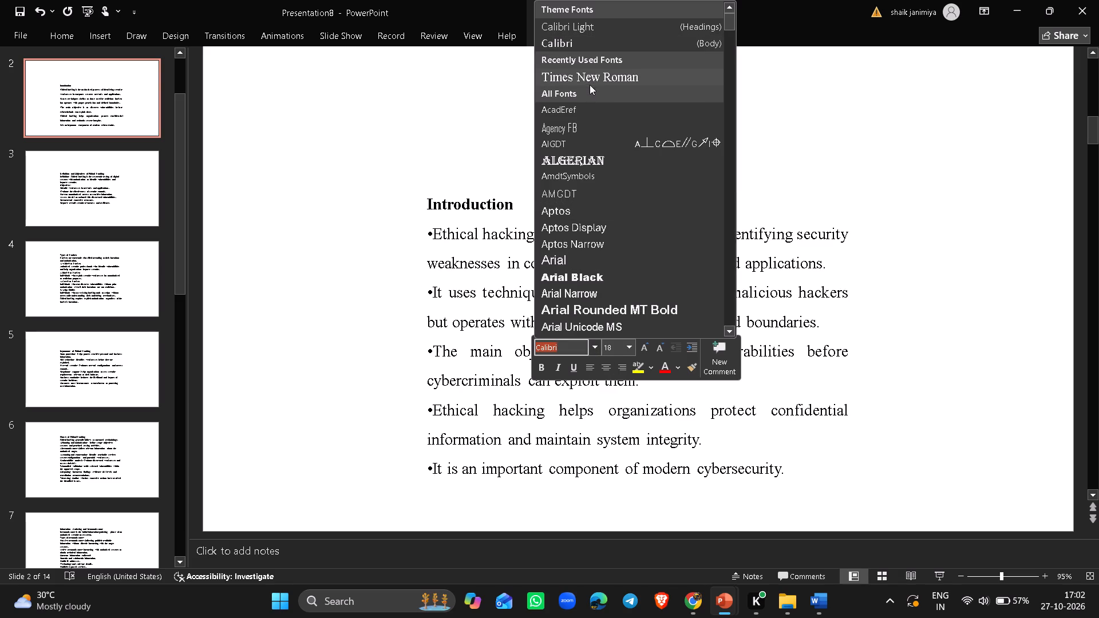
{"action": "left_click", "coordinate": [592, 78]}
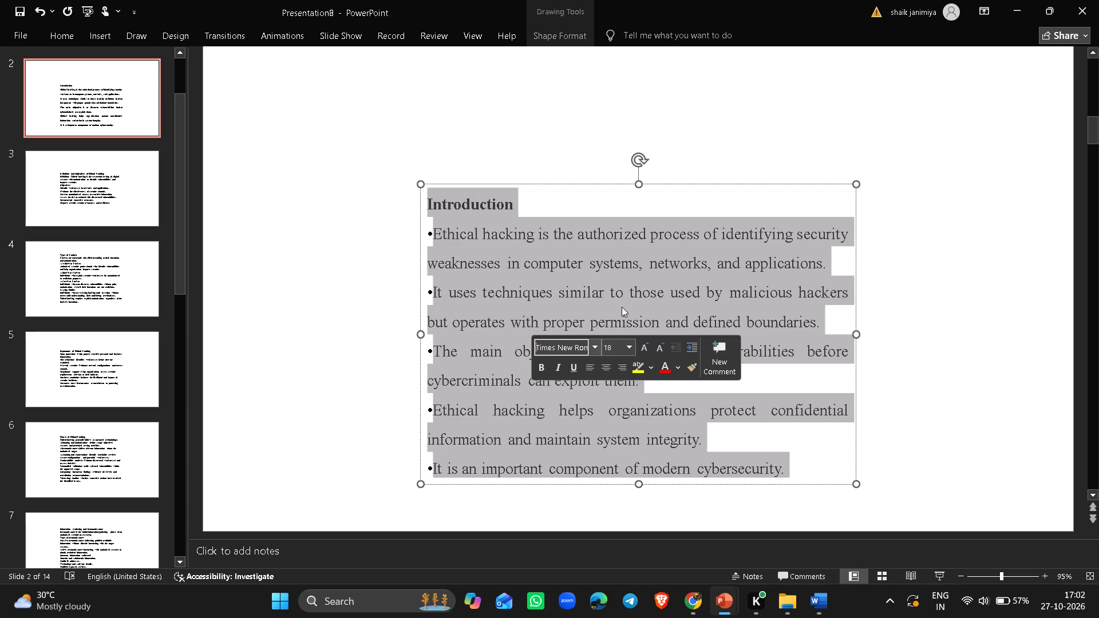
Enlarge the "Introduction" heading on slide 2 by two font-size increments and the body text below it by one.
{"action": "left_click", "coordinate": [544, 256]}
{"action": "left_click_drag", "start_coordinate": [533, 212], "coordinate": [375, 194]}
{"action": "left_click", "coordinate": [479, 148]}
{"action": "left_click", "coordinate": [479, 148]}
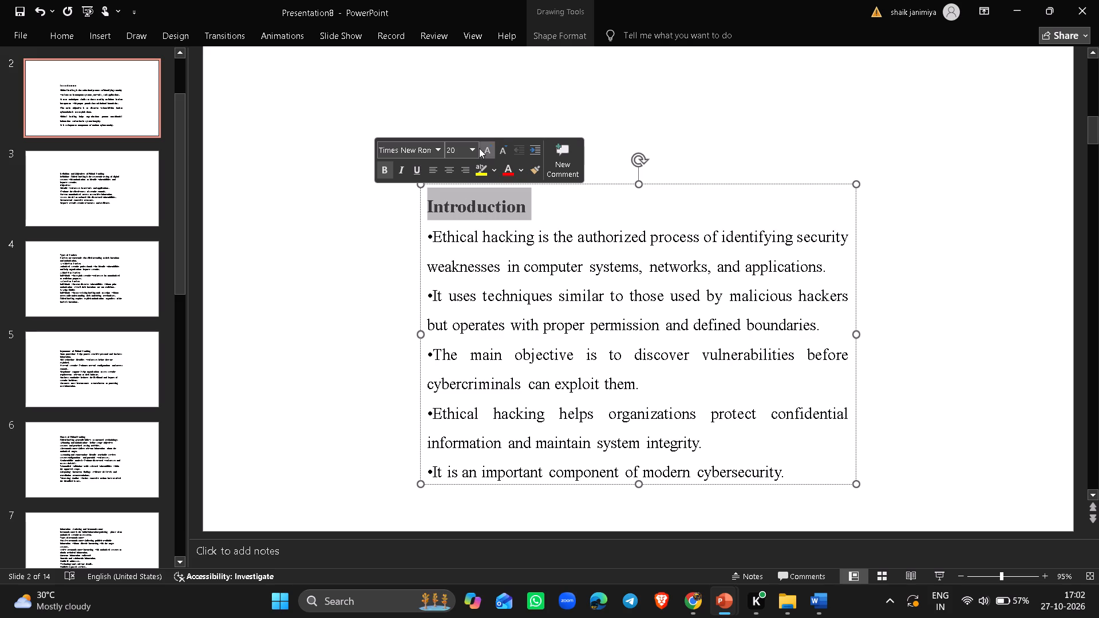
{"action": "left_click_drag", "start_coordinate": [786, 475], "coordinate": [478, 315]}
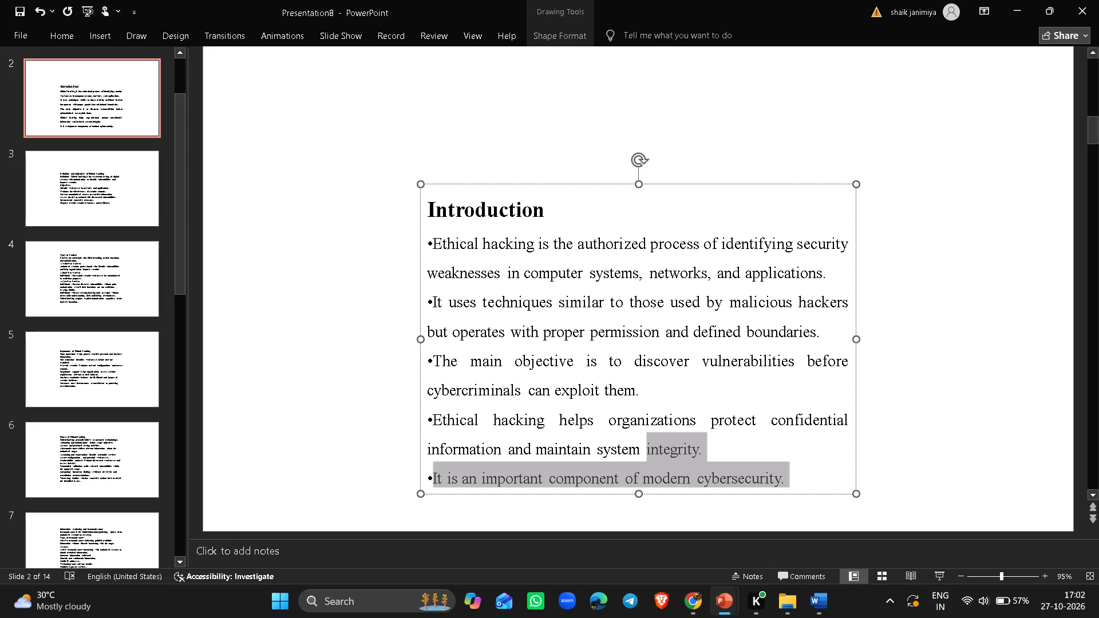
{"action": "left_click_drag", "start_coordinate": [478, 315], "coordinate": [424, 252]}
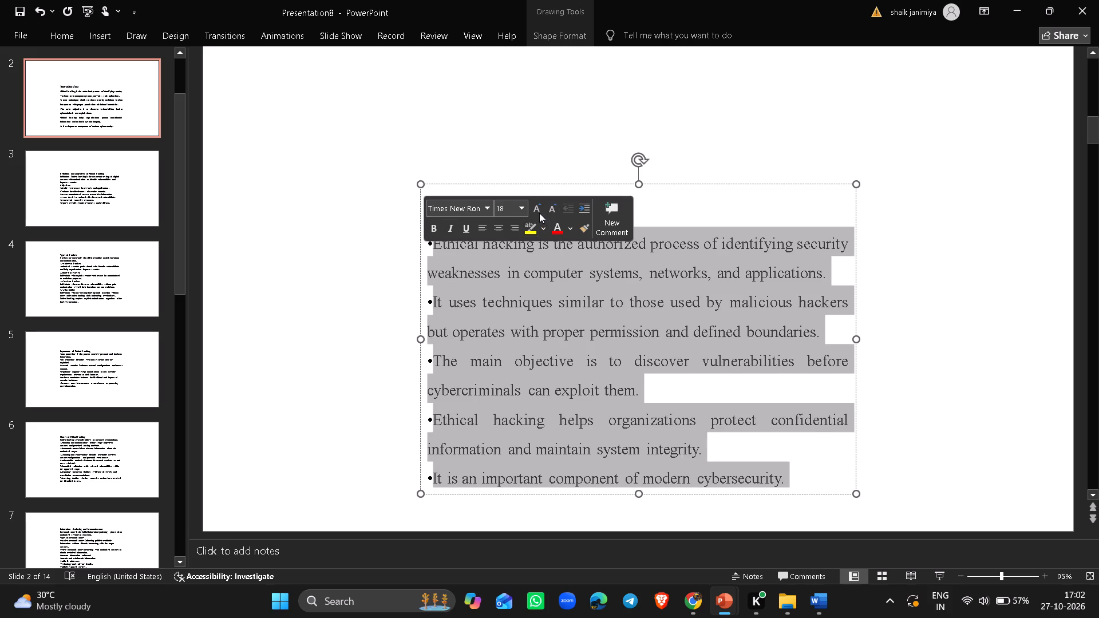
{"action": "left_click", "coordinate": [539, 213]}
Move the Introduction text box towards slide 2's upper-left corner and widen it to nearly the slide's right edge.
{"action": "left_click_drag", "start_coordinate": [574, 184], "coordinate": [495, 146]}
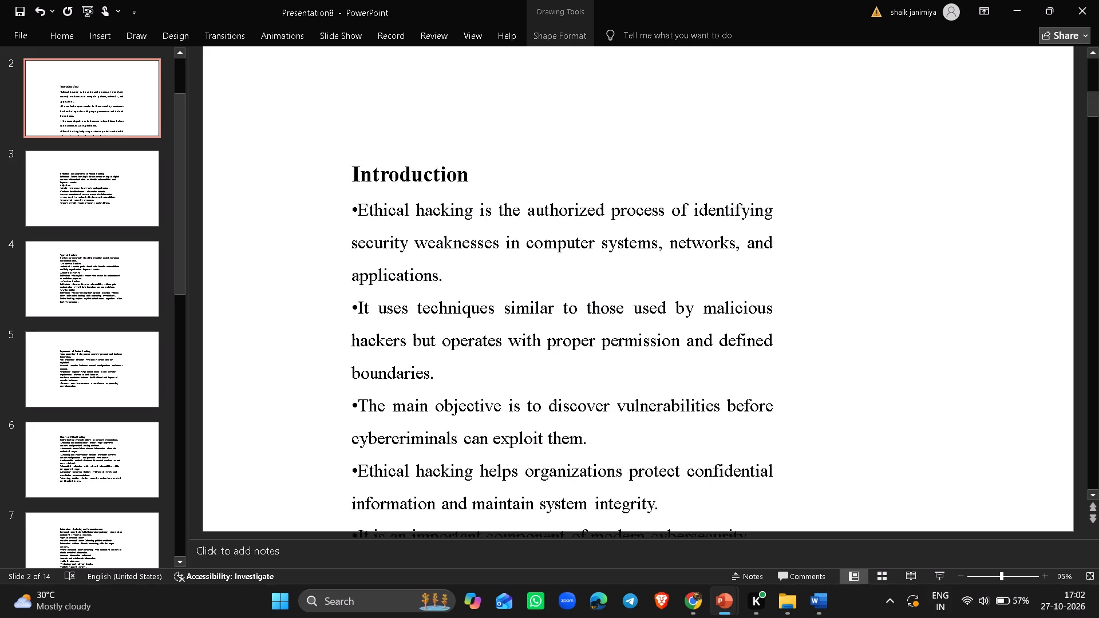
{"action": "left_click_drag", "start_coordinate": [495, 146], "coordinate": [424, 86]}
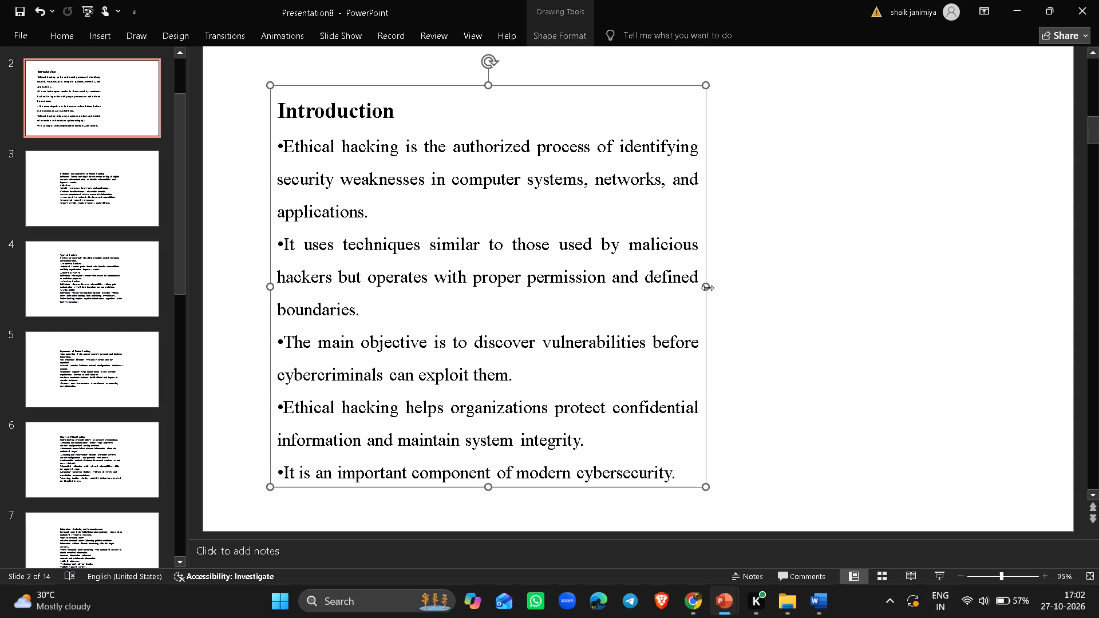
{"action": "left_click_drag", "start_coordinate": [707, 288], "coordinate": [1027, 332]}
{"action": "left_click", "coordinate": [568, 88]}
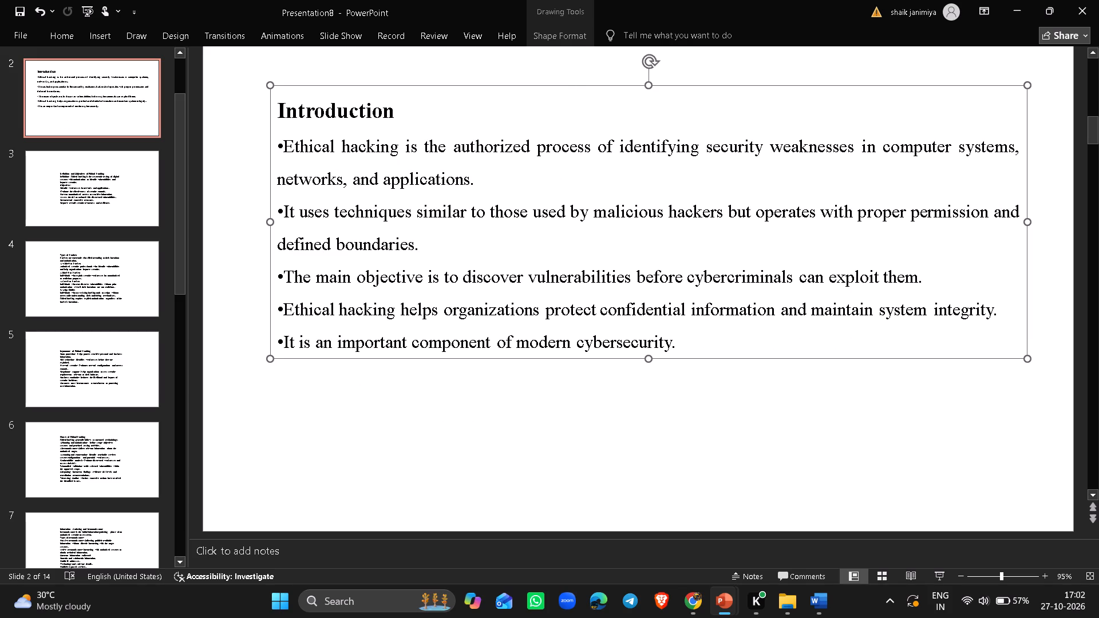
{"action": "left_click", "coordinate": [641, 400]}
Set all the Definition and Objectives of Ethical Hacking text on slide 3 to 1.5 line spacing and justify it.
{"action": "left_click", "coordinate": [89, 271]}
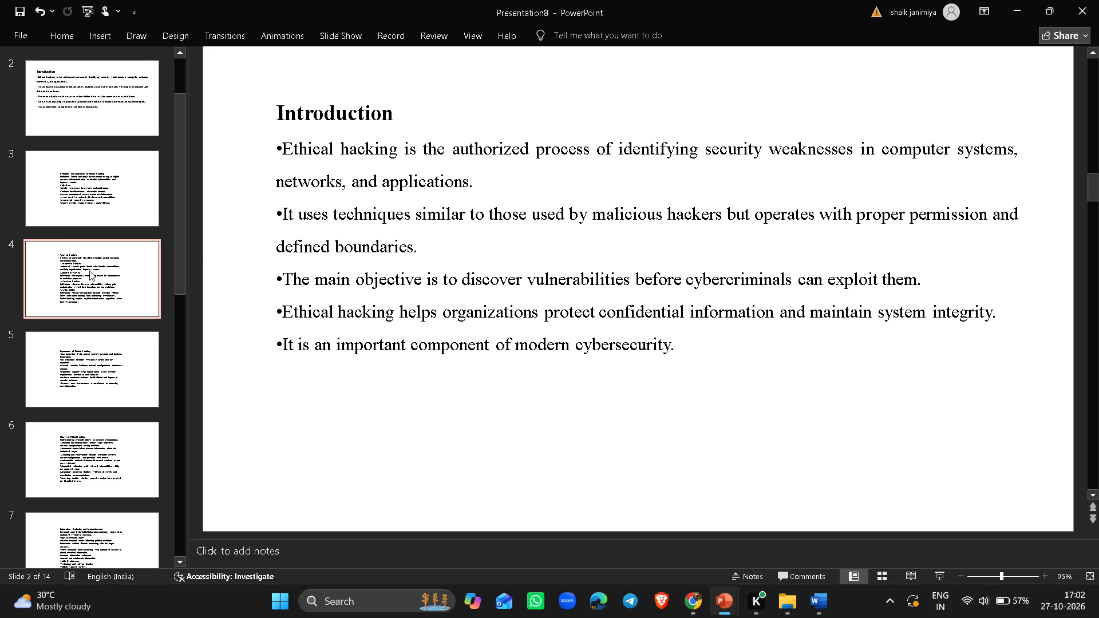
{"action": "left_click", "coordinate": [84, 197]}
{"action": "left_click", "coordinate": [518, 228], "text": "ctrl"}
{"action": "key", "text": "ctrl+a"}
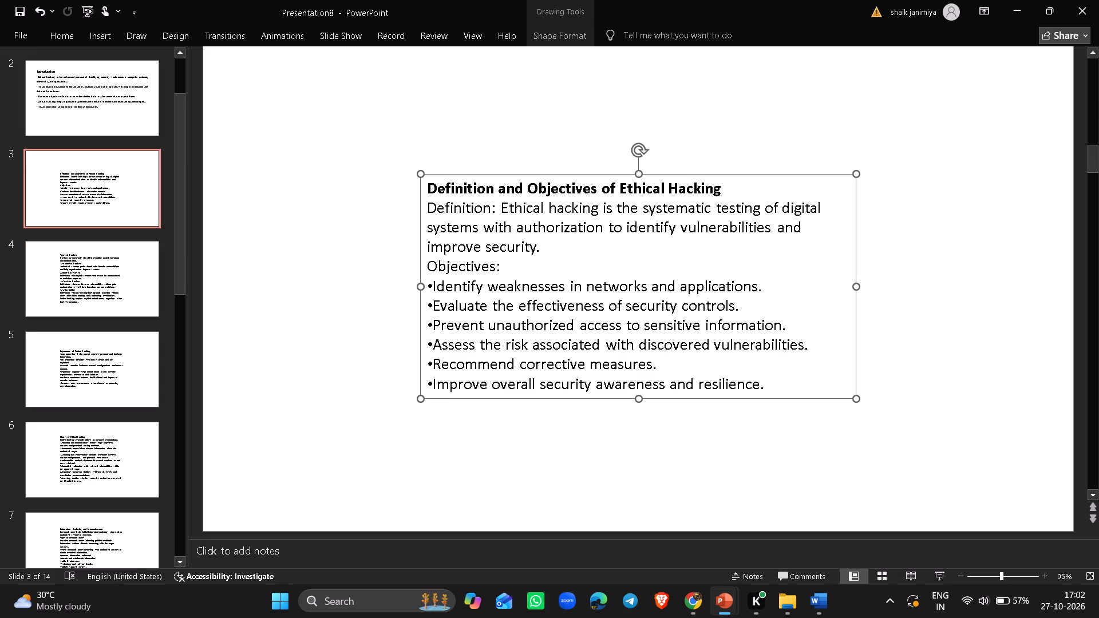
{"action": "left_click", "coordinate": [496, 223], "text": "ctrl"}
{"action": "key", "text": "ctrl+a"}
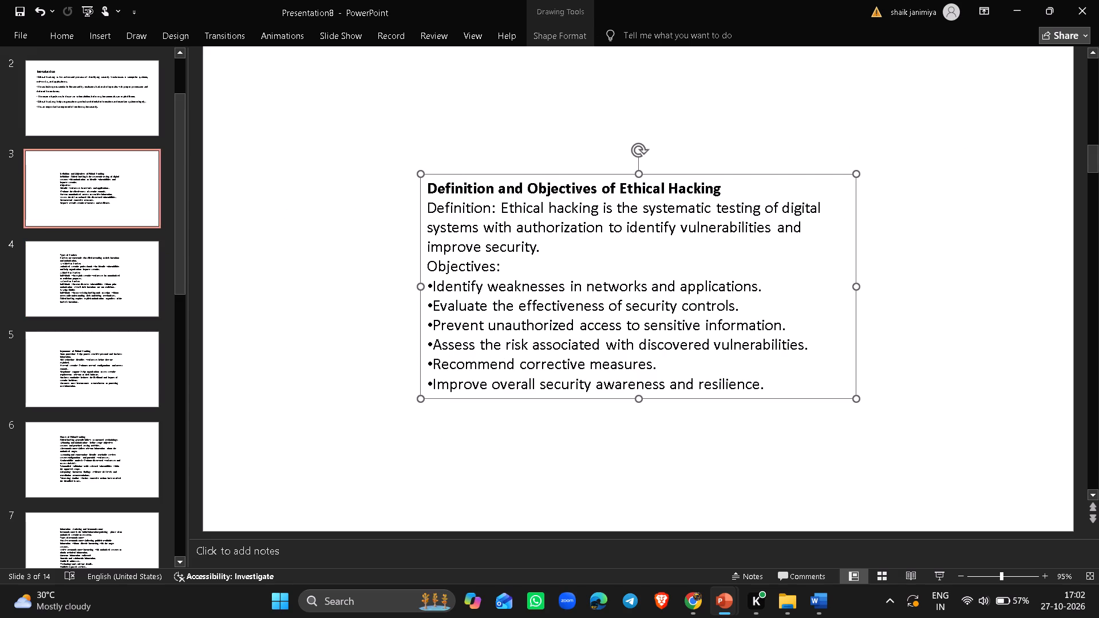
{"action": "left_click", "coordinate": [471, 226]}
{"action": "key", "text": "ctrl+a"}
{"action": "right_click", "coordinate": [471, 226]}
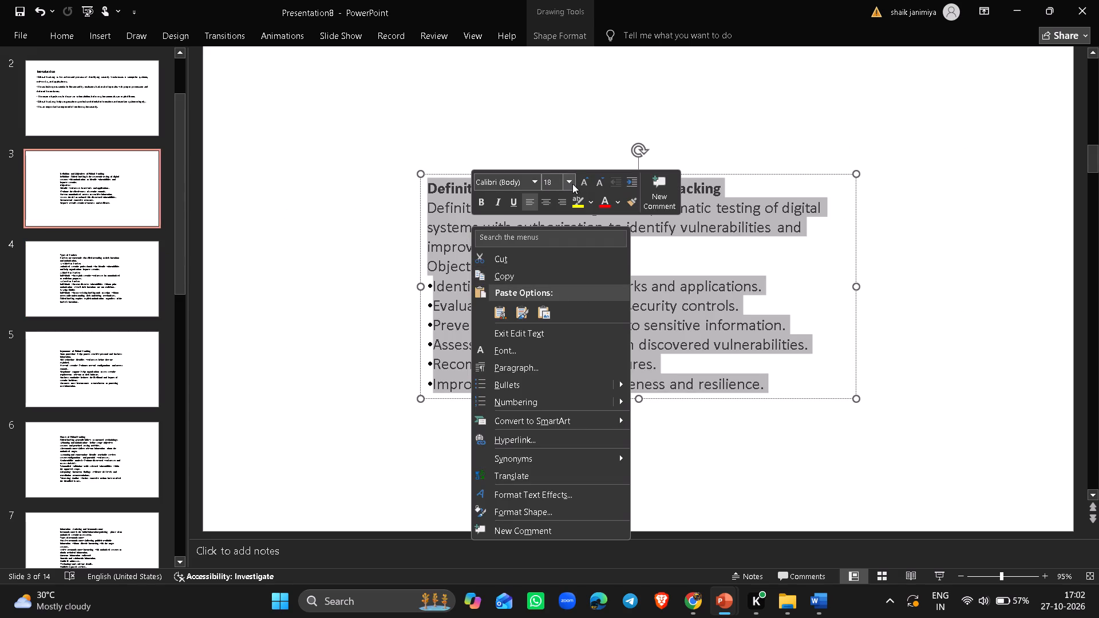
{"action": "left_click", "coordinate": [60, 32]}
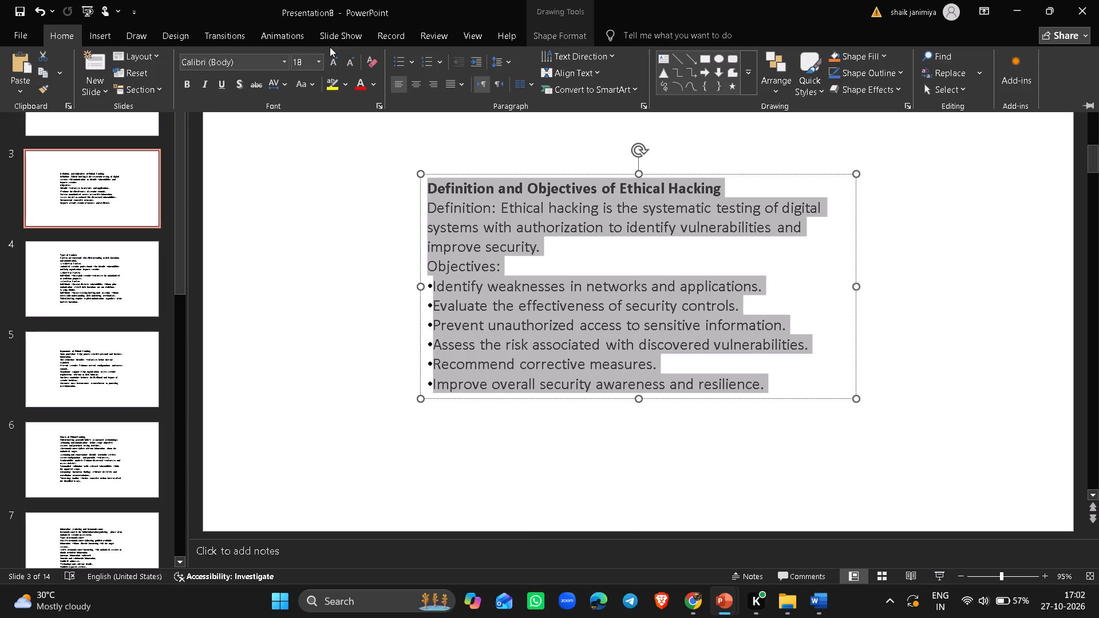
{"action": "left_click", "coordinate": [504, 64]}
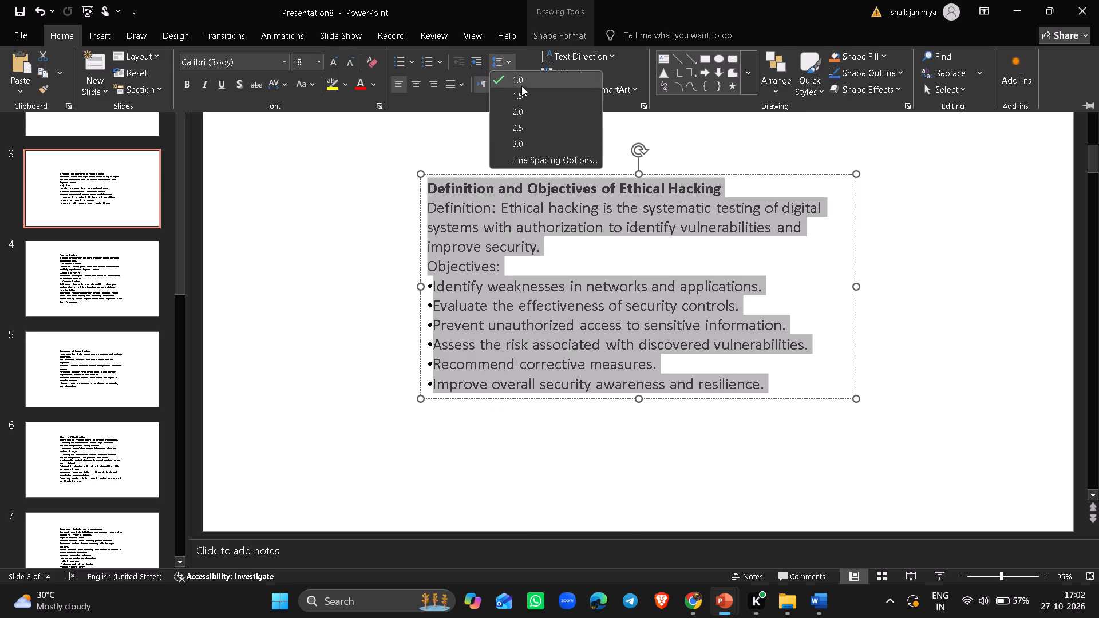
{"action": "left_click", "coordinate": [524, 95]}
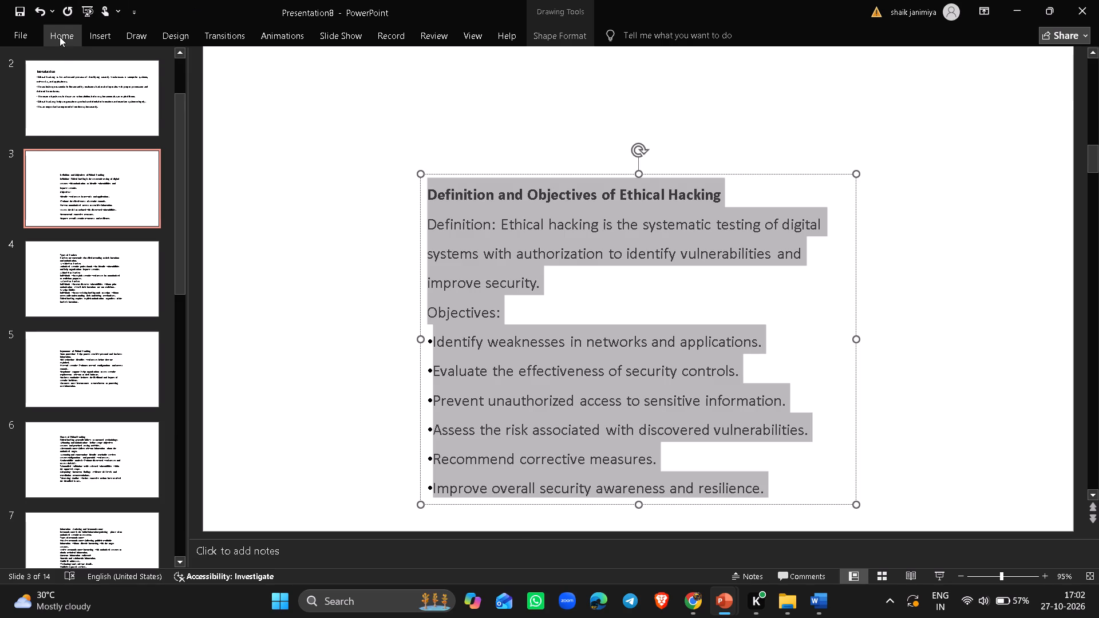
{"action": "left_click", "coordinate": [60, 37]}
{"action": "left_click", "coordinate": [458, 88]}
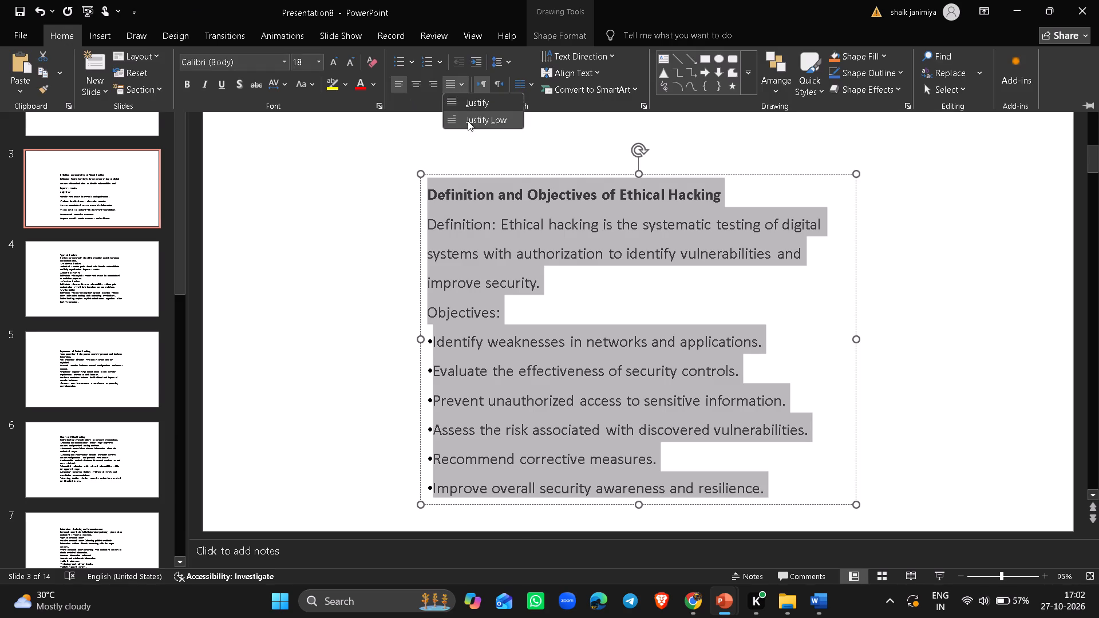
{"action": "left_click", "coordinate": [470, 97]}
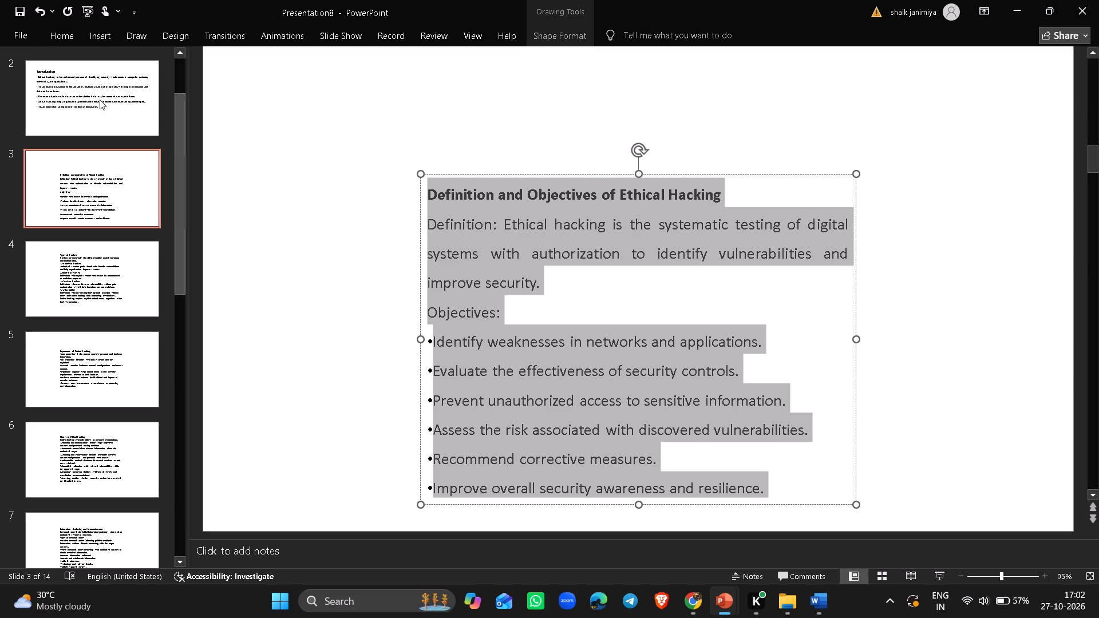
Change all the text in the Definition and Objectives text box on slide 3, including the heading, to Times New Roman.
{"action": "left_click", "coordinate": [59, 31]}
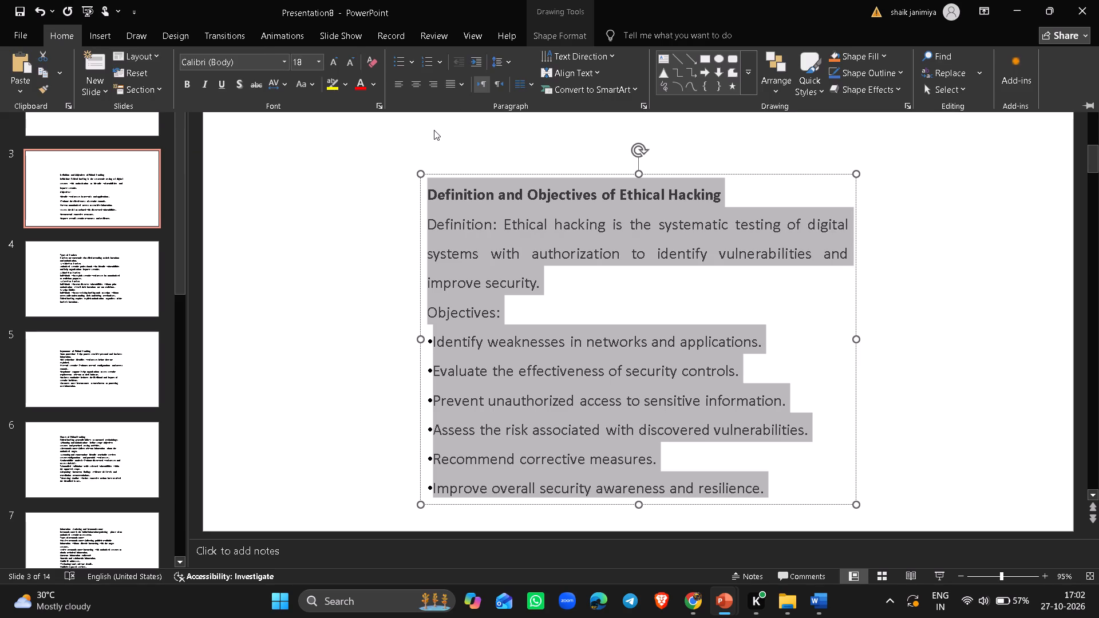
{"action": "left_click", "coordinate": [434, 130]}
{"action": "left_click", "coordinate": [729, 194]}
{"action": "left_click_drag", "start_coordinate": [729, 194], "coordinate": [483, 162]}
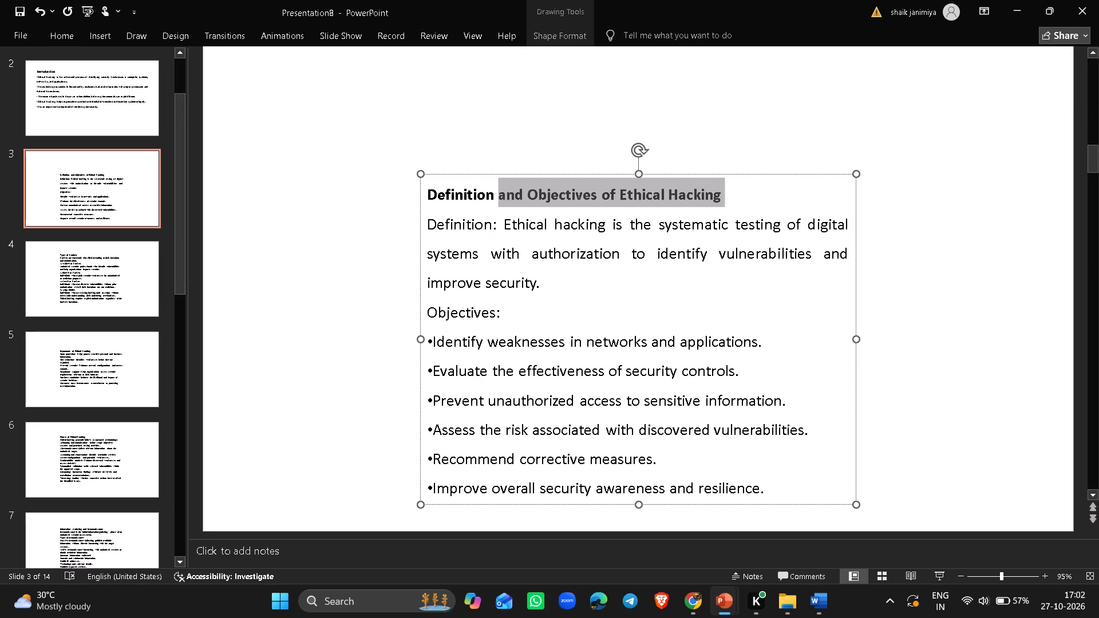
{"action": "left_click_drag", "start_coordinate": [483, 162], "coordinate": [447, 165]}
{"action": "left_click", "coordinate": [508, 121]}
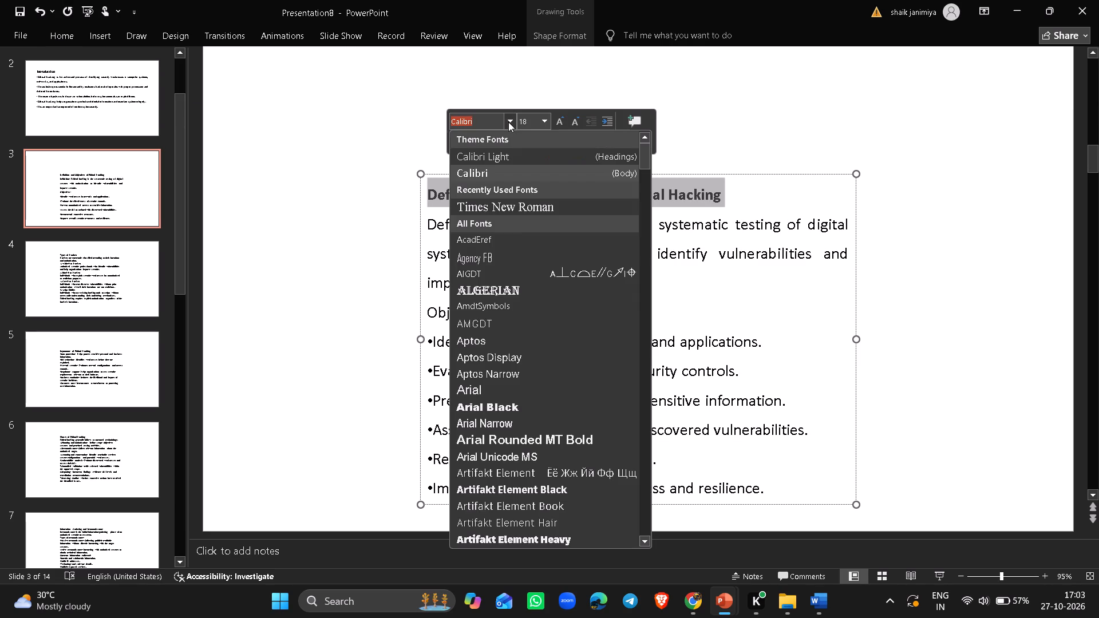
{"action": "left_click", "coordinate": [513, 207]}
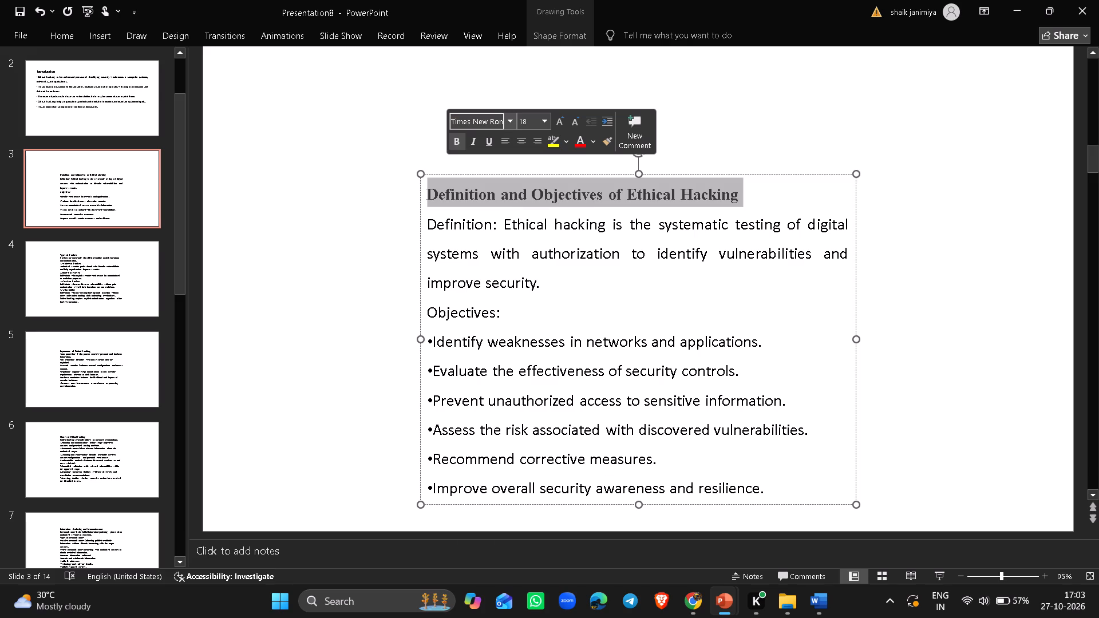
{"action": "left_click", "coordinate": [713, 468], "text": "ctrl"}
{"action": "key", "text": "ctrl+a"}
{"action": "right_click", "coordinate": [537, 372]}
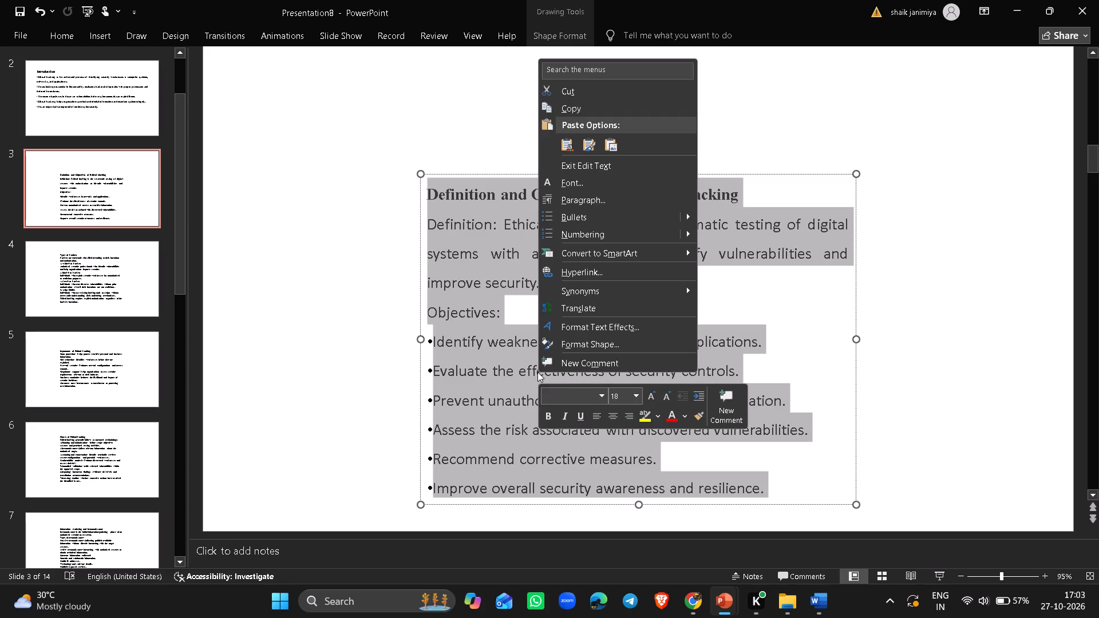
{"action": "left_click", "coordinate": [606, 394]}
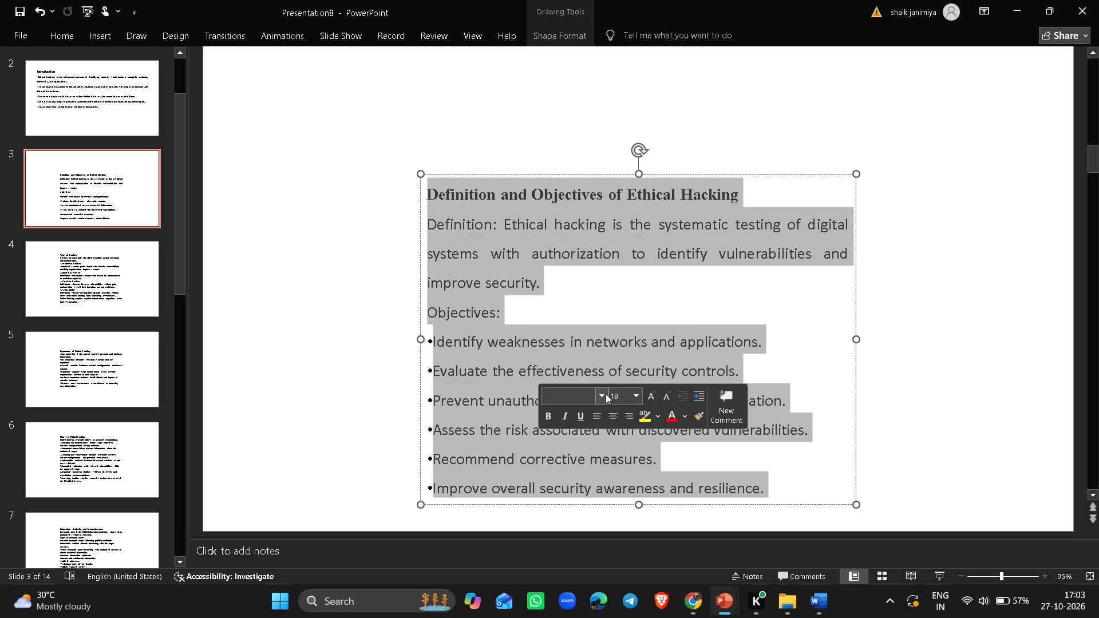
{"action": "left_click", "coordinate": [596, 75]}
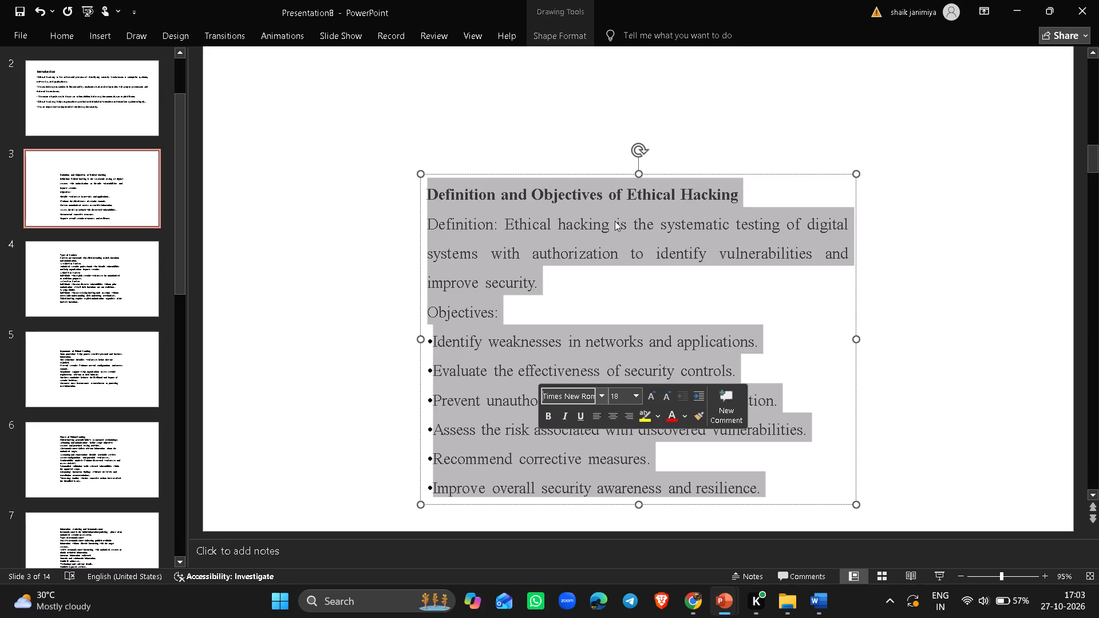
Move the Definition and Objectives text box on slide 3 up and to the left.
{"action": "left_click_drag", "start_coordinate": [578, 174], "coordinate": [462, 120]}
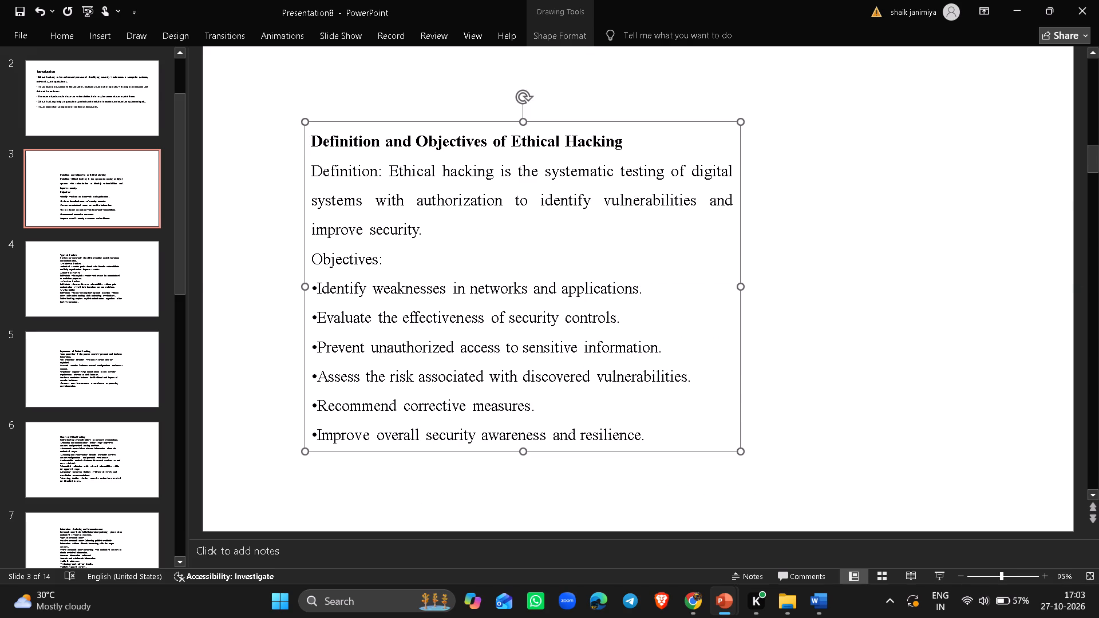
On slide 3, set the Definition and Objectives heading to 24 pt and enlarge all the body text below it by one size step.
{"action": "left_click_drag", "start_coordinate": [638, 141], "coordinate": [309, 118]}
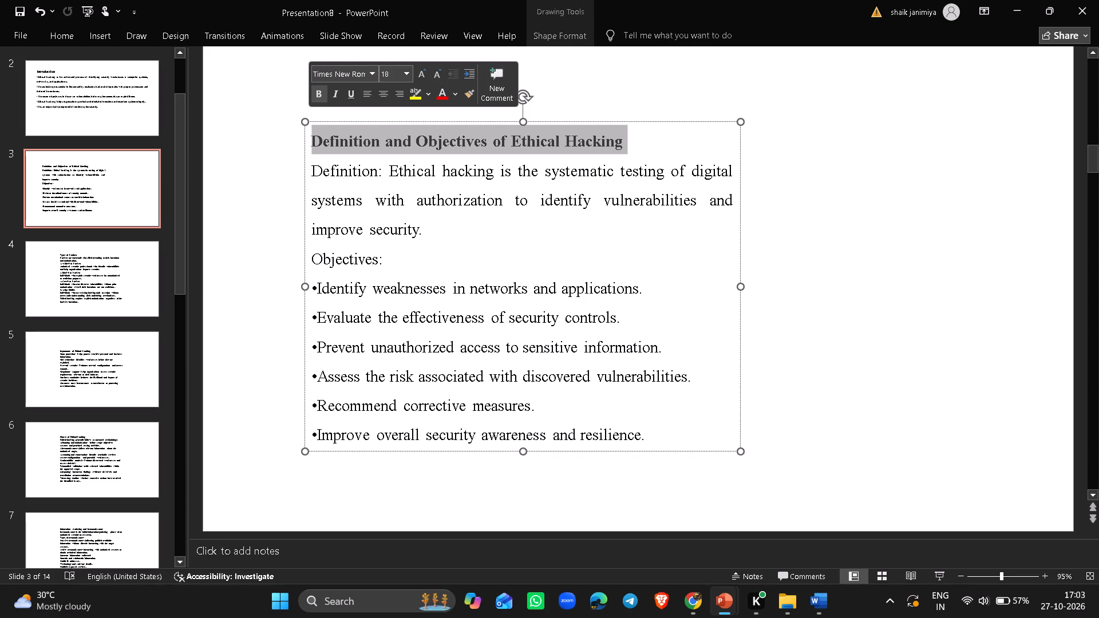
{"action": "left_click", "coordinate": [421, 77]}
{"action": "left_click", "coordinate": [421, 77]}
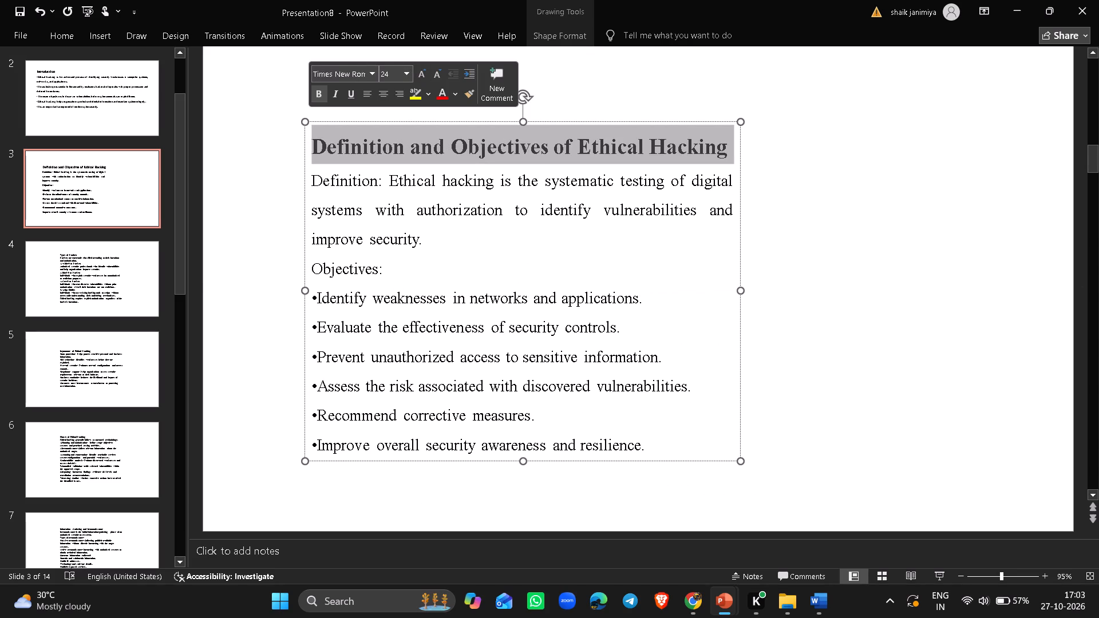
{"action": "left_click", "coordinate": [543, 385]}
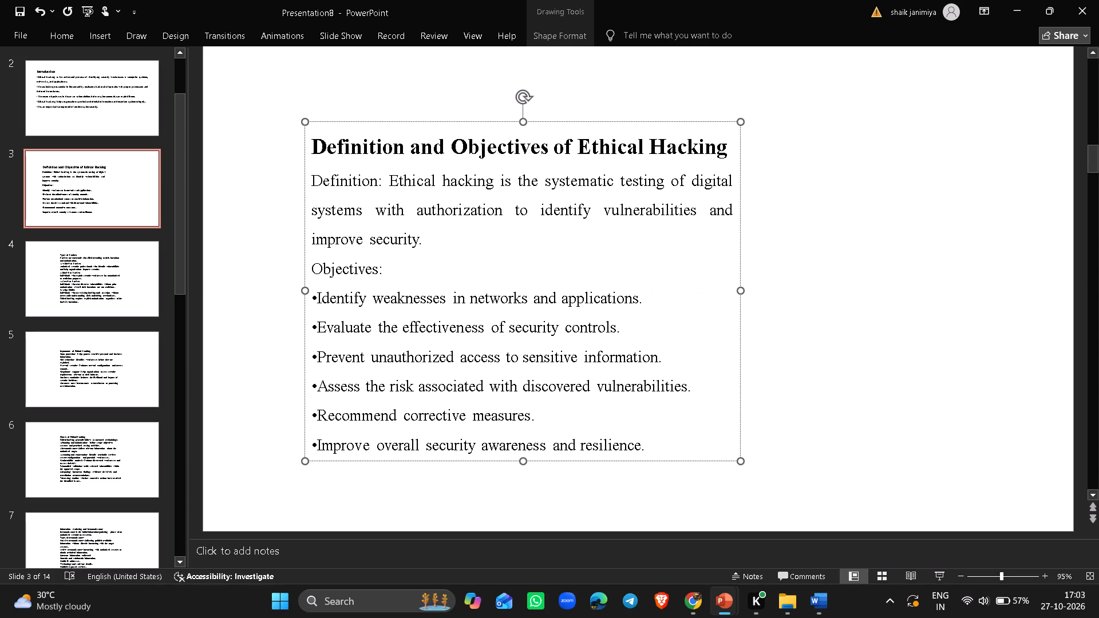
{"action": "left_click_drag", "start_coordinate": [647, 449], "coordinate": [302, 180]}
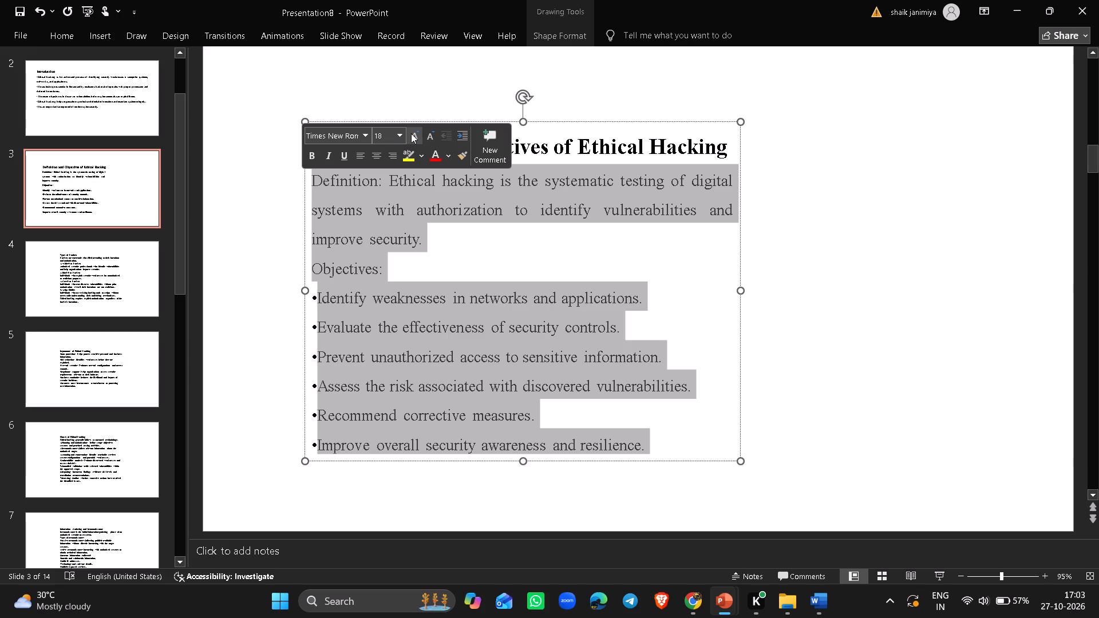
{"action": "left_click", "coordinate": [411, 133]}
Widen slide 3's text box towards the slide's right edge and shift it slightly up and to the left.
{"action": "left_click_drag", "start_coordinate": [740, 322], "coordinate": [962, 378]}
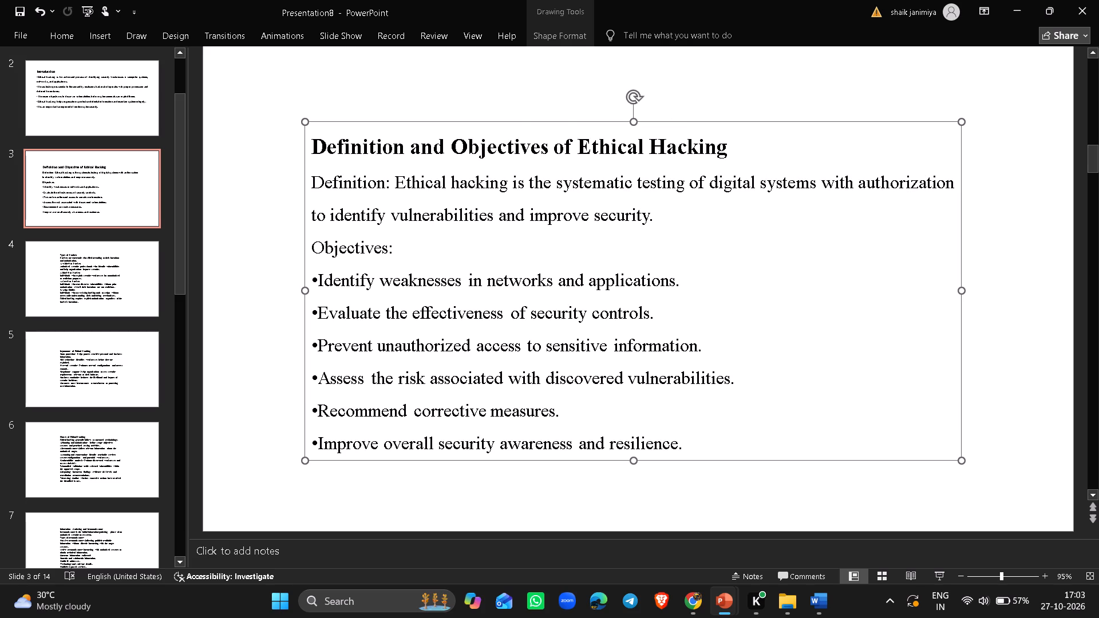
{"action": "left_click_drag", "start_coordinate": [671, 118], "coordinate": [646, 101]}
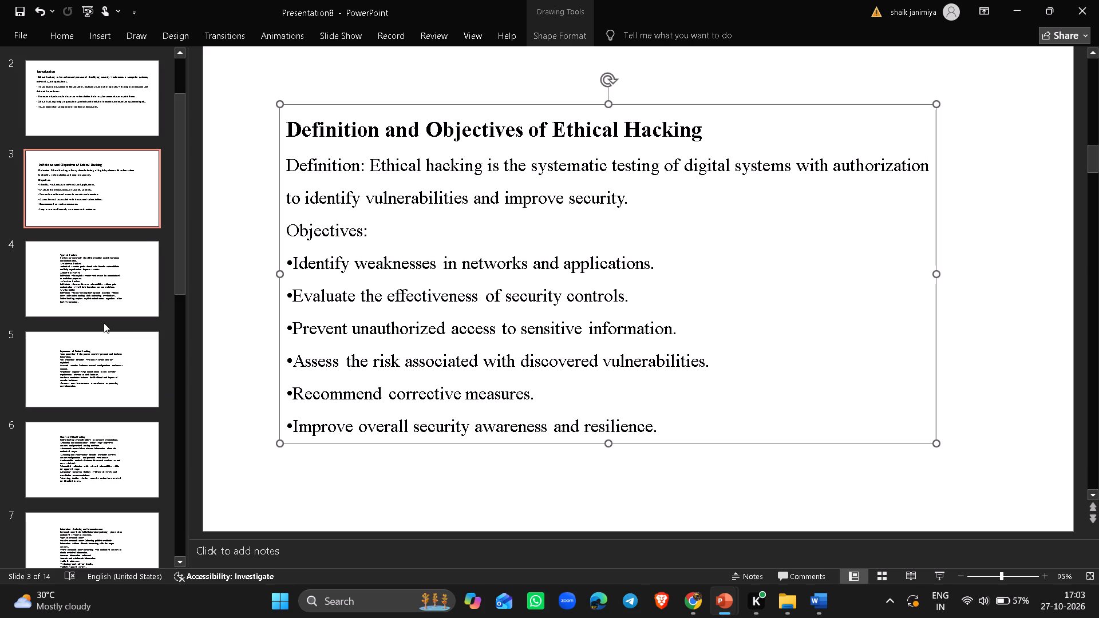
Change all the Types of Hackers text on slide 4, including the heading, to Times New Roman.
{"action": "left_click", "coordinate": [113, 275]}
{"action": "left_click", "coordinate": [419, 232]}
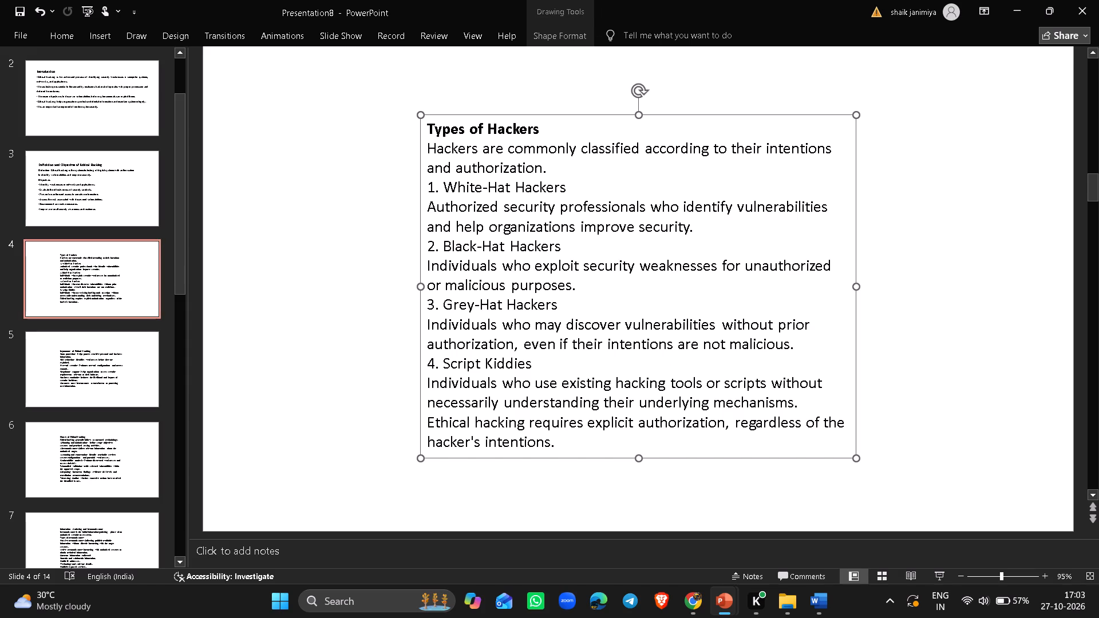
{"action": "left_click", "coordinate": [497, 256]}
{"action": "key", "text": "ctrl+a"}
{"action": "right_click", "coordinate": [497, 256]}
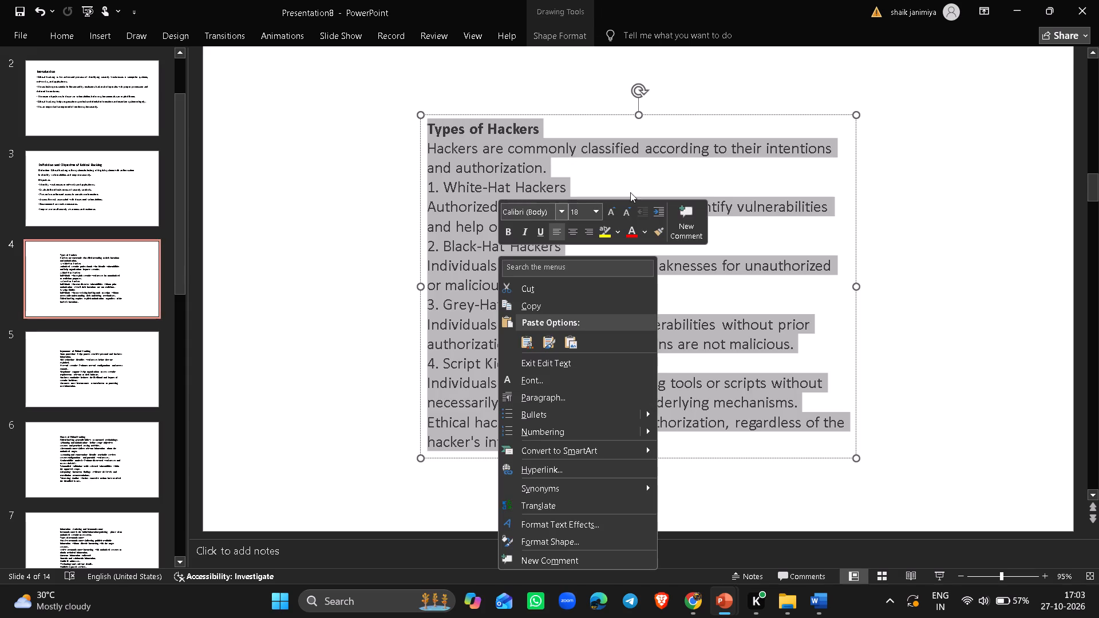
{"action": "left_click", "coordinate": [563, 209]}
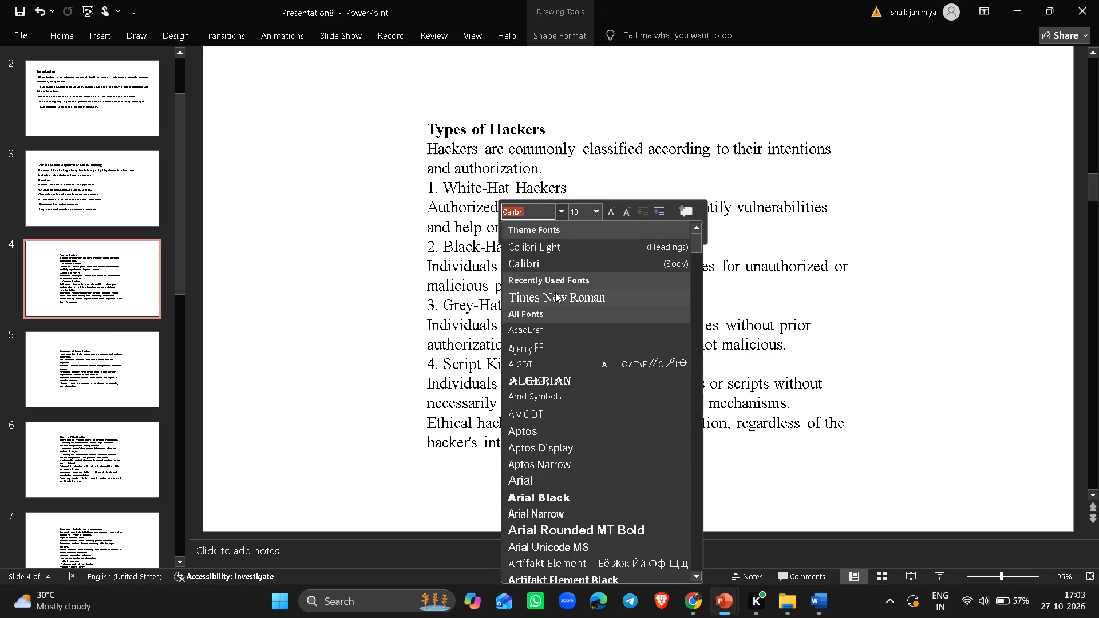
{"action": "left_click", "coordinate": [555, 292]}
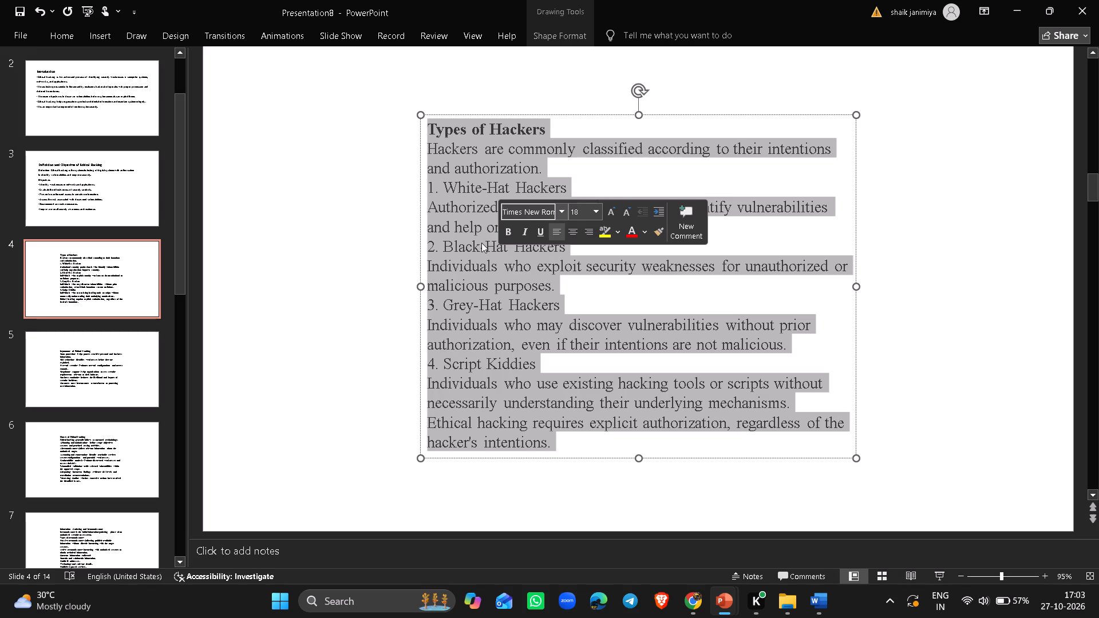
Set all the Types of Hackers text on slide 4 to 1.5 line spacing and justify it.
{"action": "left_click", "coordinate": [57, 37]}
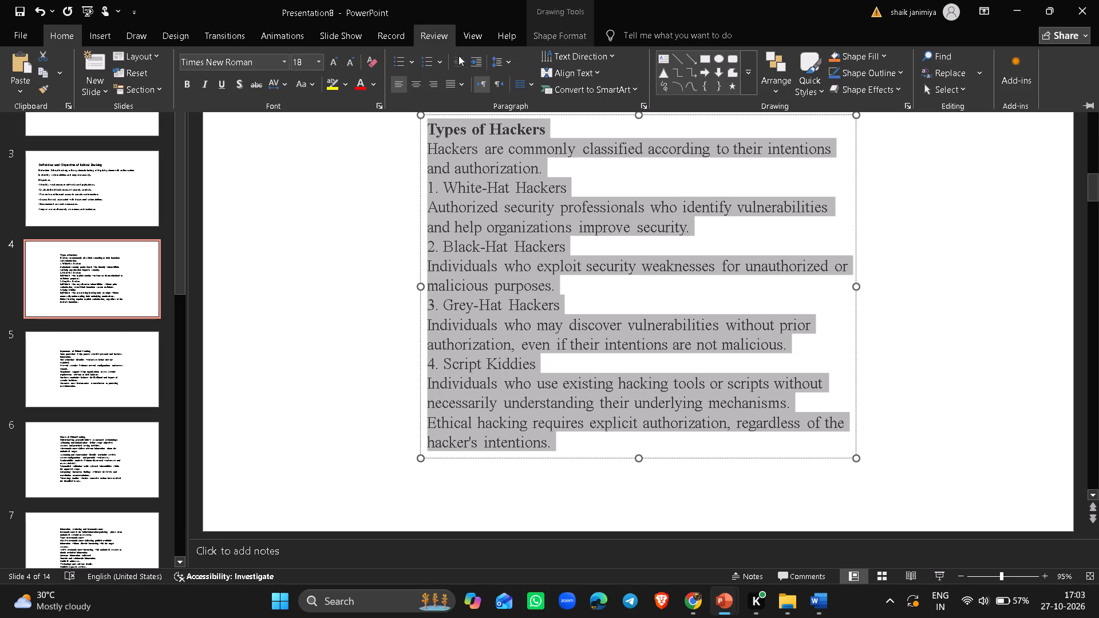
{"action": "left_click", "coordinate": [503, 63]}
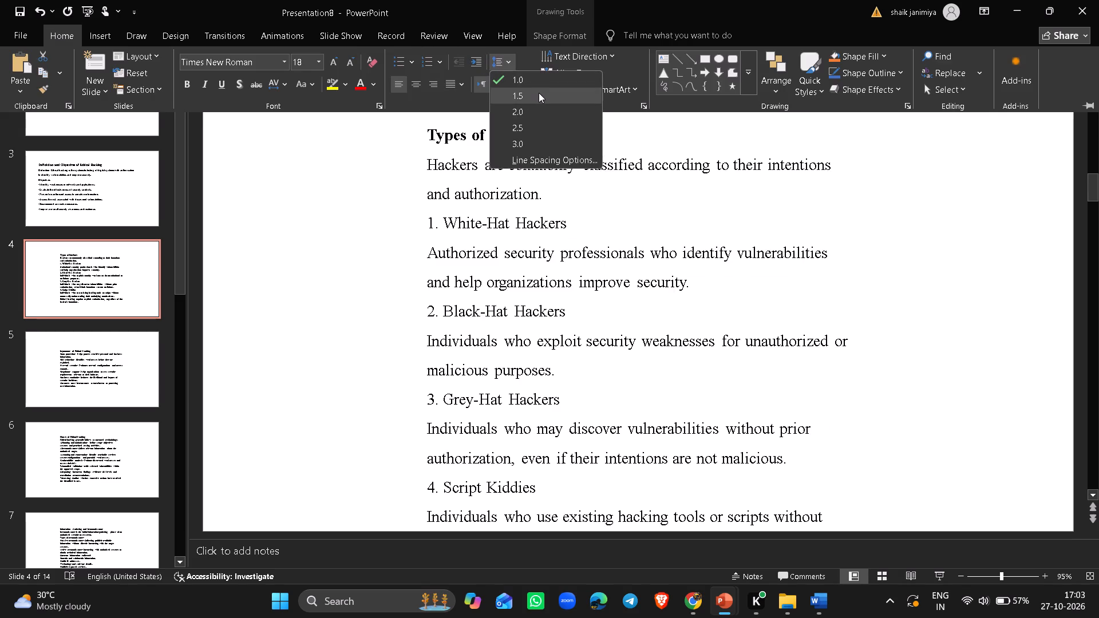
{"action": "left_click", "coordinate": [539, 93]}
{"action": "left_click", "coordinate": [57, 39]}
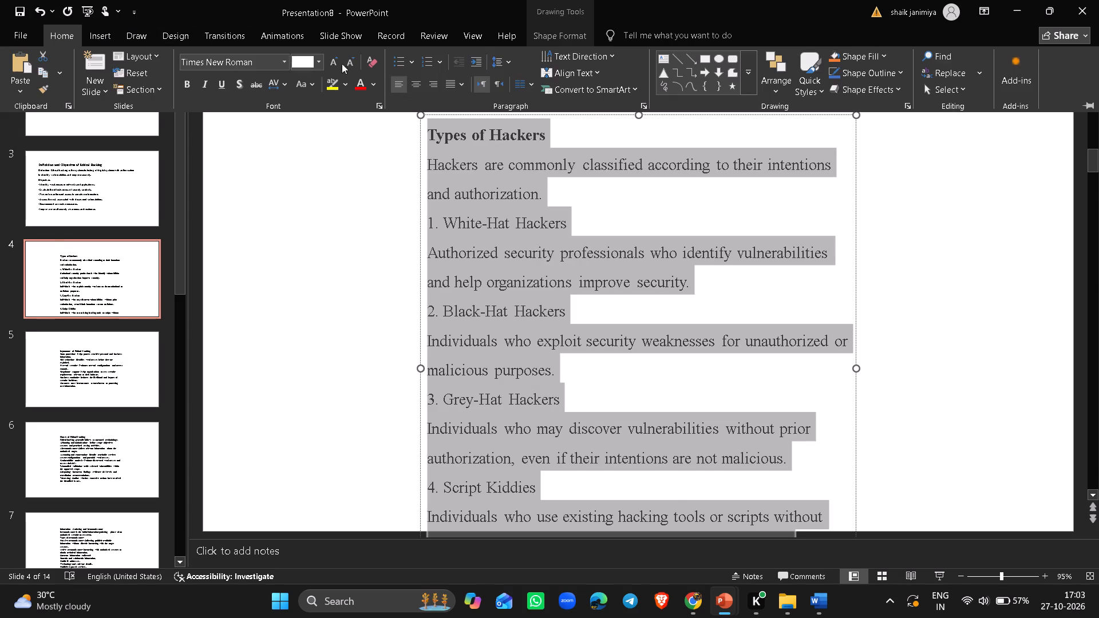
{"action": "left_click", "coordinate": [461, 88]}
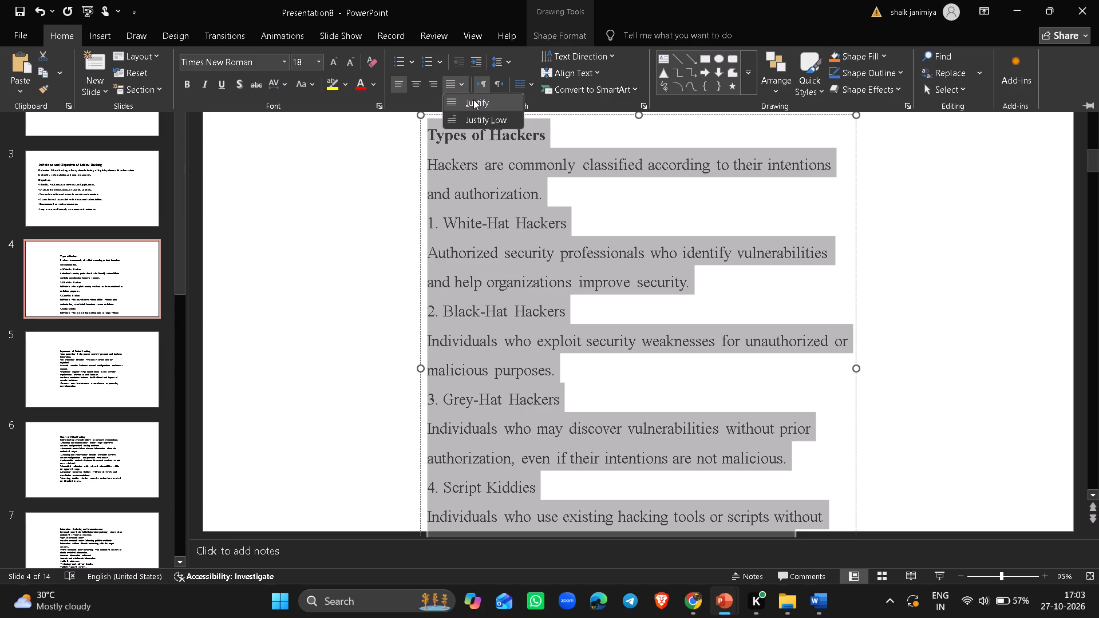
{"action": "left_click", "coordinate": [473, 100]}
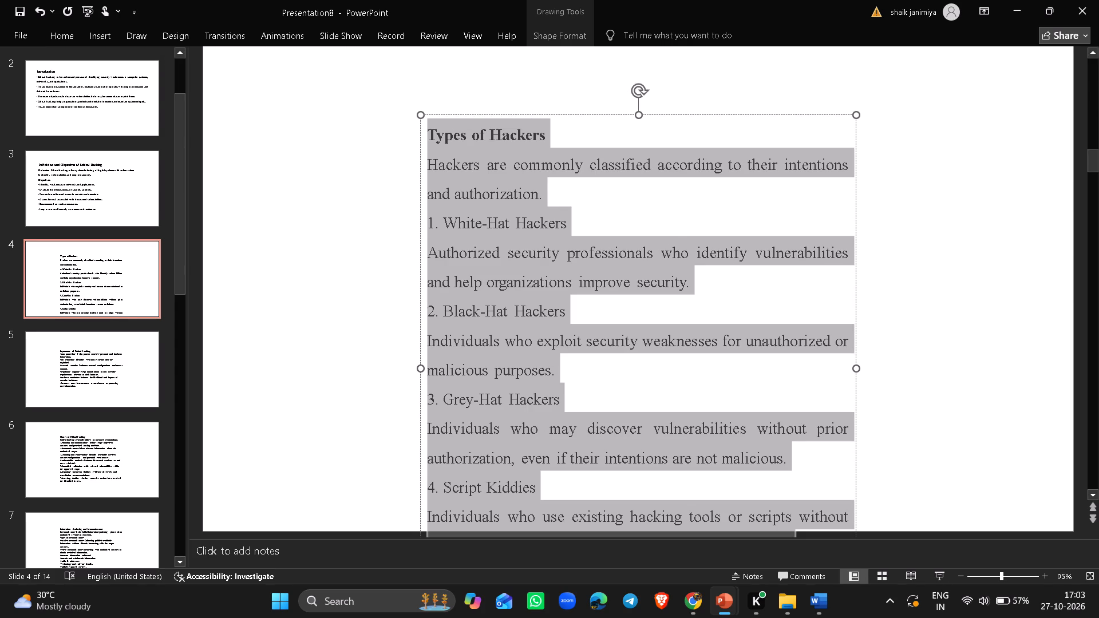
Move the Types of Hackers text box up and to the left on slide 4 and widen it to near the slide's right edge.
{"action": "left_click_drag", "start_coordinate": [531, 115], "coordinate": [419, 49]}
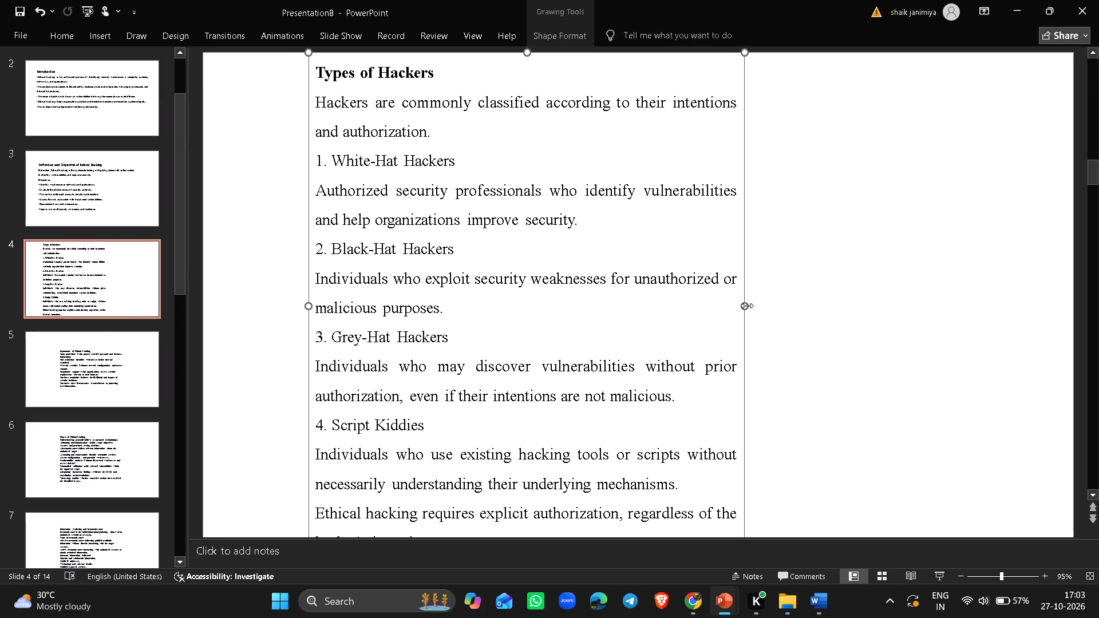
{"action": "left_click_drag", "start_coordinate": [747, 306], "coordinate": [1034, 337]}
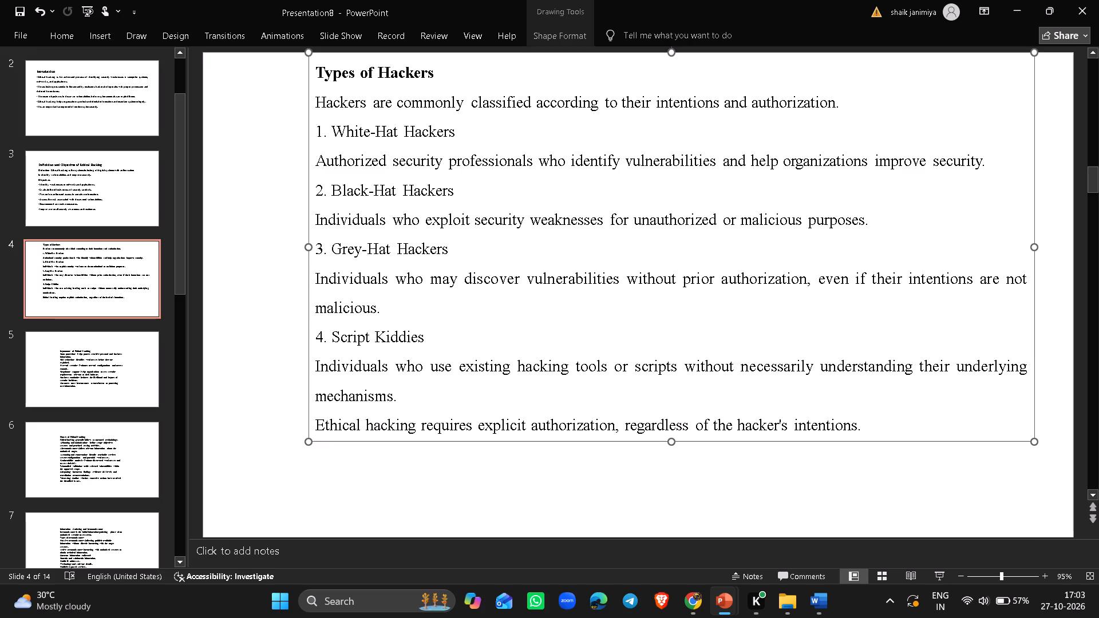
Enlarge the Types of Hackers heading on slide 4 by two size steps and set the body text below it to 20 pt.
{"action": "left_click_drag", "start_coordinate": [448, 67], "coordinate": [311, 78]}
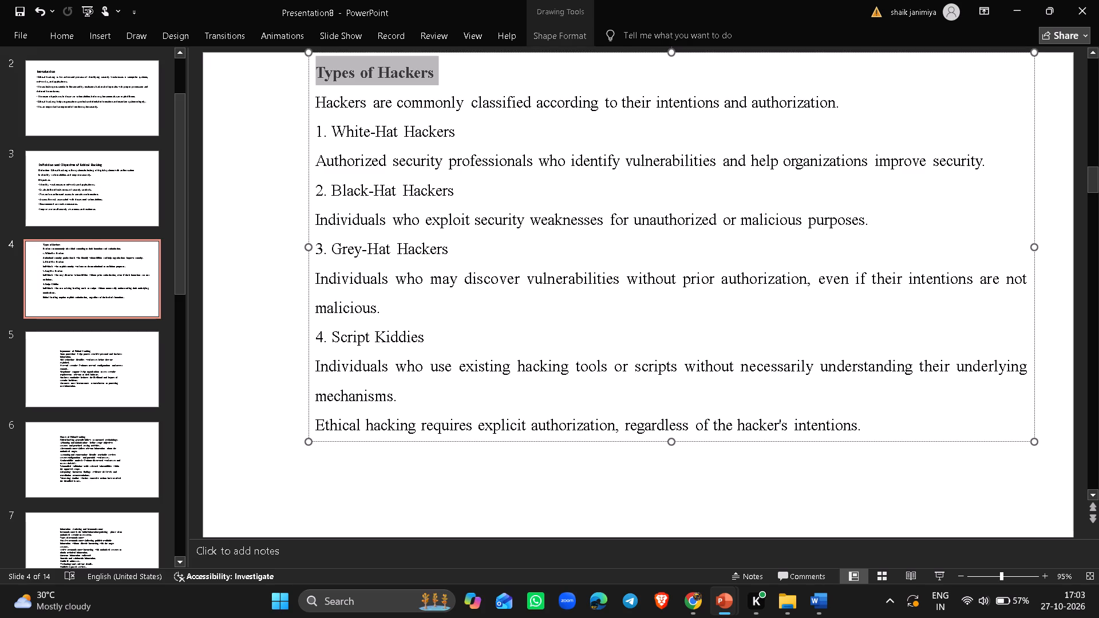
{"action": "left_click_drag", "start_coordinate": [311, 78], "coordinate": [309, 78]}
{"action": "double_click", "coordinate": [418, 38]}
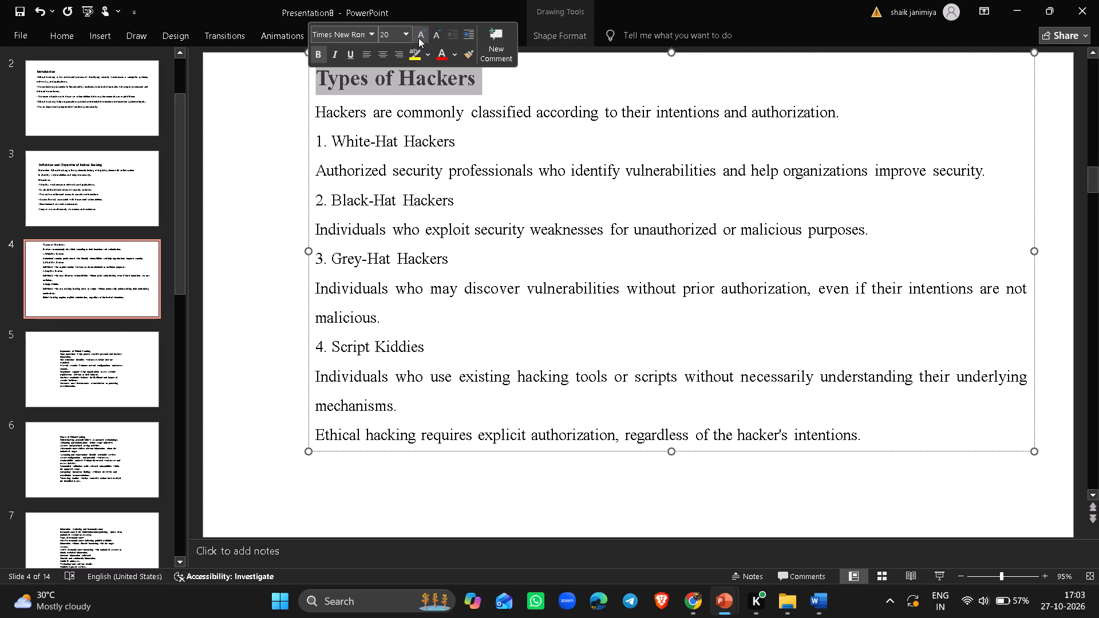
{"action": "left_click_drag", "start_coordinate": [865, 441], "coordinate": [364, 146]}
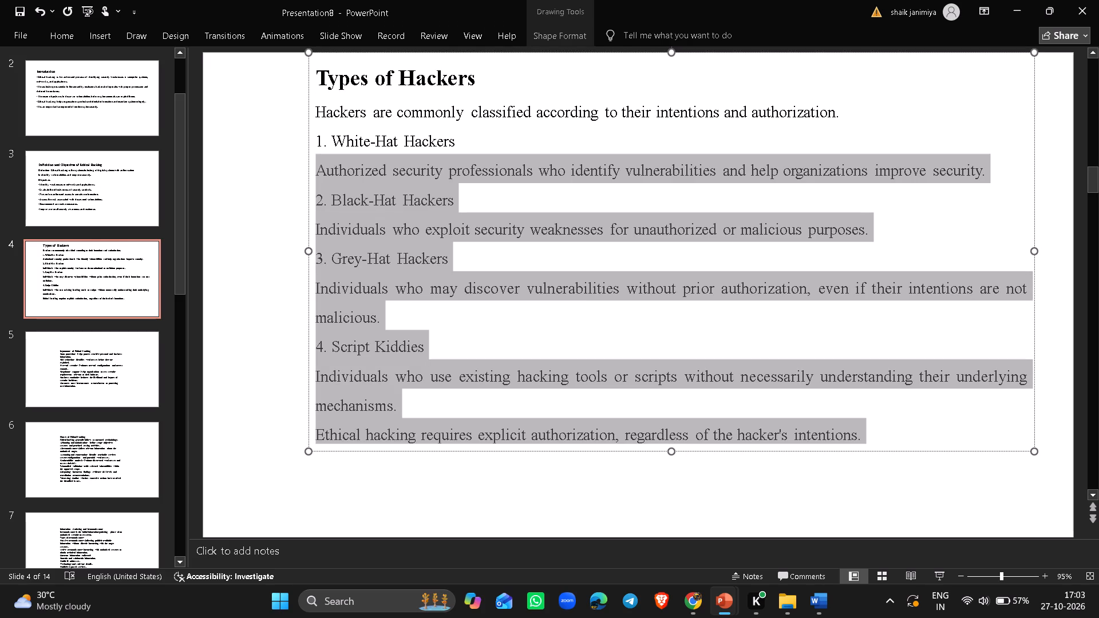
{"action": "left_click_drag", "start_coordinate": [364, 146], "coordinate": [315, 112]}
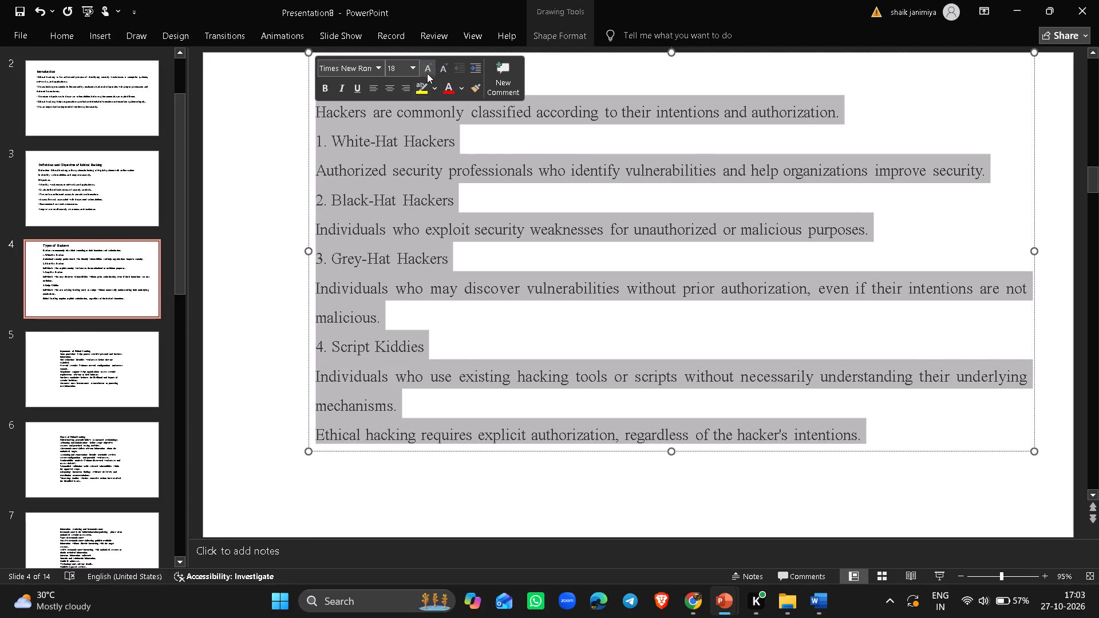
{"action": "left_click", "coordinate": [428, 71]}
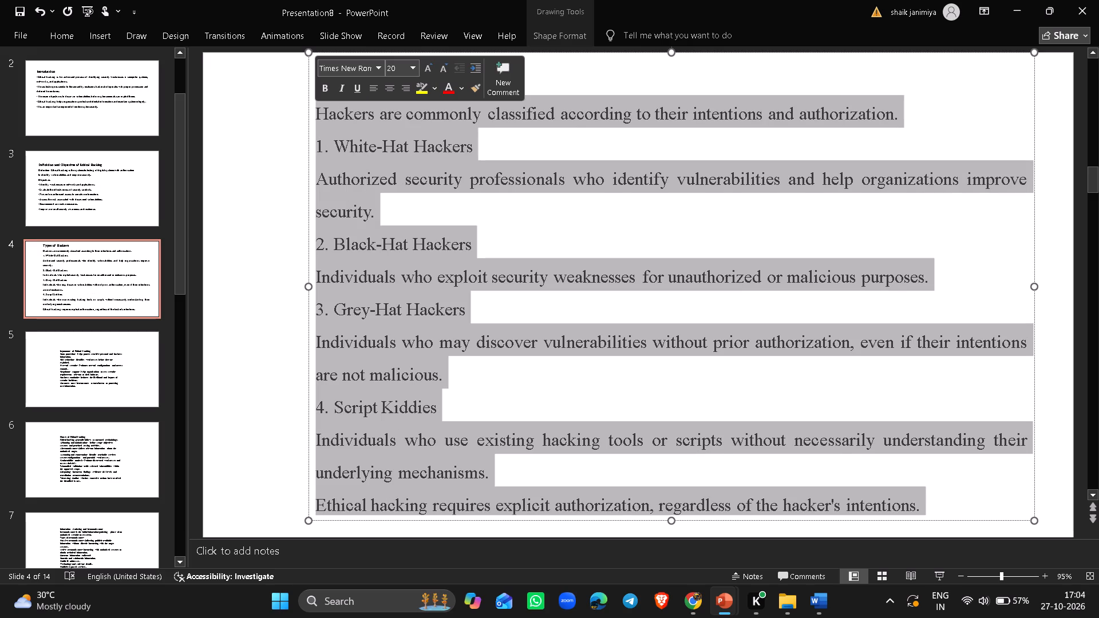
Shift the Types of Hackers text box further left, widen it to slide 4's right edge, and position it so all its text fits vertically.
{"action": "left_click_drag", "start_coordinate": [661, 51], "coordinate": [615, 71]}
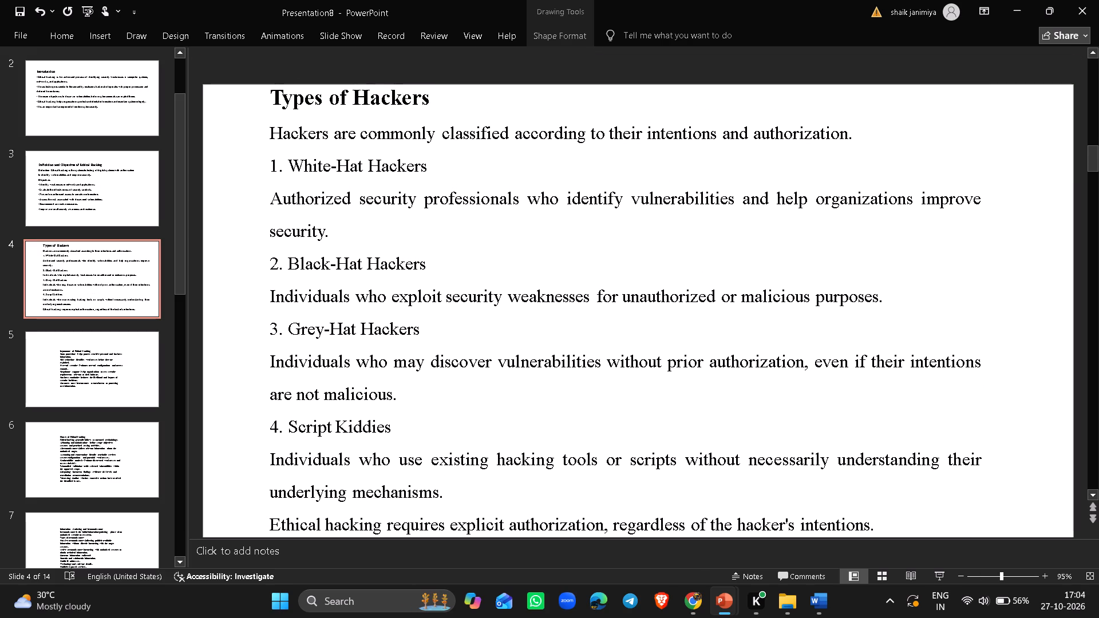
{"action": "left_click_drag", "start_coordinate": [615, 71], "coordinate": [614, 71]}
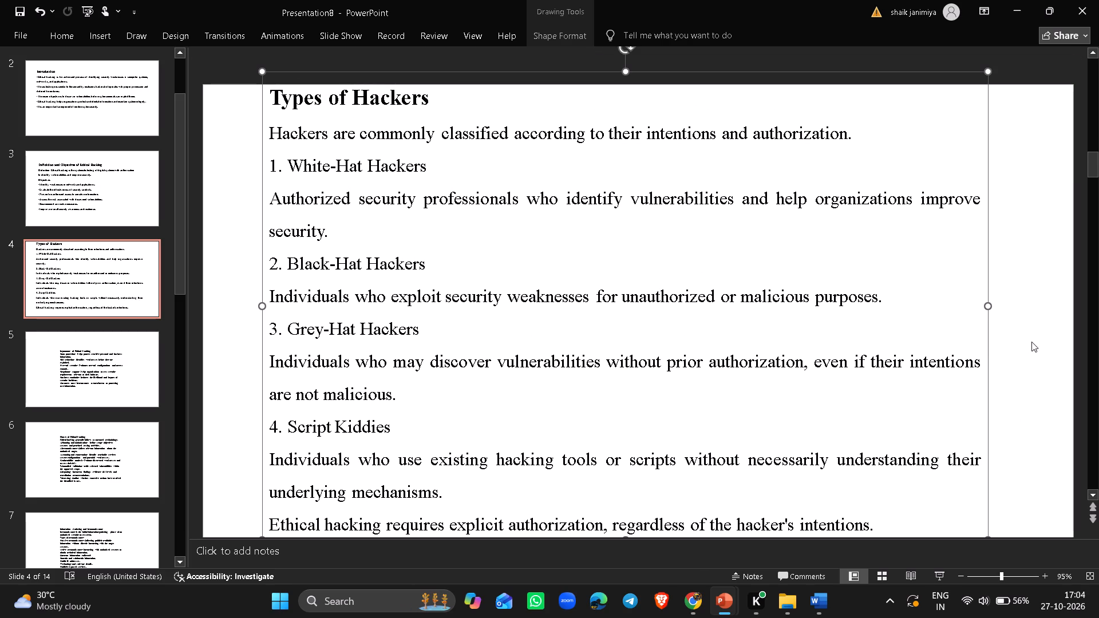
{"action": "left_click_drag", "start_coordinate": [987, 307], "coordinate": [1098, 331]}
{"action": "left_click_drag", "start_coordinate": [873, 70], "coordinate": [855, 84]}
{"action": "left_click", "coordinate": [228, 158]}
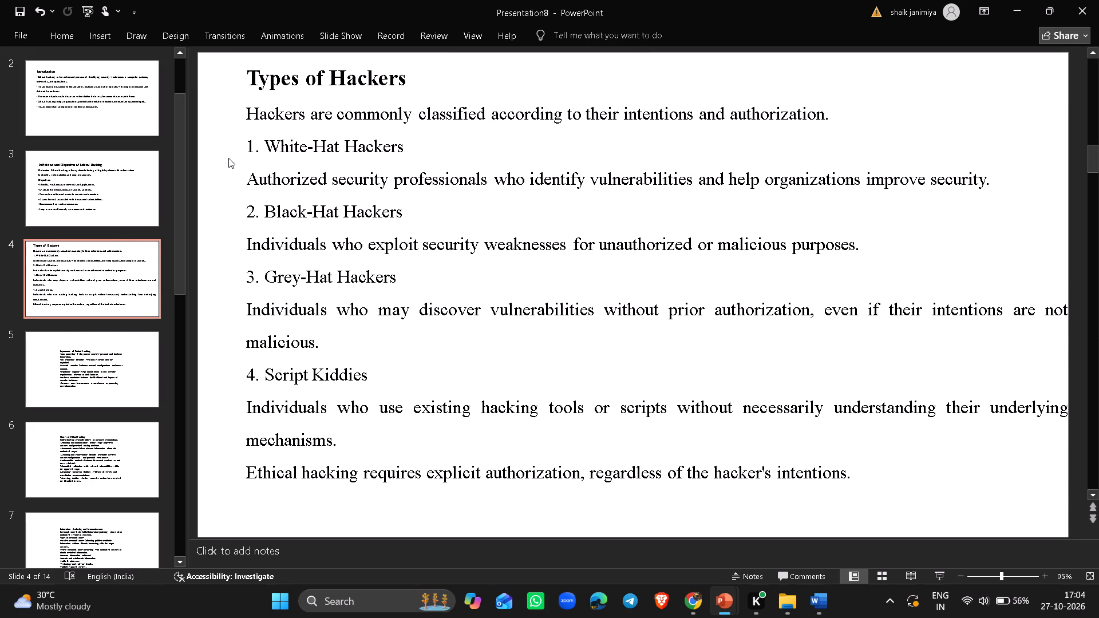
{"action": "left_click", "coordinate": [425, 216]}
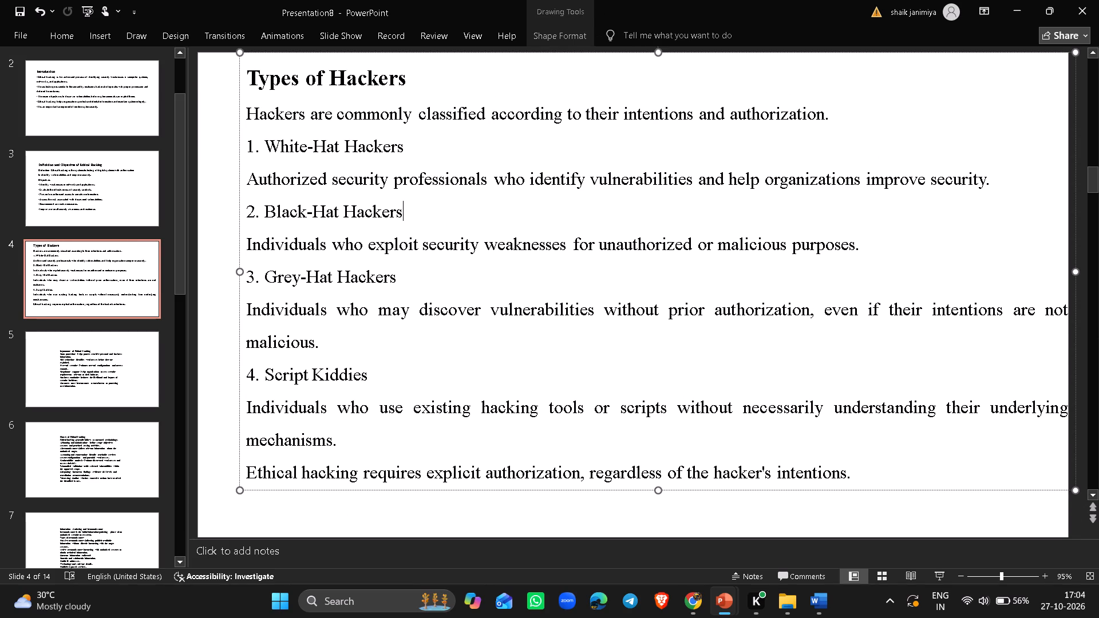
{"action": "left_click_drag", "start_coordinate": [495, 489], "coordinate": [488, 515]}
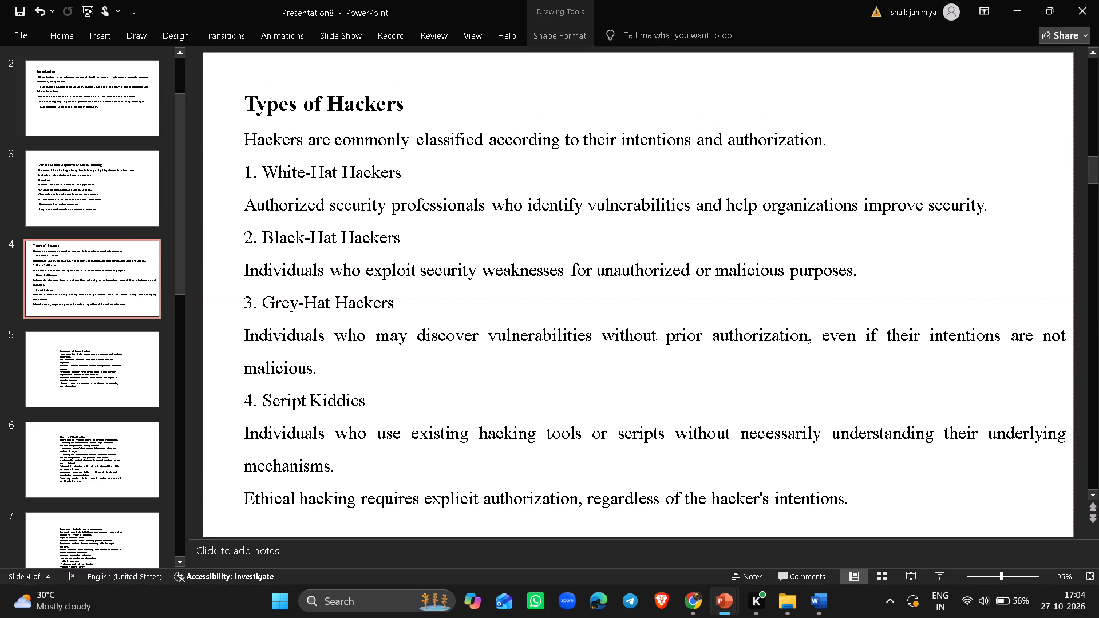
Set all the Importance of Ethical Hacking text on slide 5 to 1.5 line spacing and justify it.
{"action": "left_click", "coordinate": [144, 327]}
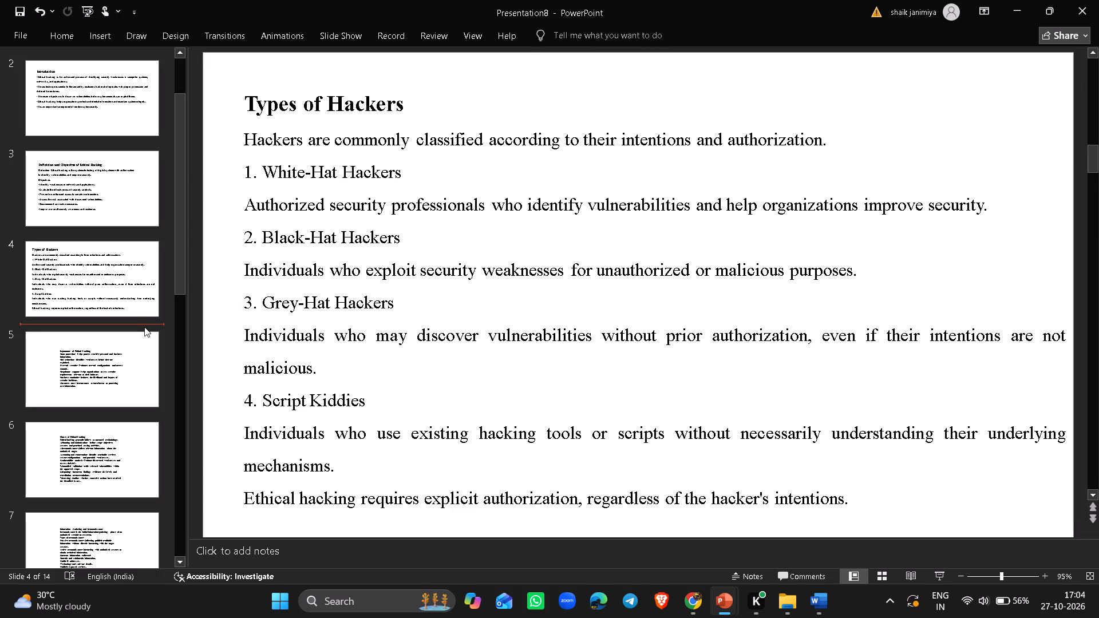
{"action": "left_click", "coordinate": [105, 354]}
{"action": "left_click", "coordinate": [474, 201]}
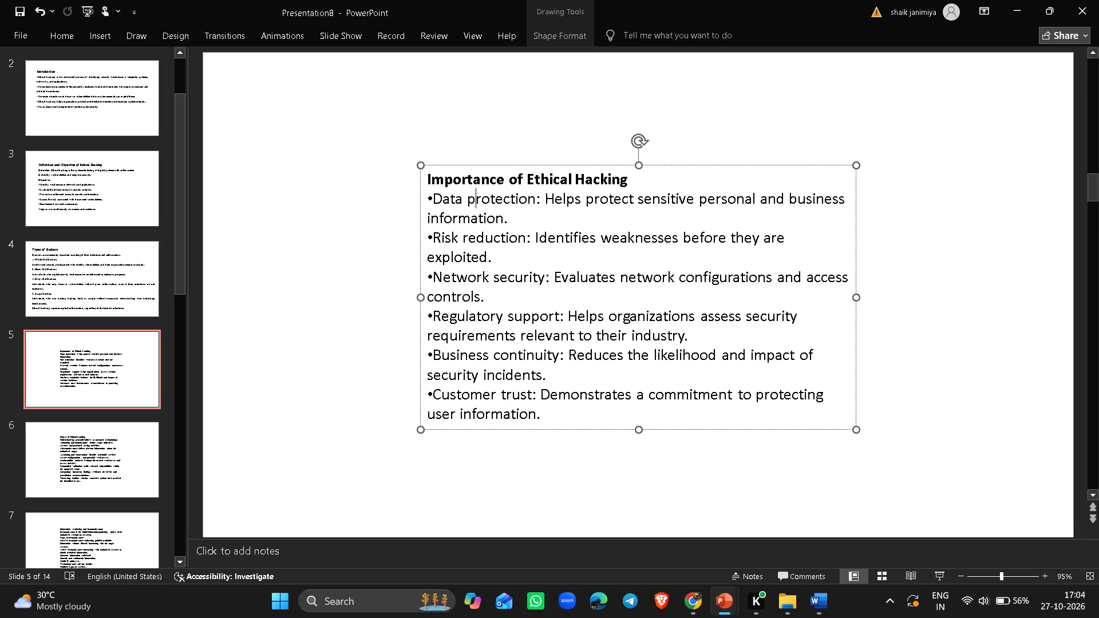
{"action": "key", "text": "ctrl+a"}
{"action": "right_click", "coordinate": [474, 201]}
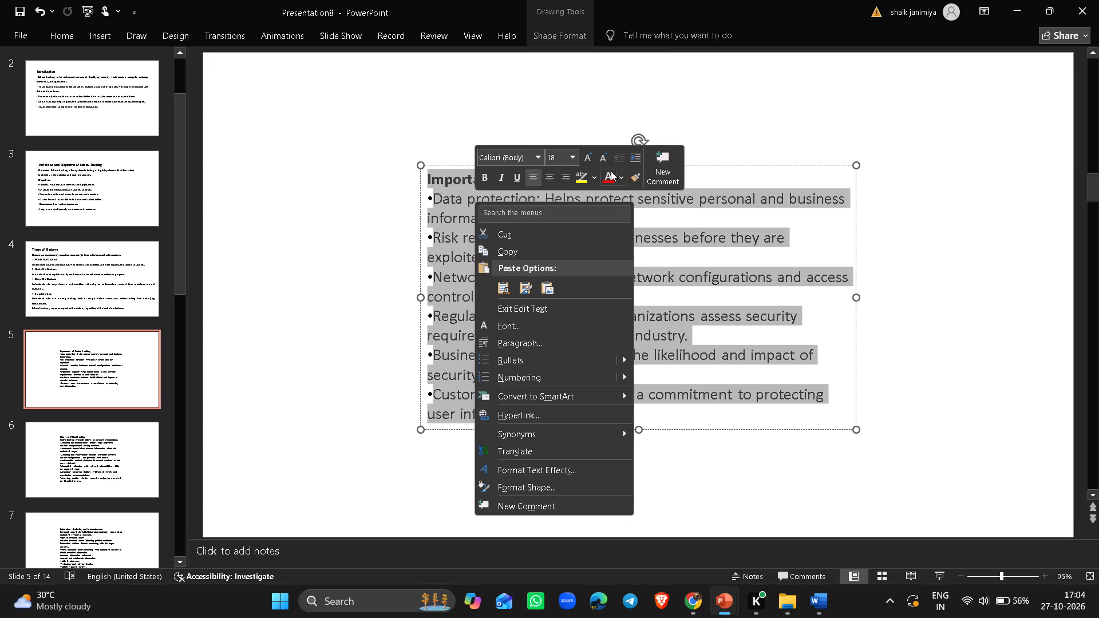
{"action": "left_click", "coordinate": [58, 38]}
{"action": "left_click", "coordinate": [507, 62]}
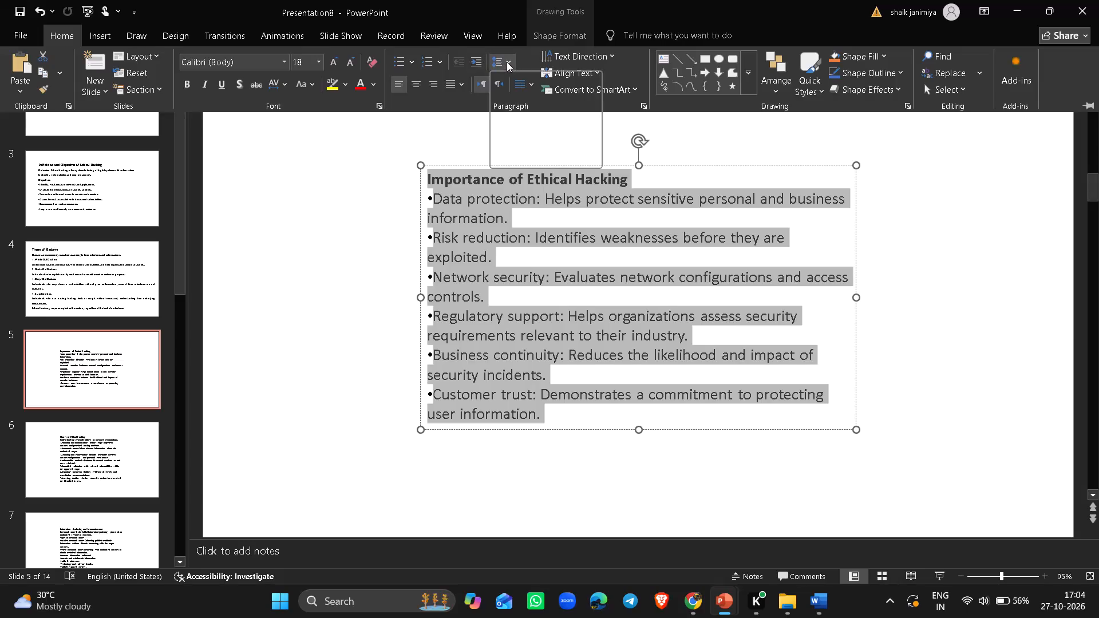
{"action": "left_click", "coordinate": [524, 92]}
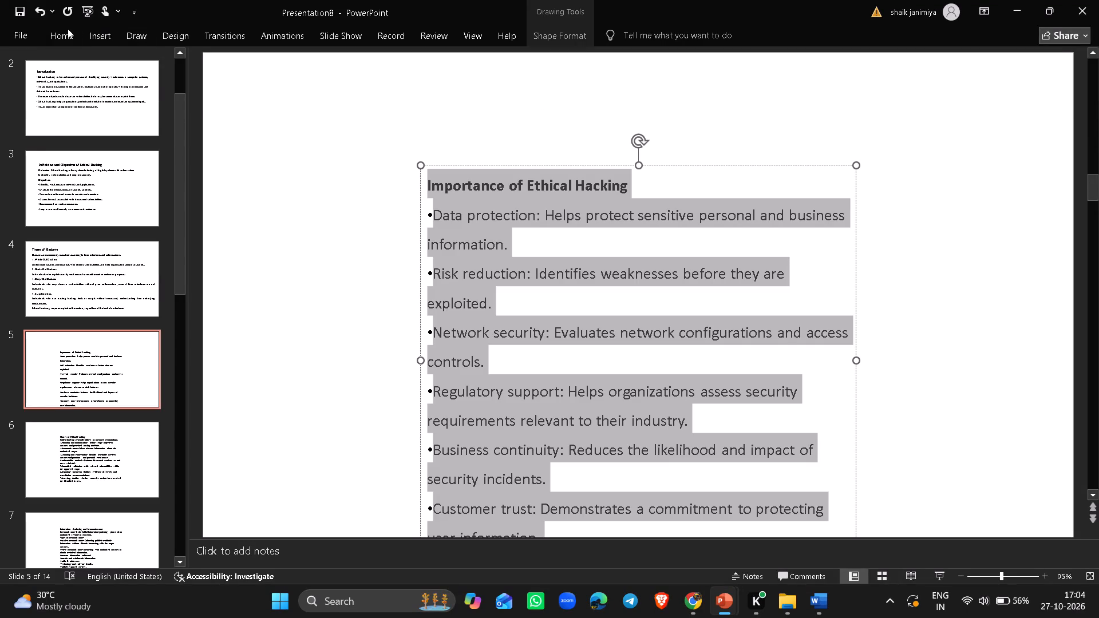
{"action": "left_click", "coordinate": [68, 29]}
{"action": "left_click", "coordinate": [454, 84]}
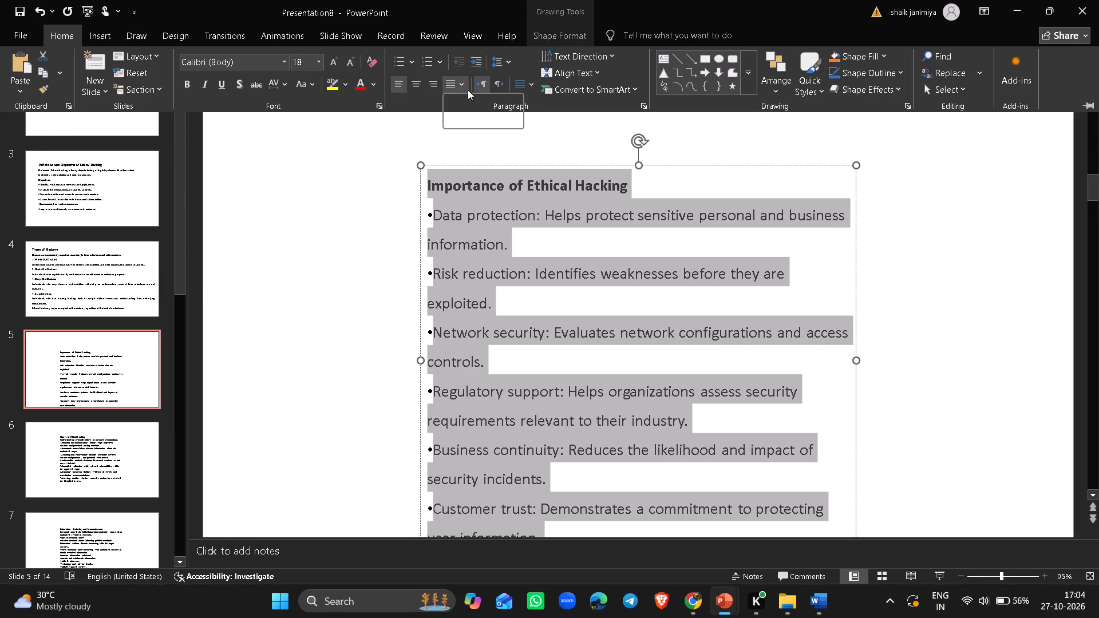
{"action": "left_click", "coordinate": [484, 110]}
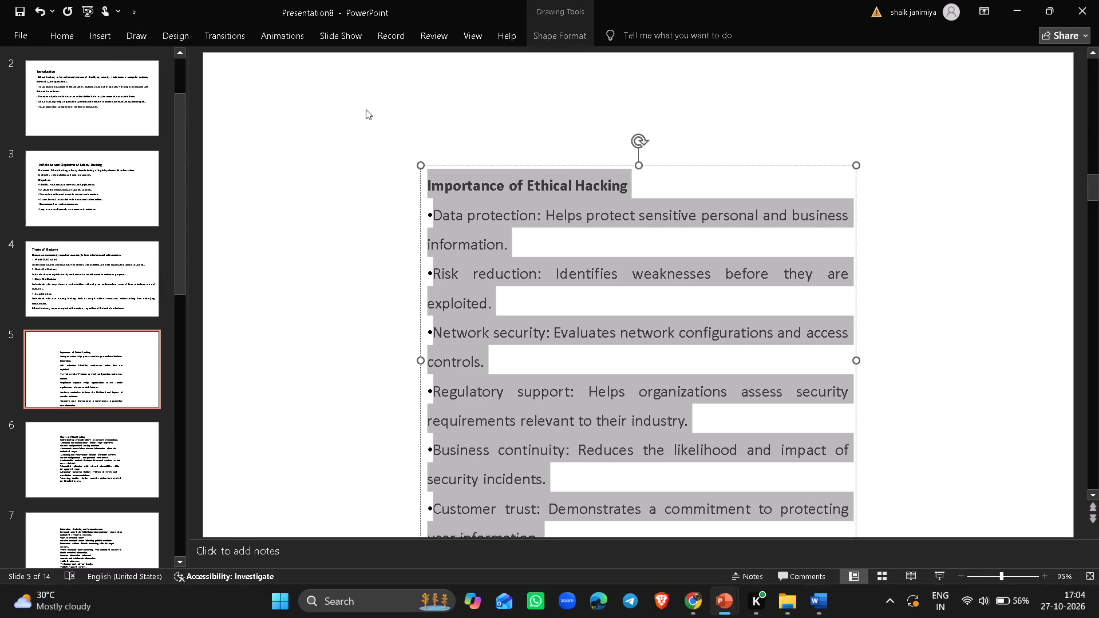
Set the Importance of Ethical Hacking heading on slide 5 to Times New Roman at 24 pt.
{"action": "right_click", "coordinate": [489, 237]}
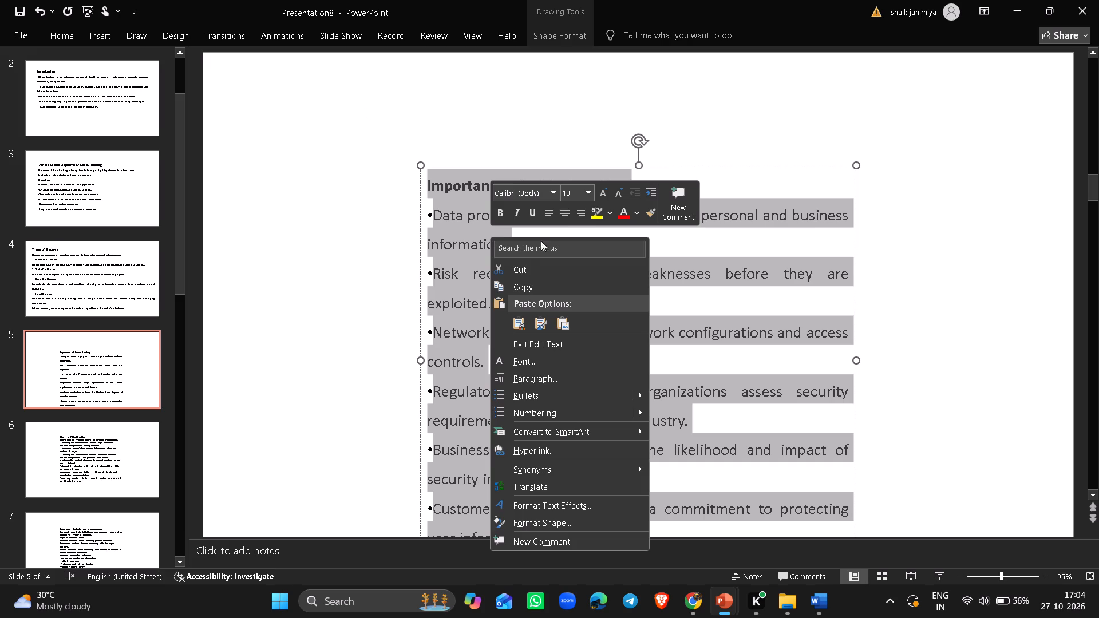
{"action": "left_click", "coordinate": [445, 296]}
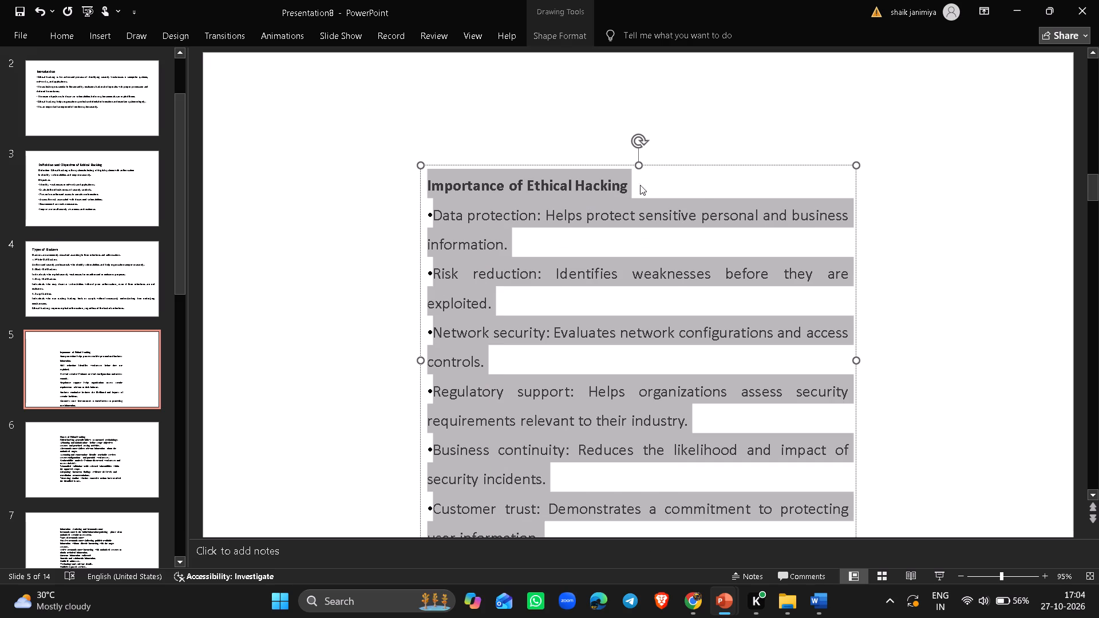
{"action": "left_click", "coordinate": [648, 180]}
{"action": "left_click_drag", "start_coordinate": [648, 180], "coordinate": [394, 164]}
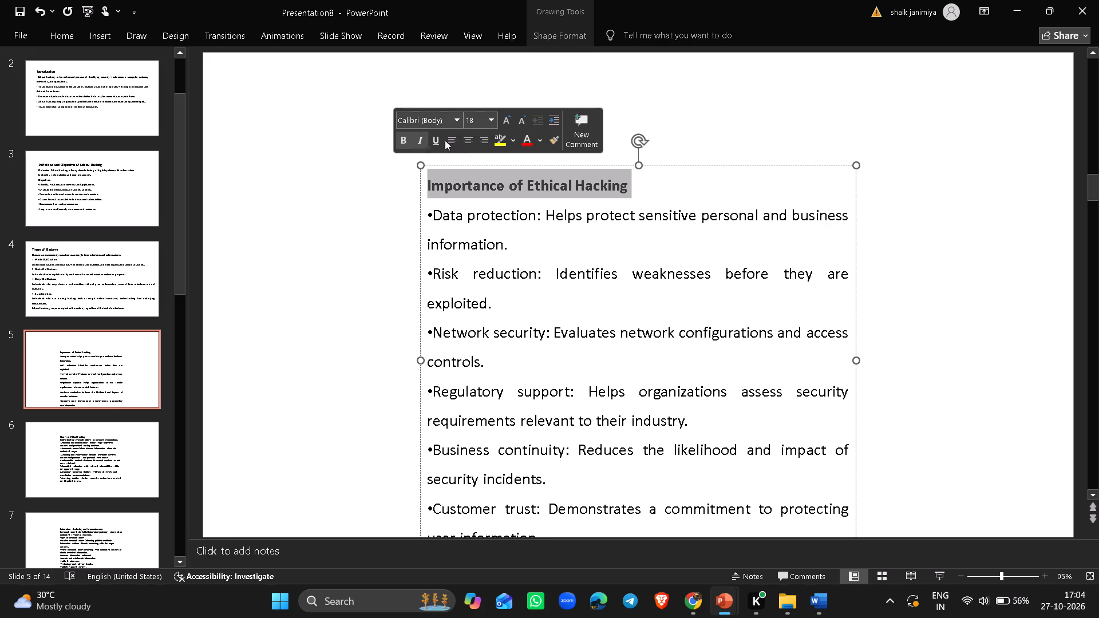
{"action": "left_click", "coordinate": [461, 122]}
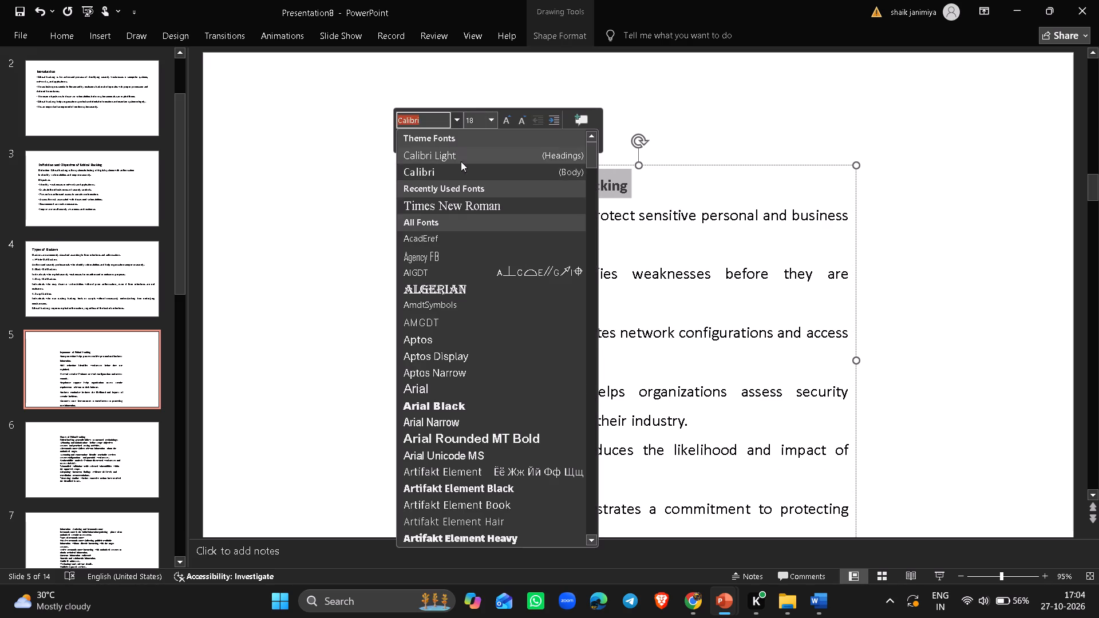
{"action": "left_click", "coordinate": [464, 204]}
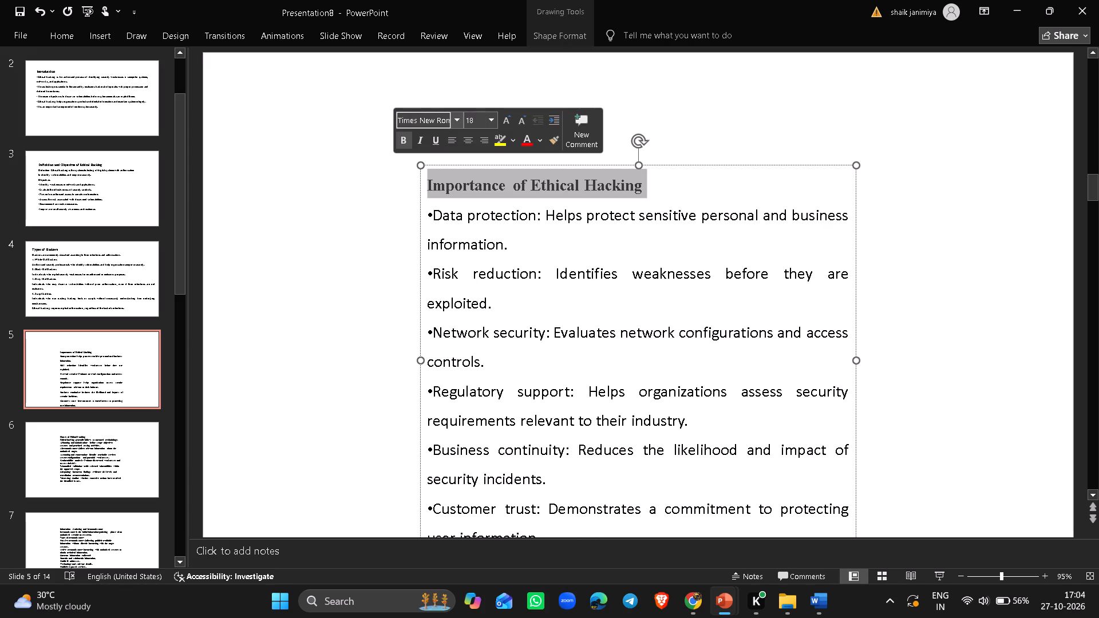
{"action": "left_click", "coordinate": [501, 121]}
{"action": "left_click", "coordinate": [501, 121]}
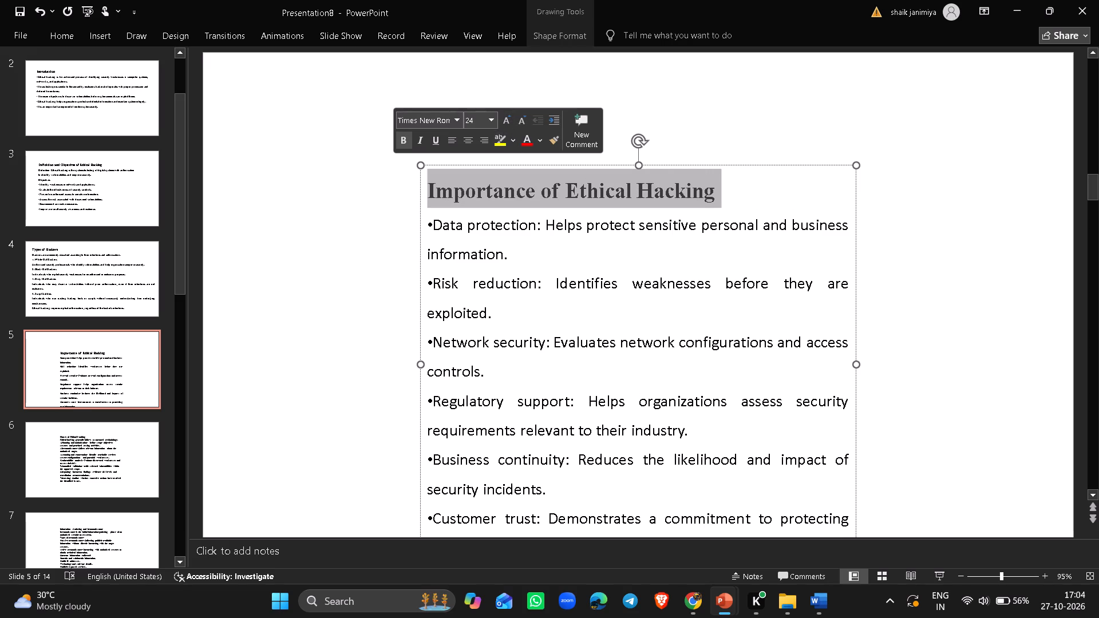
Change the body text below the Importance of Ethical Hacking heading on slide 5 to Times New Roman at 20 pt.
{"action": "left_click", "coordinate": [467, 331]}
{"action": "key", "text": "ctrl+a"}
{"action": "right_click", "coordinate": [467, 331]}
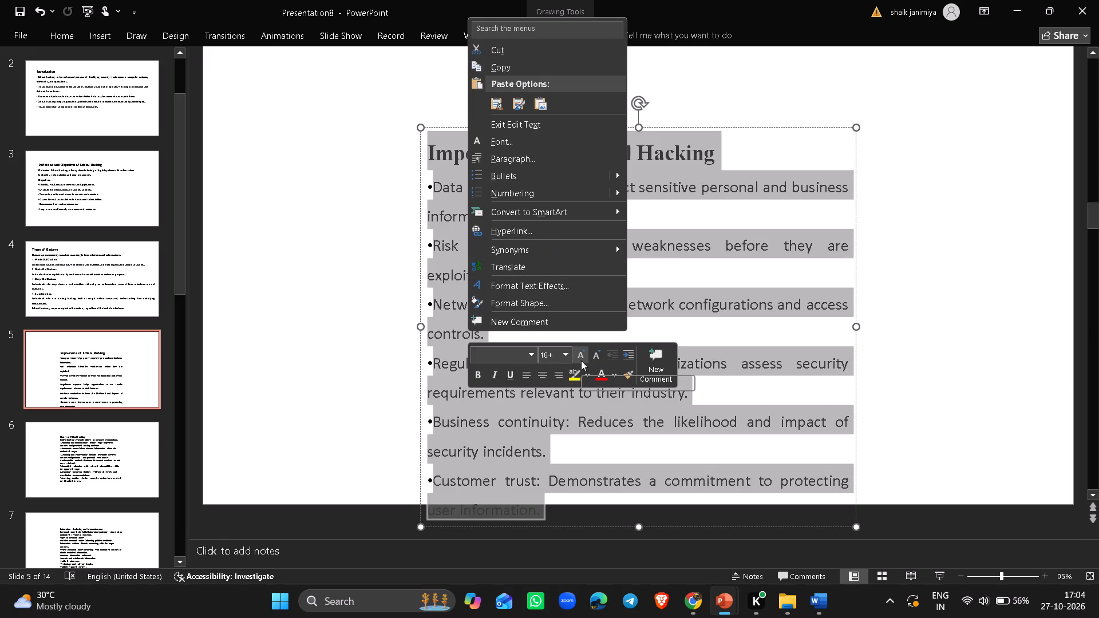
{"action": "left_click", "coordinate": [531, 347]}
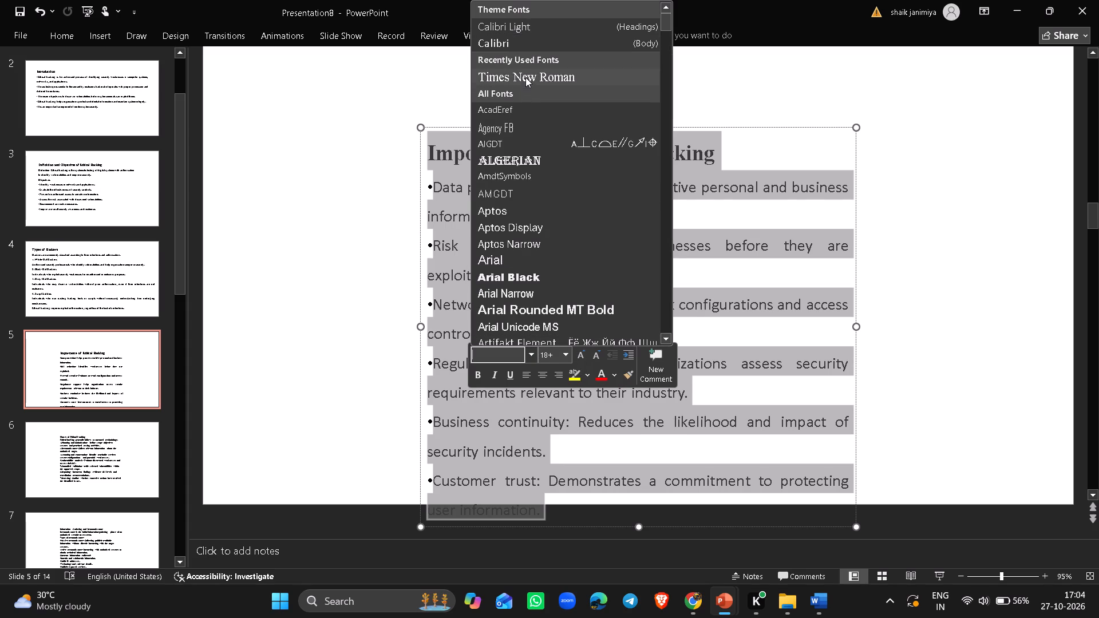
{"action": "left_click", "coordinate": [525, 77]}
{"action": "left_click", "coordinate": [541, 208]}
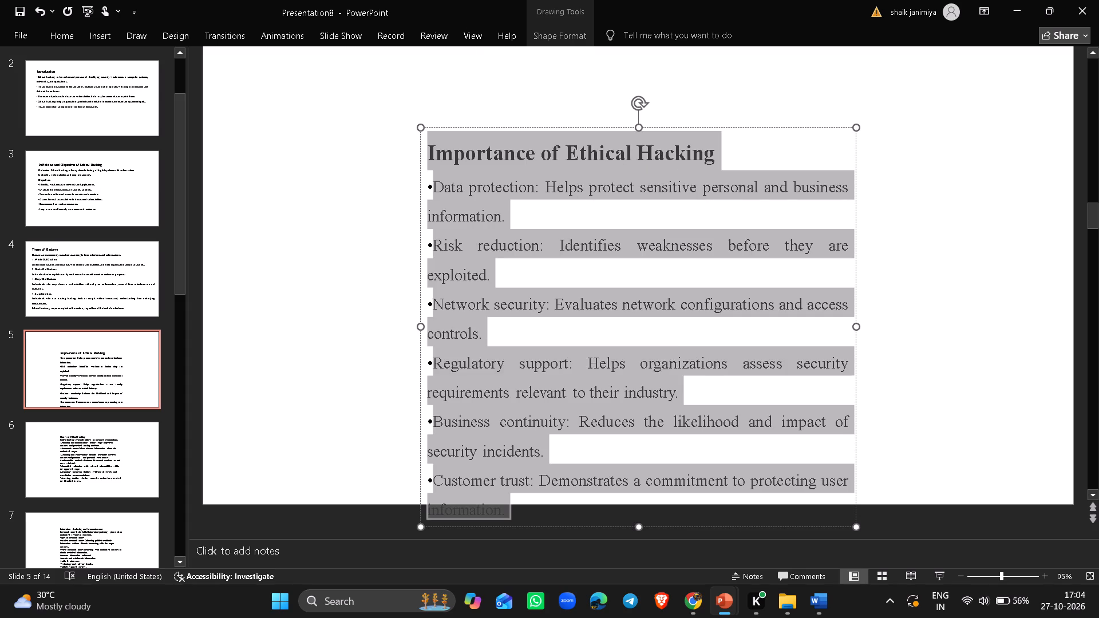
{"action": "left_click_drag", "start_coordinate": [510, 508], "coordinate": [416, 193]}
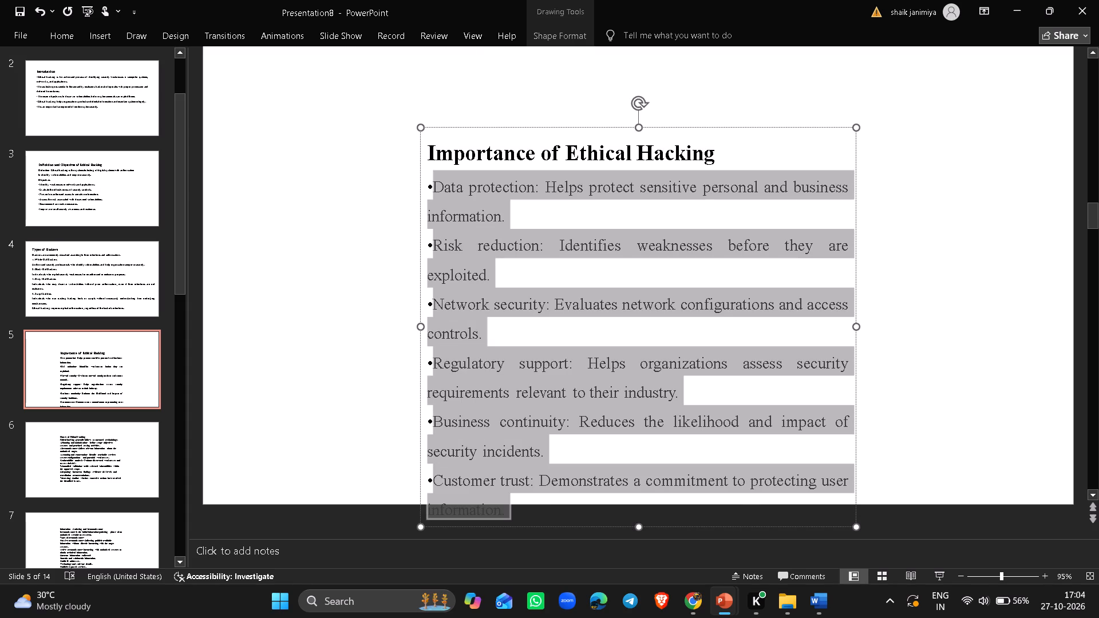
{"action": "left_click_drag", "start_coordinate": [416, 193], "coordinate": [416, 191]}
{"action": "left_click", "coordinate": [524, 149]}
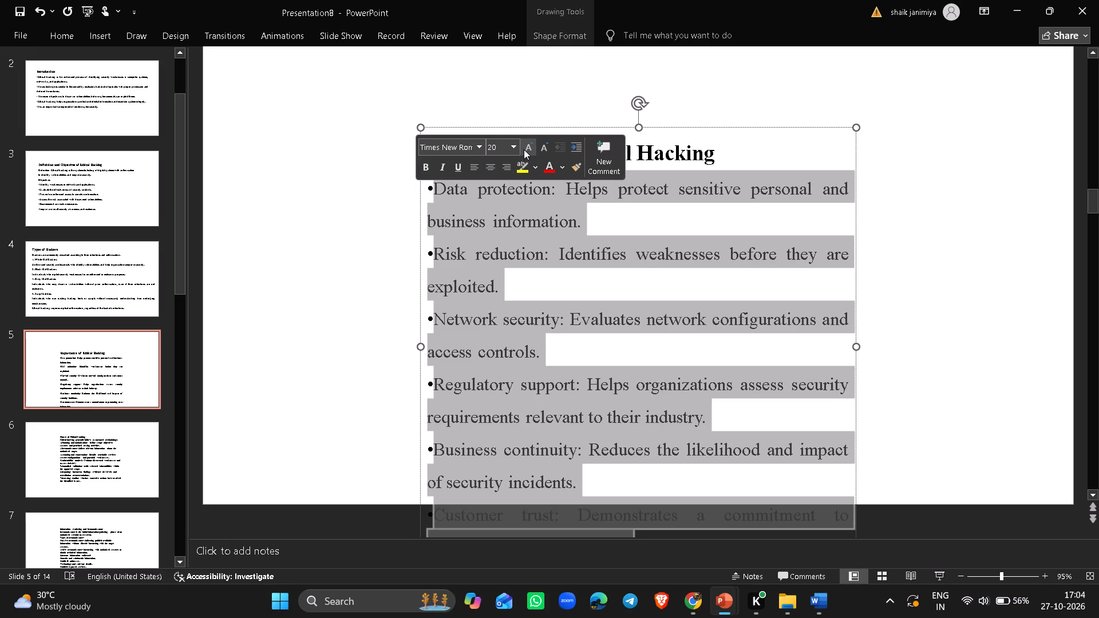
Move the Importance of Ethical Hacking text box up and to the left, and widen it to reach about three-quarters across slide 5.
{"action": "left_click_drag", "start_coordinate": [523, 125], "coordinate": [394, 64]}
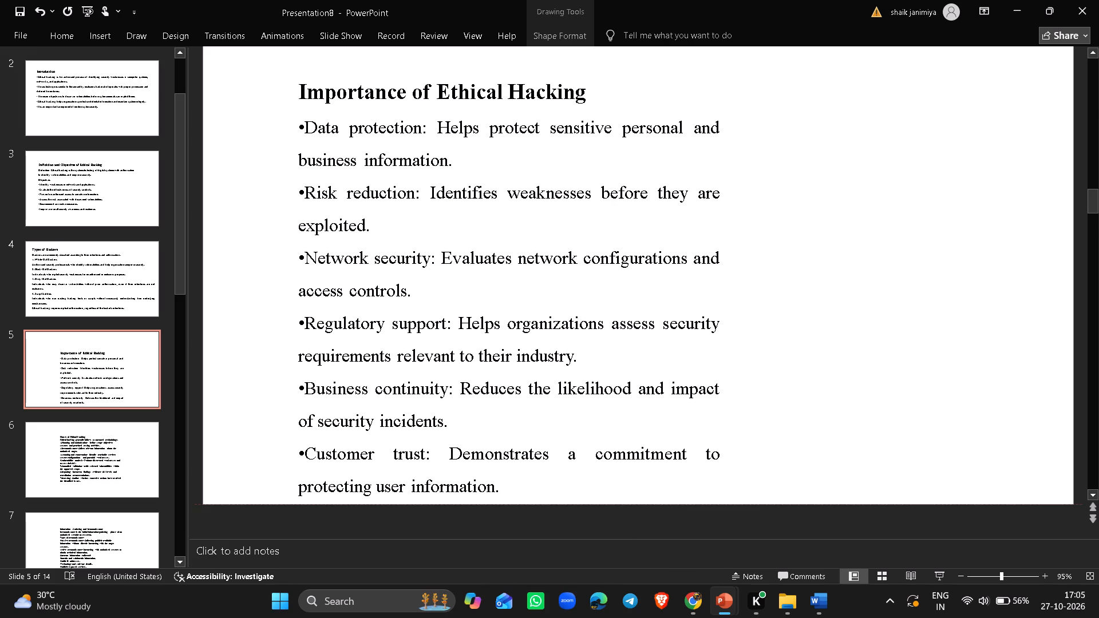
{"action": "left_click_drag", "start_coordinate": [394, 64], "coordinate": [394, 57]}
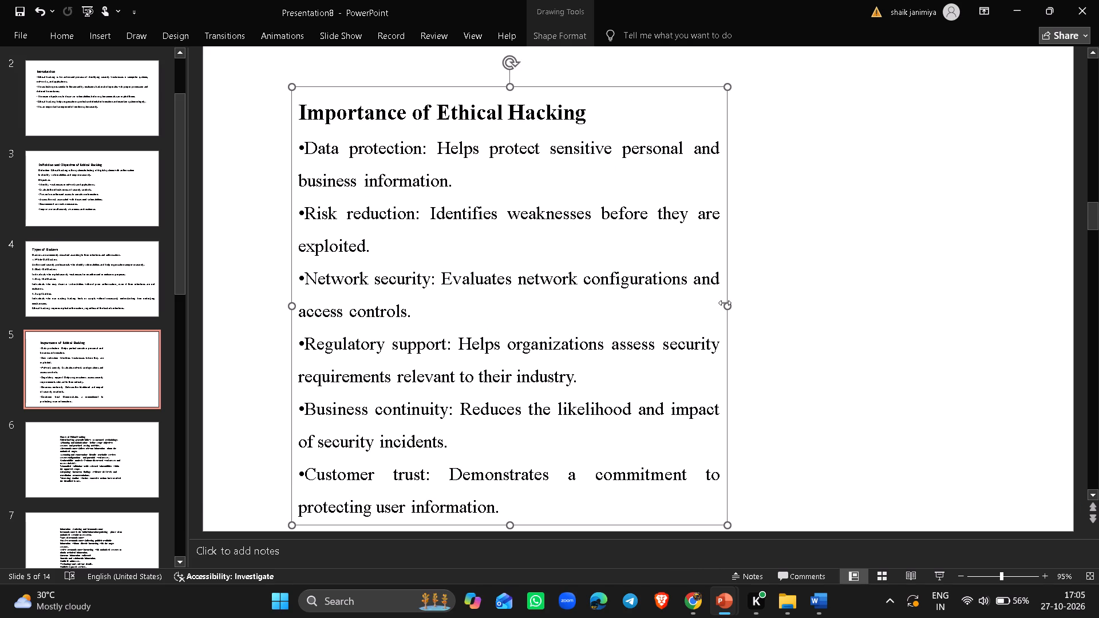
{"action": "left_click_drag", "start_coordinate": [727, 303], "coordinate": [1020, 316]}
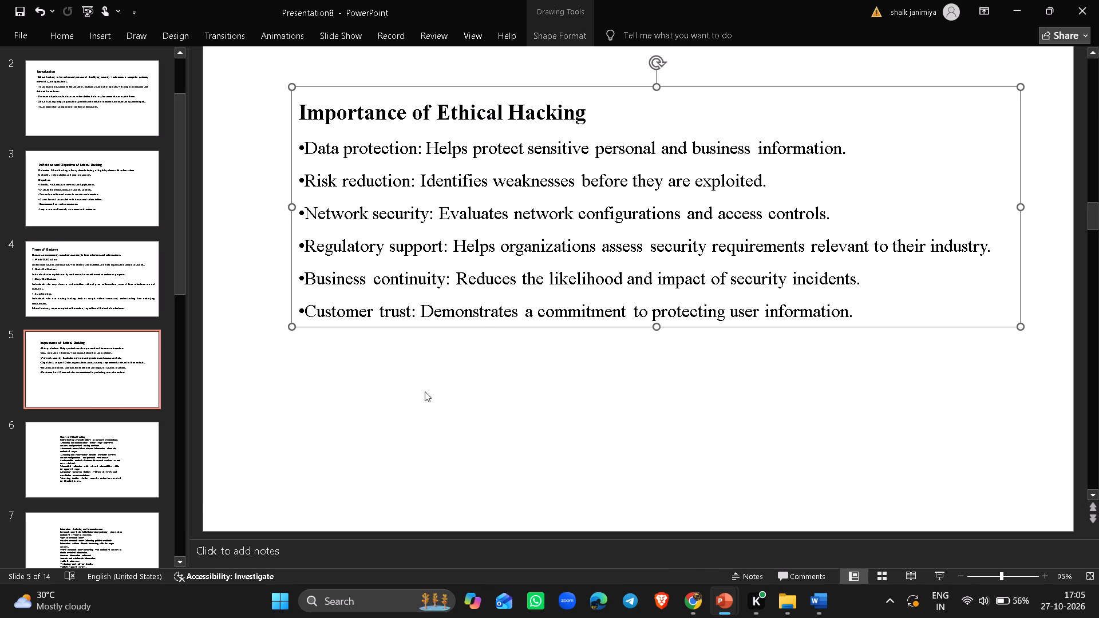
{"action": "left_click", "coordinate": [415, 402]}
{"action": "left_click", "coordinate": [626, 283]}
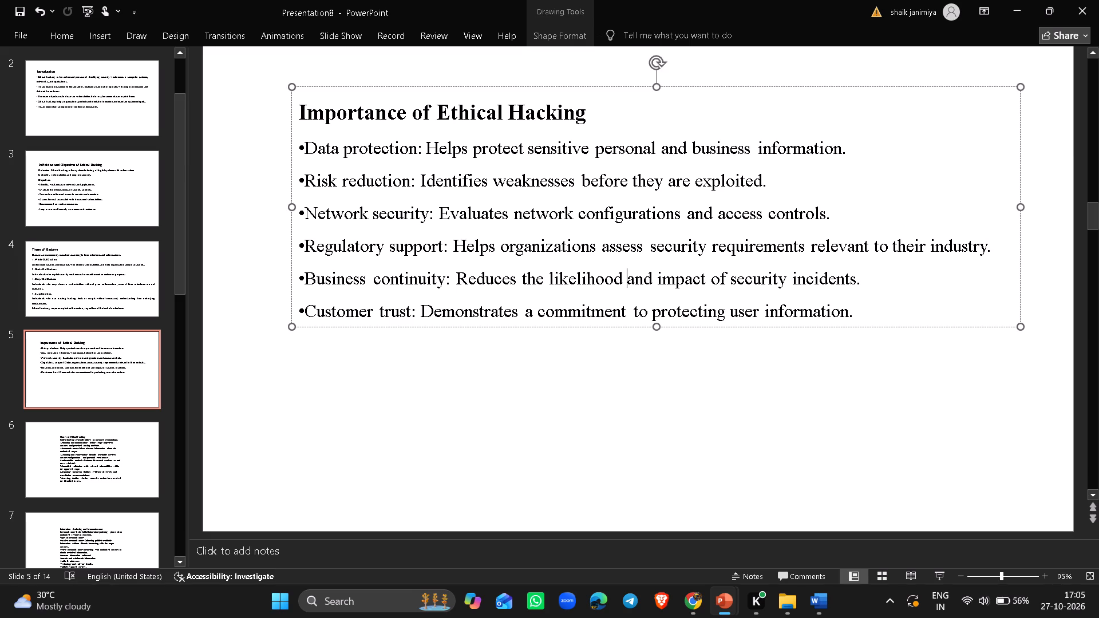
{"action": "left_click_drag", "start_coordinate": [1018, 206], "coordinate": [841, 229]}
{"action": "left_click", "coordinate": [947, 421]}
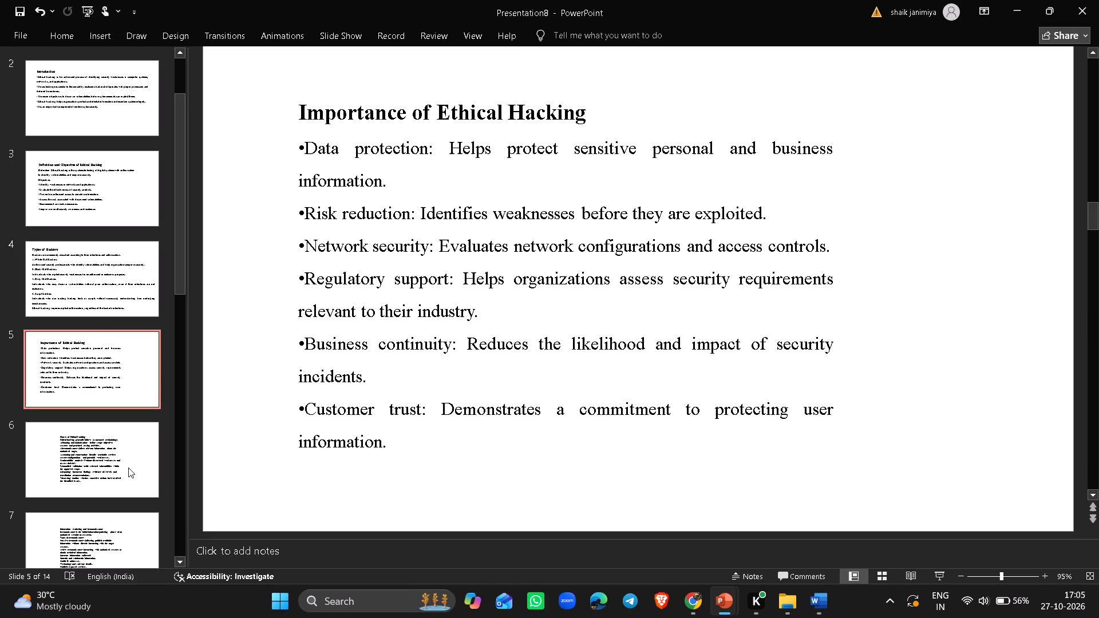
Set all the Phases of Ethical Hacking text on slide 6 to 1.5 line spacing and justify it.
{"action": "left_click", "coordinate": [128, 468]}
{"action": "left_click", "coordinate": [453, 363]}
{"action": "key", "text": "ctrl+a"}
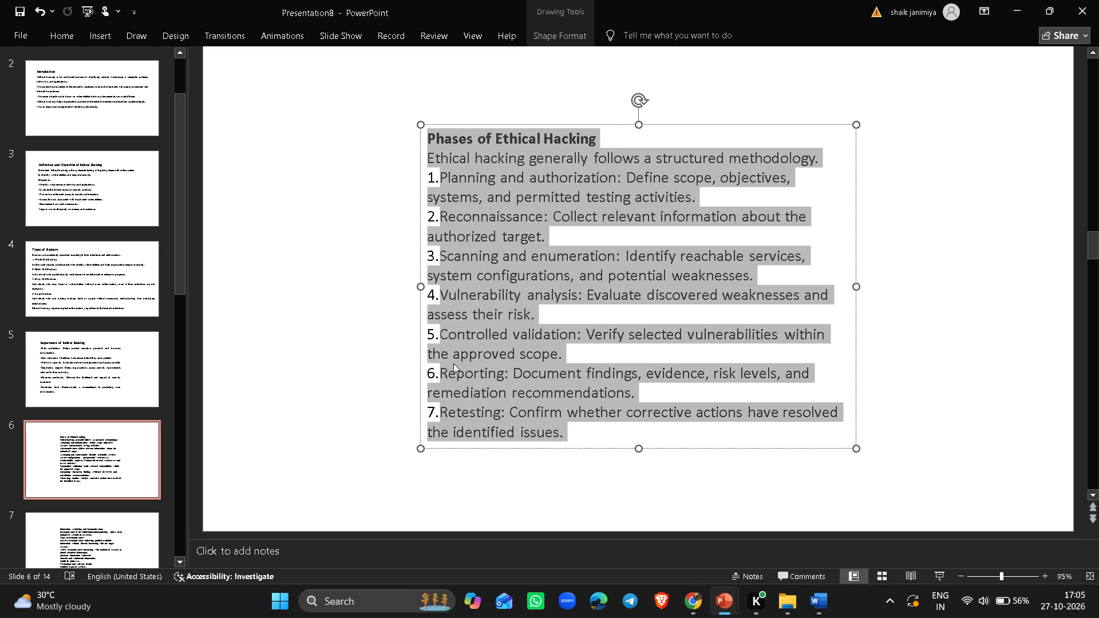
{"action": "right_click", "coordinate": [496, 292]}
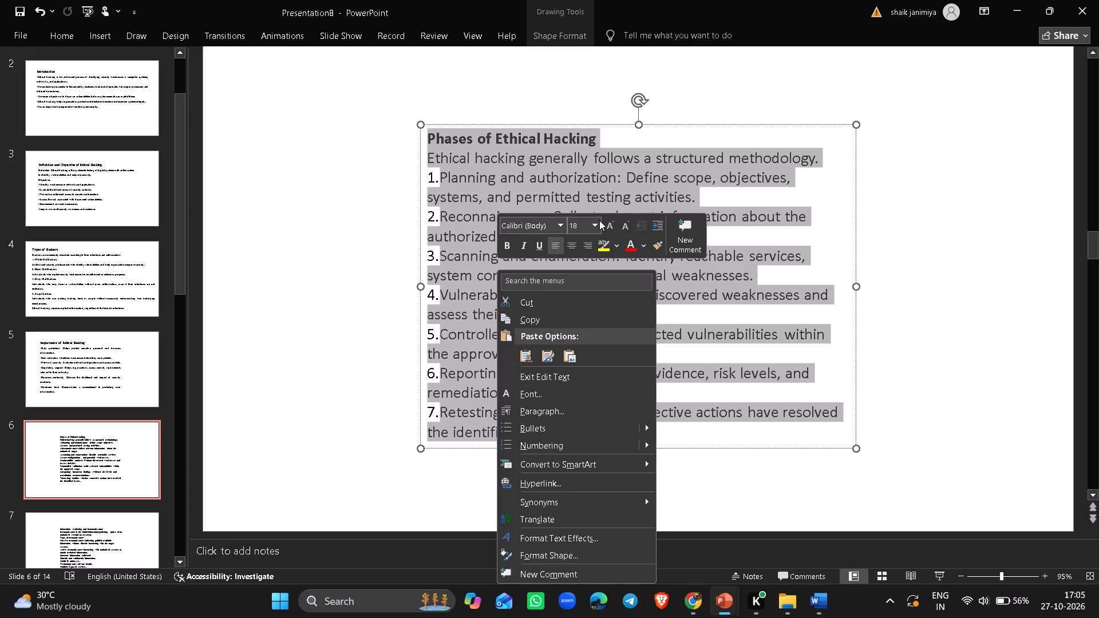
{"action": "left_click", "coordinate": [49, 35]}
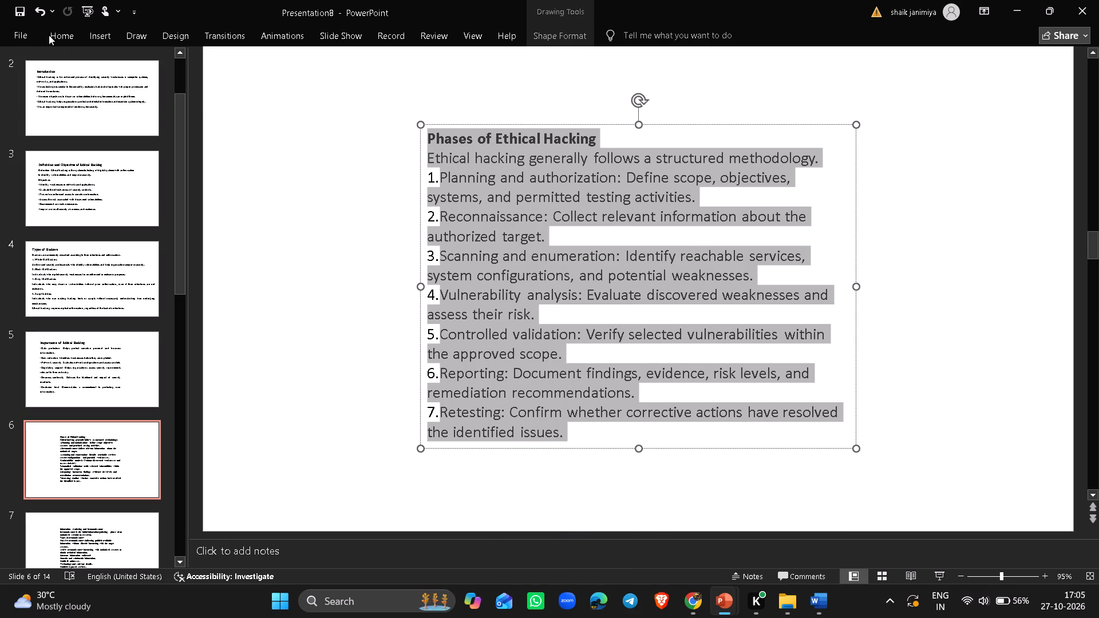
{"action": "left_click", "coordinate": [503, 61]}
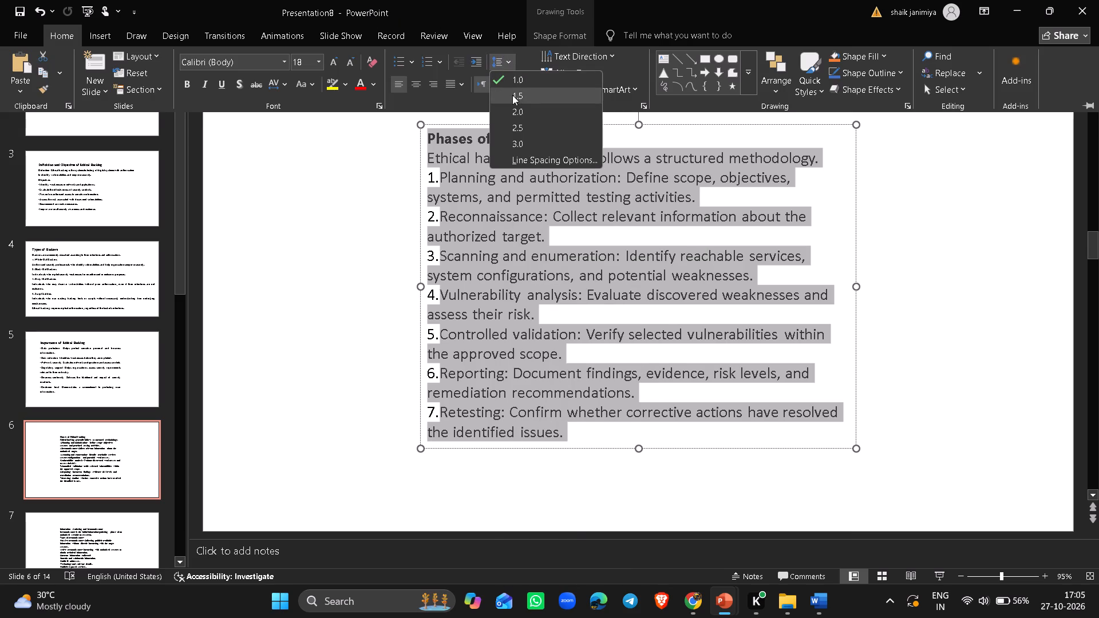
{"action": "left_click", "coordinate": [512, 95]}
{"action": "left_click", "coordinate": [70, 35]}
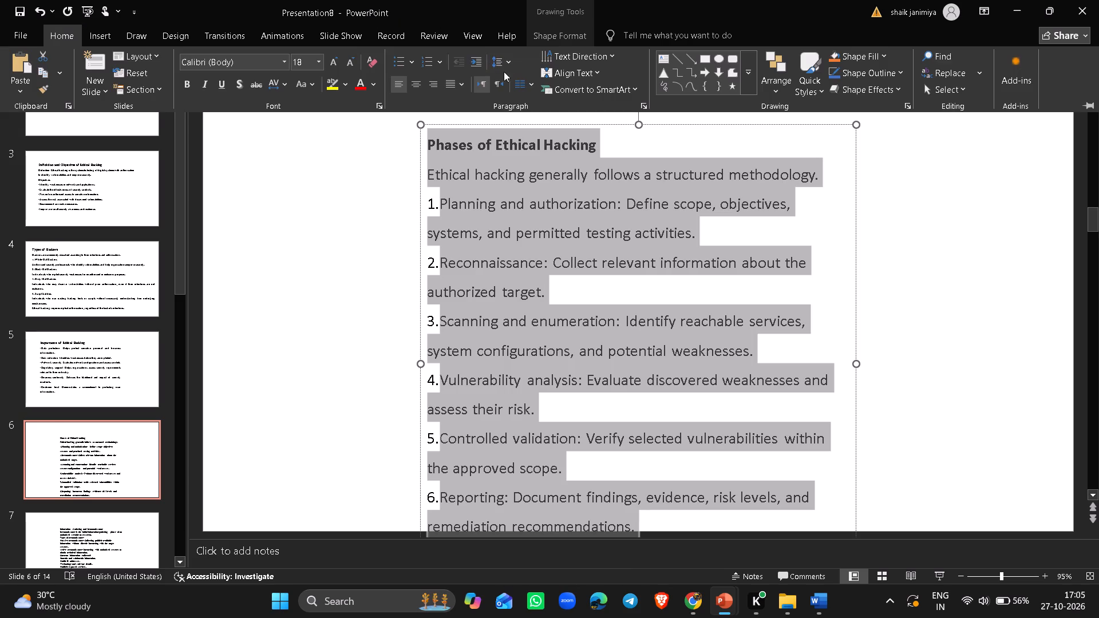
{"action": "left_click", "coordinate": [454, 81]}
{"action": "left_click", "coordinate": [469, 105]}
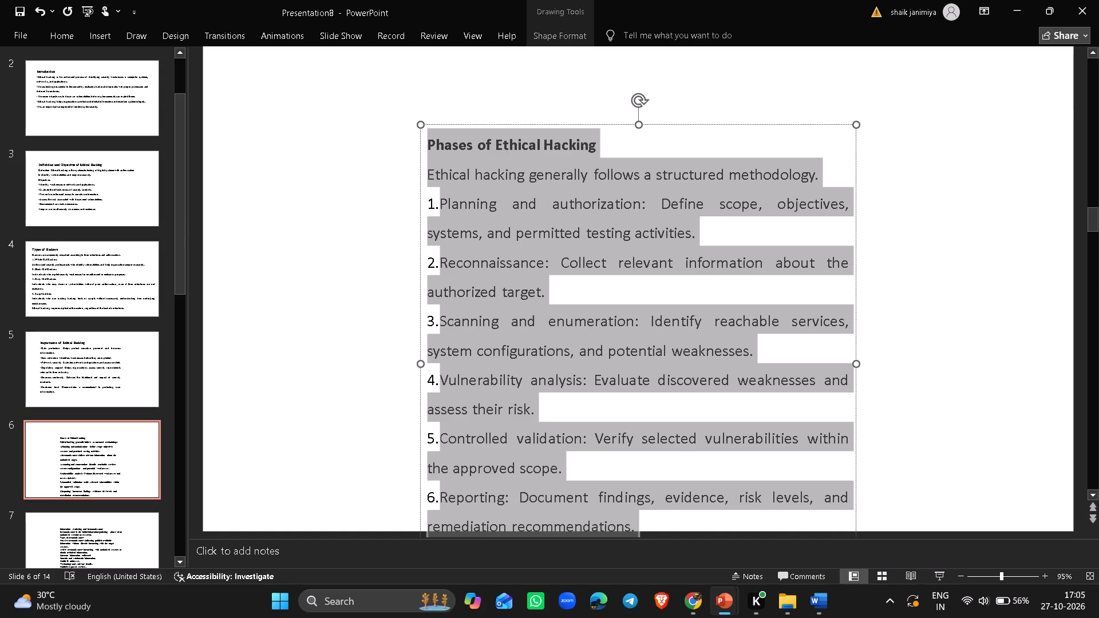
Change all the Phases of Ethical Hacking text on slide 6 to Times New Roman.
{"action": "right_click", "coordinate": [503, 268]}
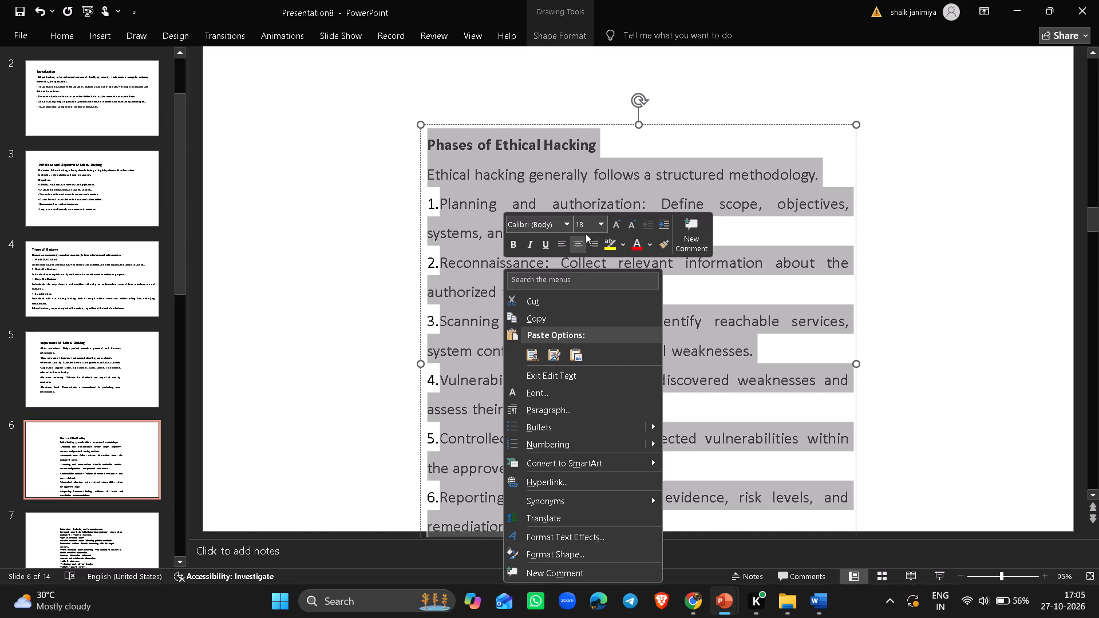
{"action": "left_click", "coordinate": [571, 226]}
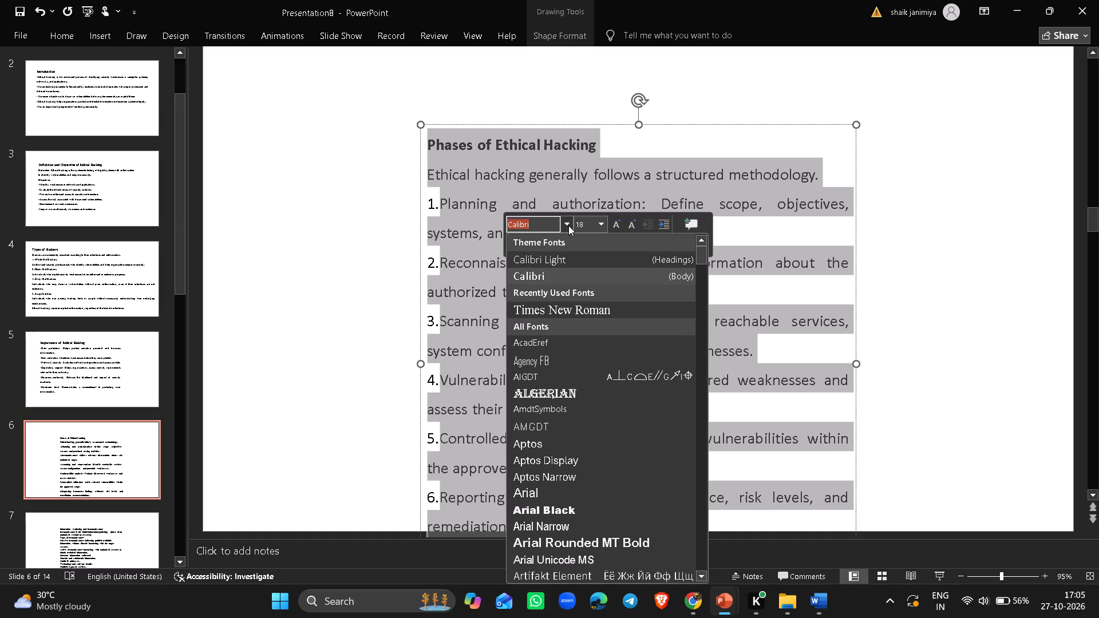
{"action": "left_click", "coordinate": [574, 313]}
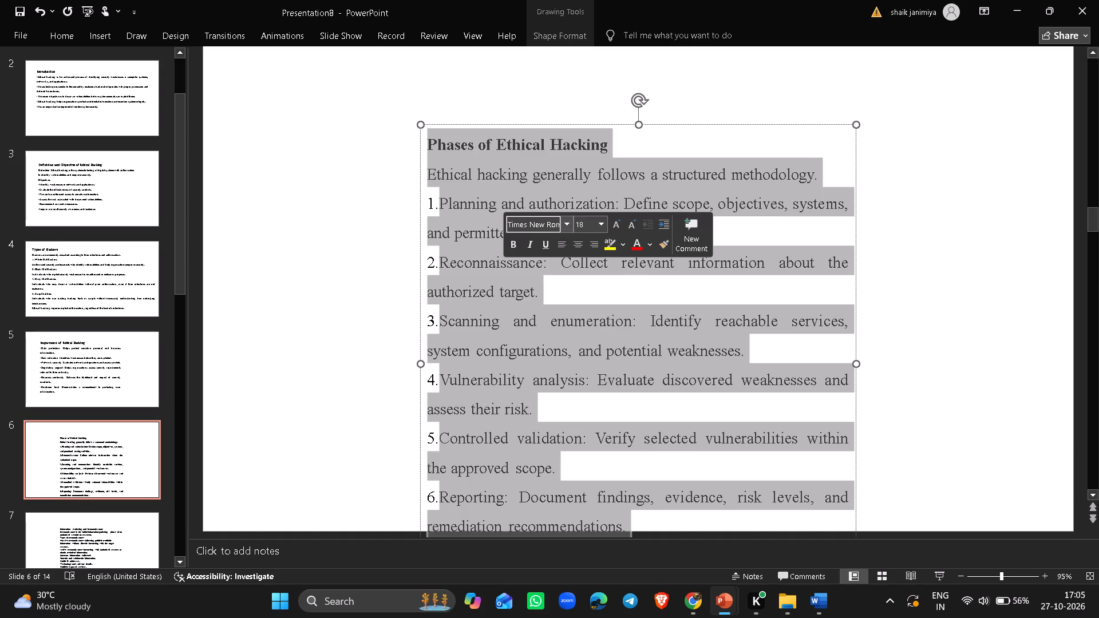
Move the Phases of Ethical Hacking text box up and to the left, and widen it to reach about 70% across slide 6.
{"action": "left_click_drag", "start_coordinate": [535, 125], "coordinate": [418, 63]}
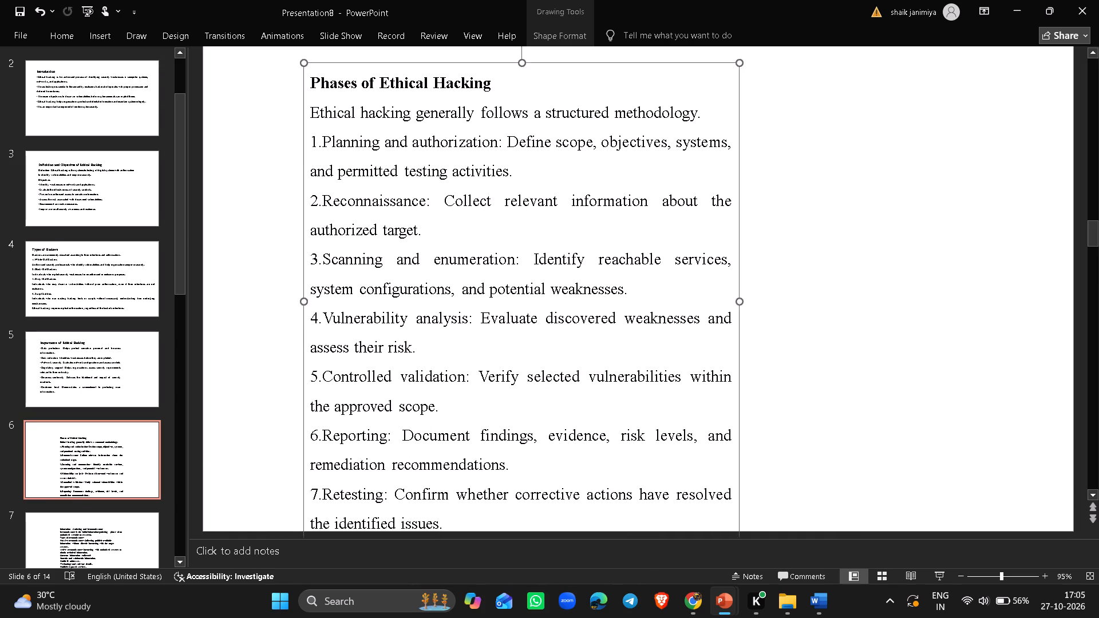
{"action": "left_click_drag", "start_coordinate": [740, 300], "coordinate": [990, 332]}
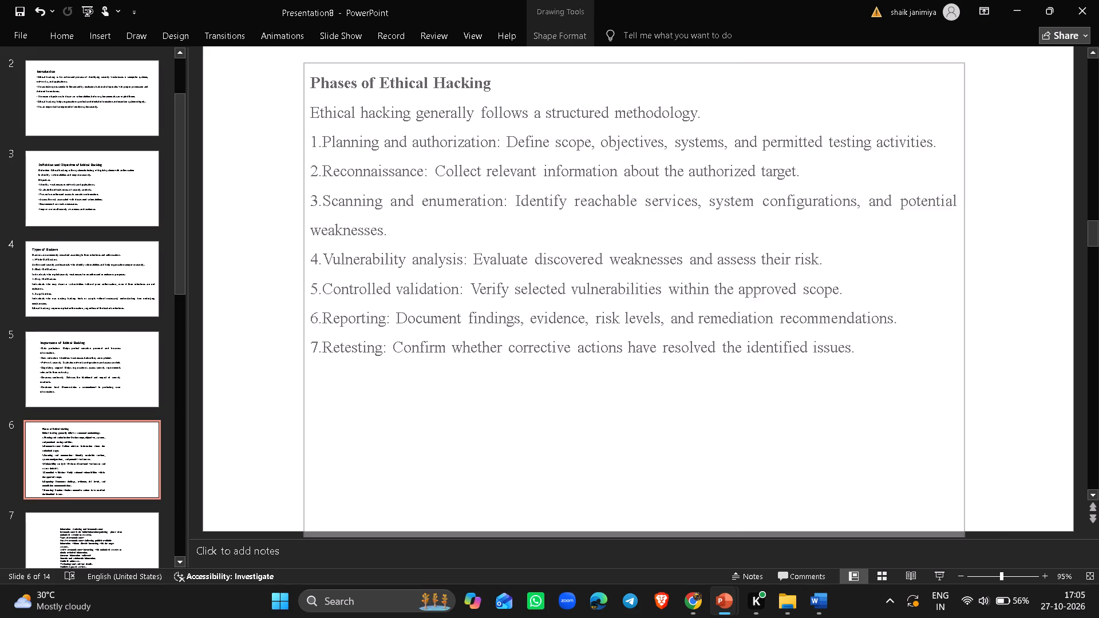
{"action": "left_click_drag", "start_coordinate": [990, 332], "coordinate": [872, 387]}
{"action": "left_click_drag", "start_coordinate": [868, 243], "coordinate": [821, 251]}
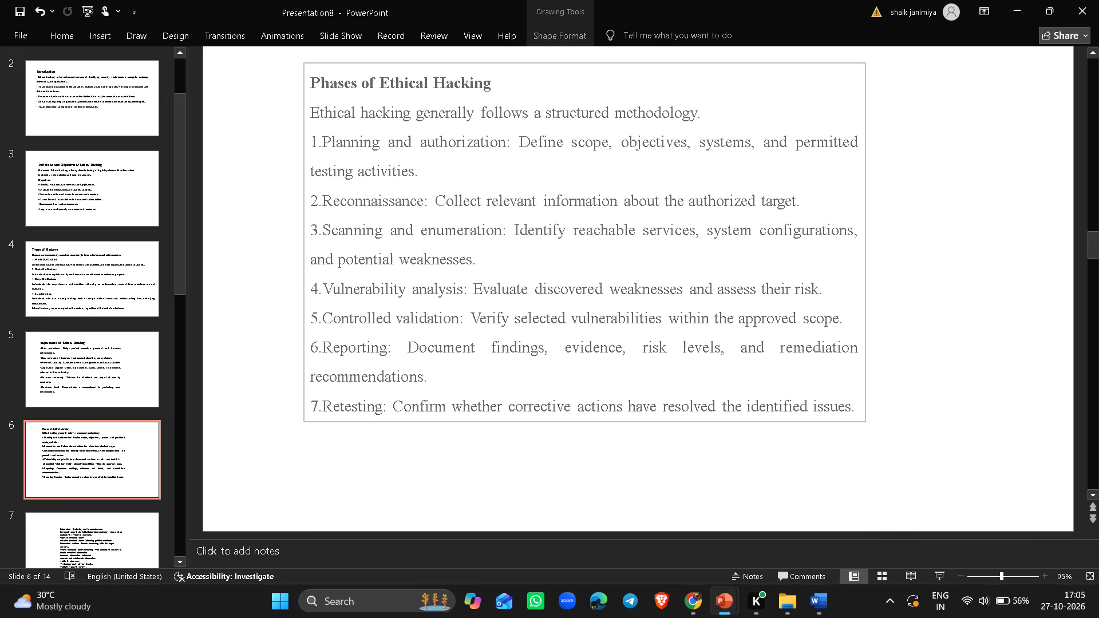
{"action": "left_click_drag", "start_coordinate": [821, 251], "coordinate": [817, 257]}
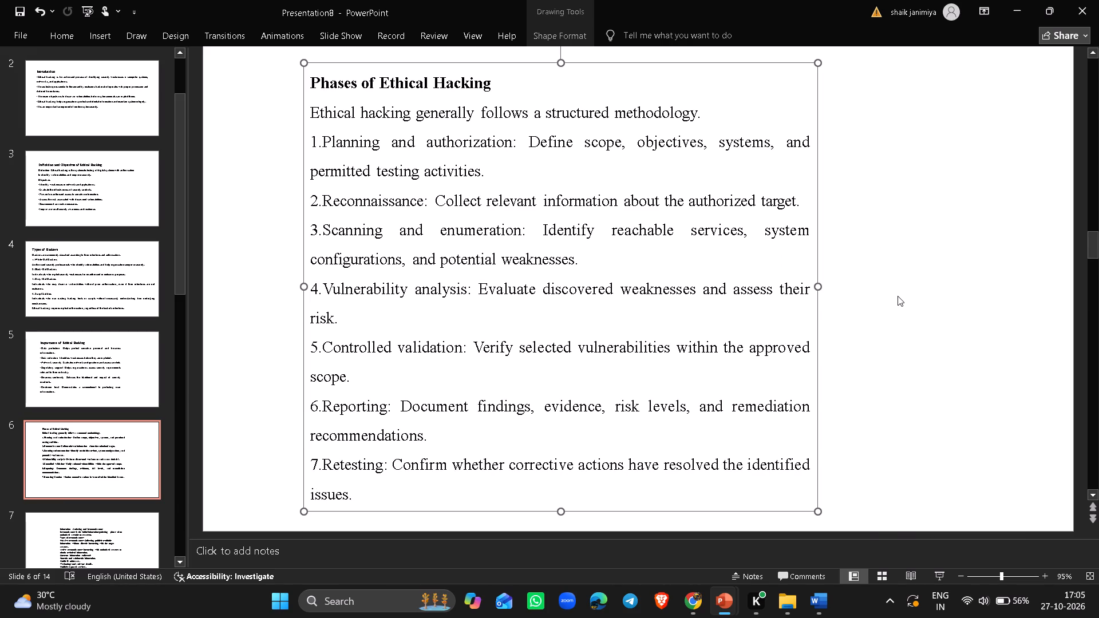
{"action": "left_click", "coordinate": [898, 296]}
Set the Phases of Ethical Hacking heading on slide 6 to 24 pt and enlarge the text below it by one size step.
{"action": "left_click", "coordinate": [426, 302]}
{"action": "left_click_drag", "start_coordinate": [500, 82], "coordinate": [303, 81]}
{"action": "left_click", "coordinate": [414, 33]}
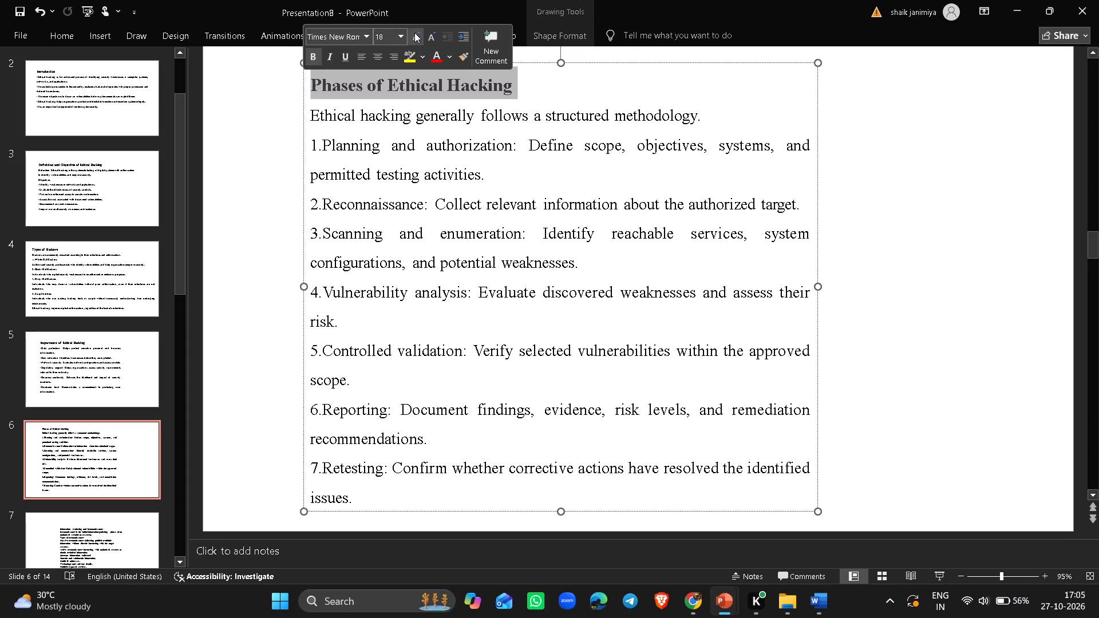
{"action": "left_click", "coordinate": [414, 33]}
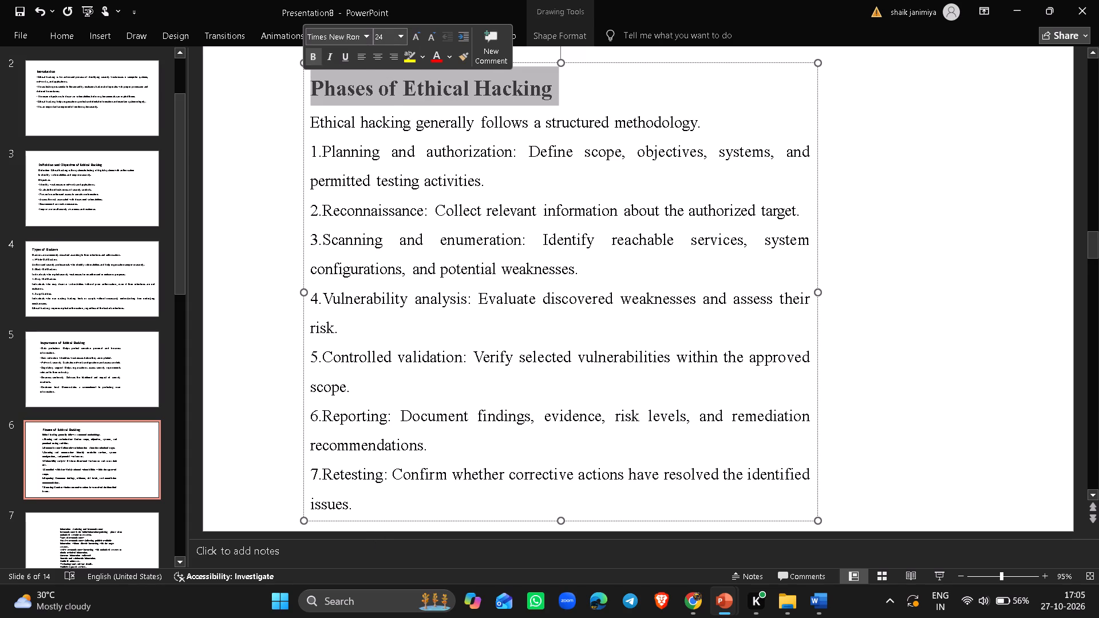
{"action": "left_click_drag", "start_coordinate": [370, 499], "coordinate": [307, 125]}
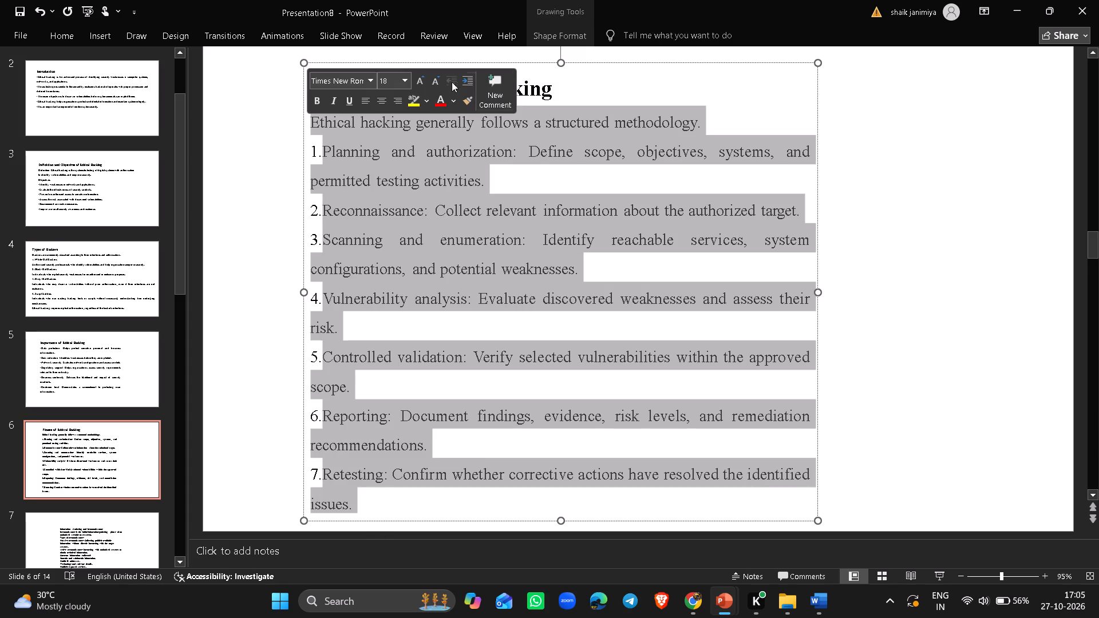
{"action": "left_click", "coordinate": [417, 80]}
{"action": "left_click", "coordinate": [852, 248]}
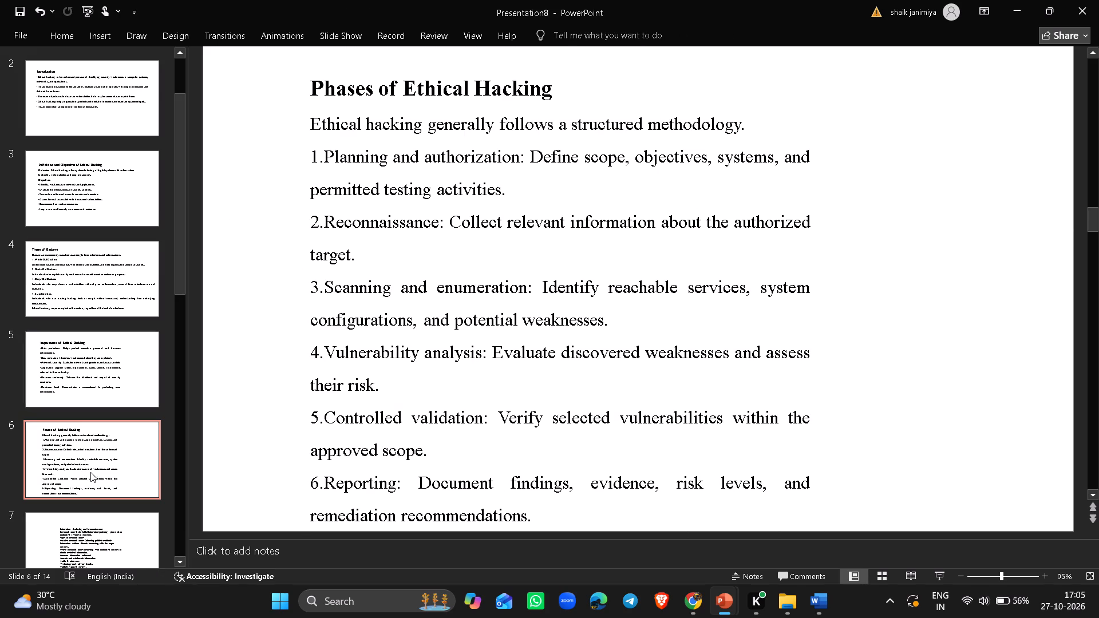
Set all the Information Gathering and Reconnaissance text on slide 7 to 1.5 line spacing and justify it.
{"action": "left_click", "coordinate": [65, 551]}
{"action": "left_click", "coordinate": [538, 245]}
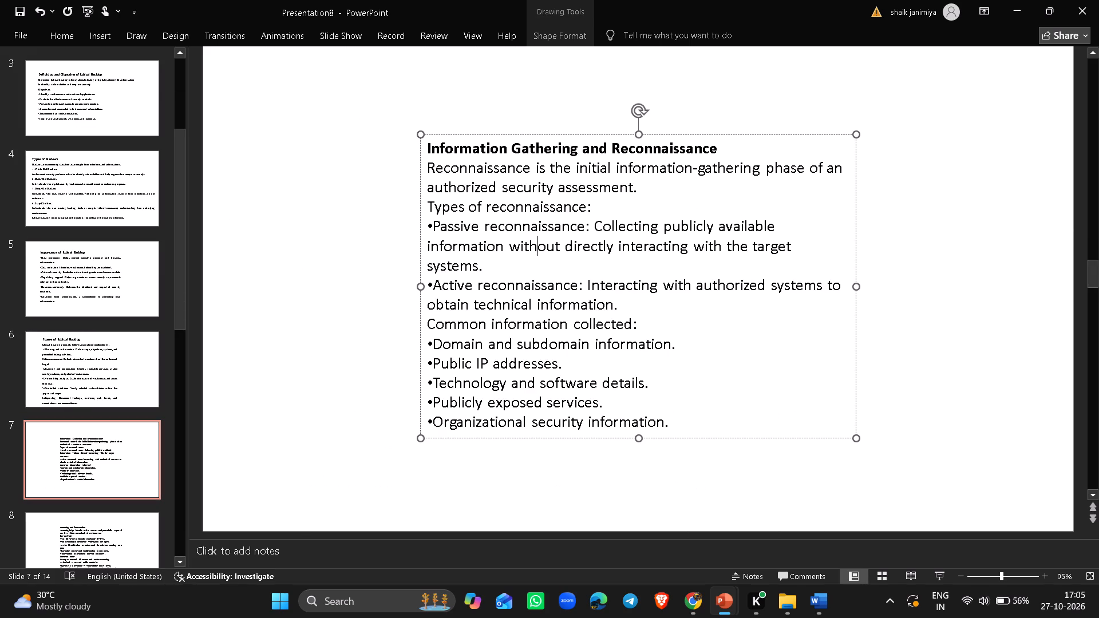
{"action": "key", "text": "ctrl+a"}
{"action": "right_click", "coordinate": [514, 224]}
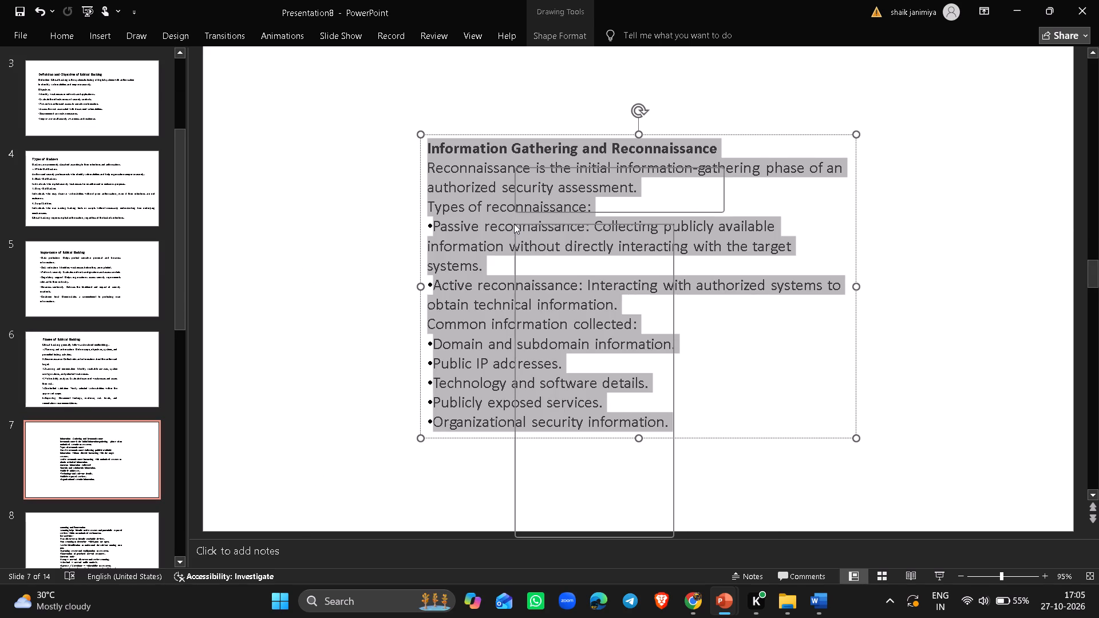
{"action": "left_click", "coordinate": [58, 37]}
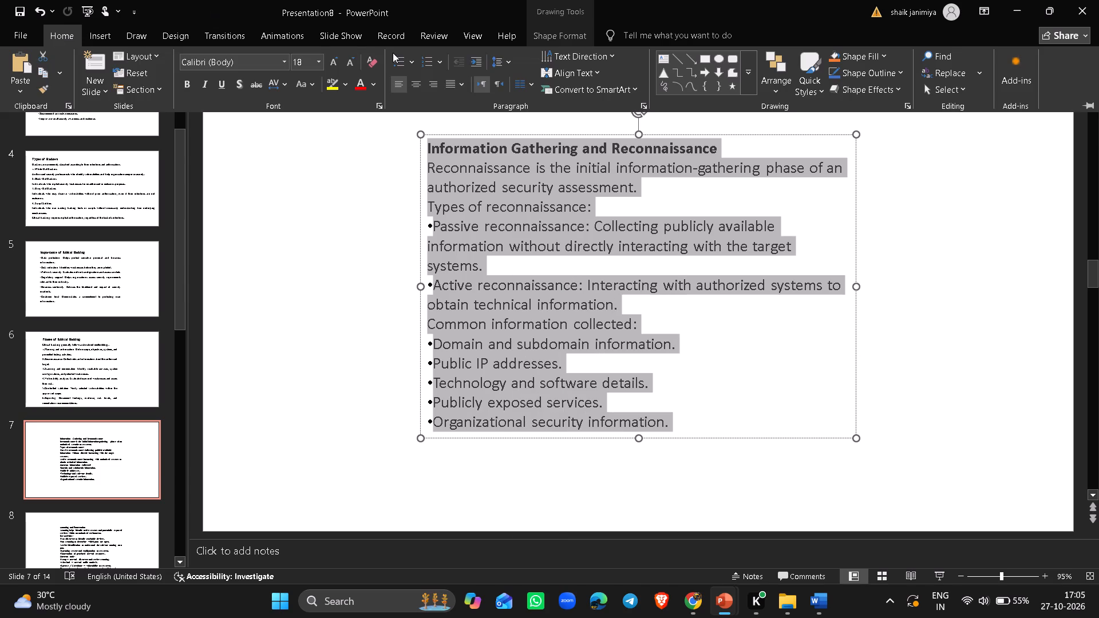
{"action": "left_click", "coordinate": [493, 62]}
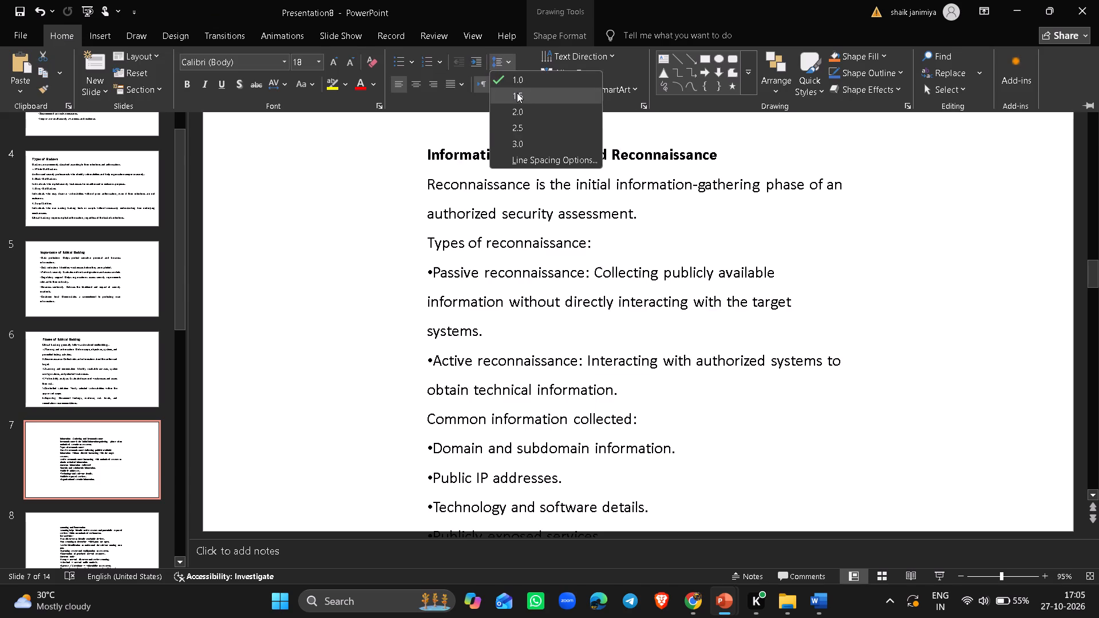
{"action": "left_click", "coordinate": [517, 93]}
{"action": "left_click", "coordinate": [57, 26]}
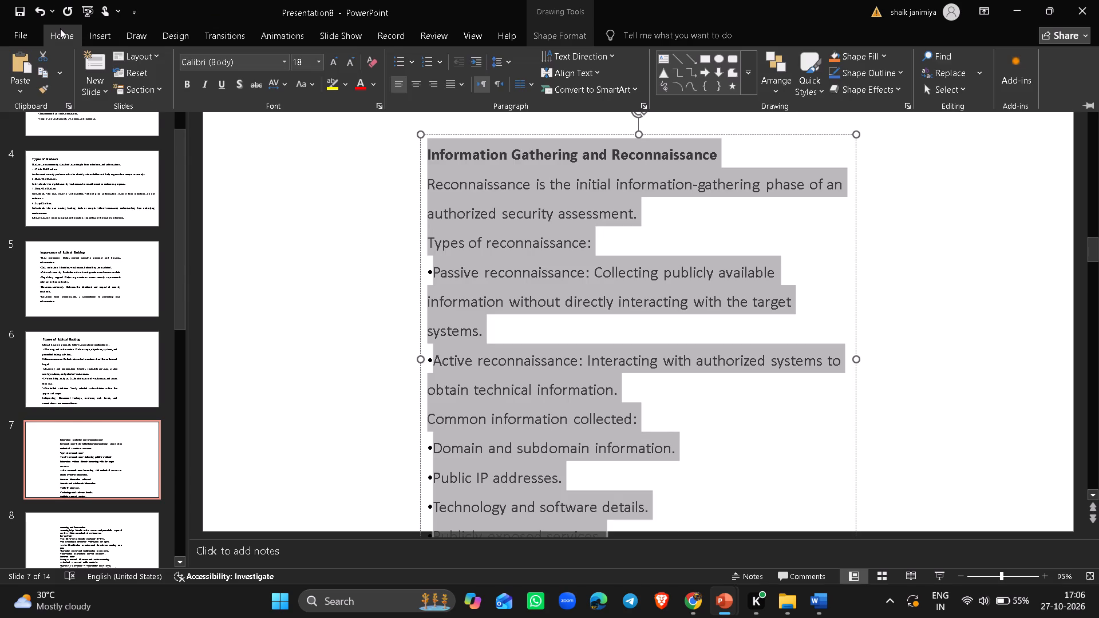
{"action": "left_click", "coordinate": [462, 80]}
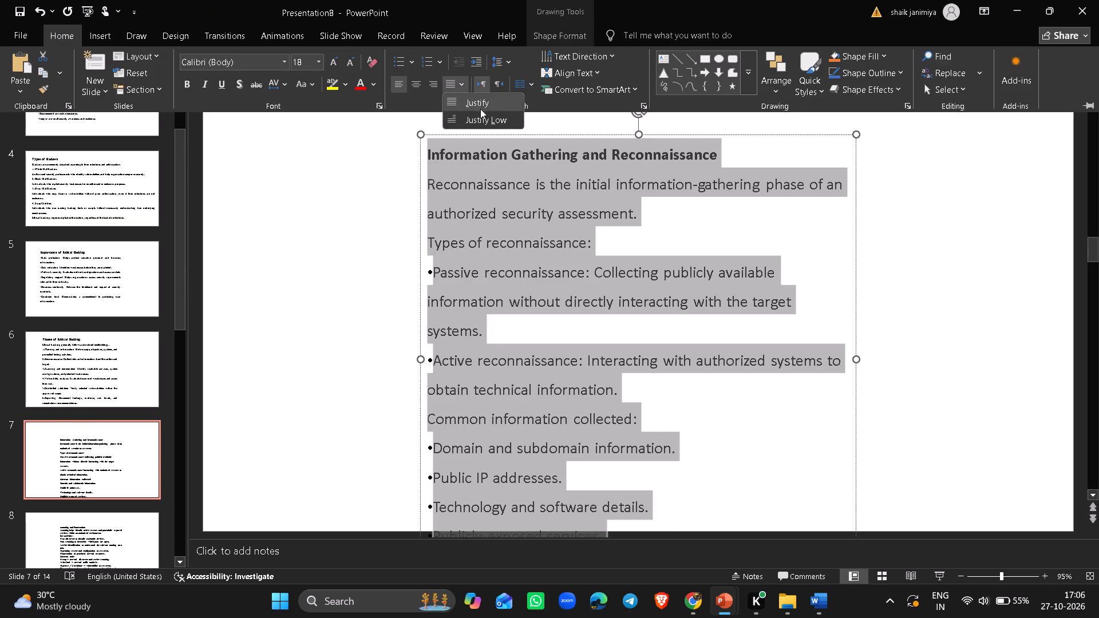
{"action": "left_click", "coordinate": [485, 110]}
{"action": "left_click", "coordinate": [589, 240]}
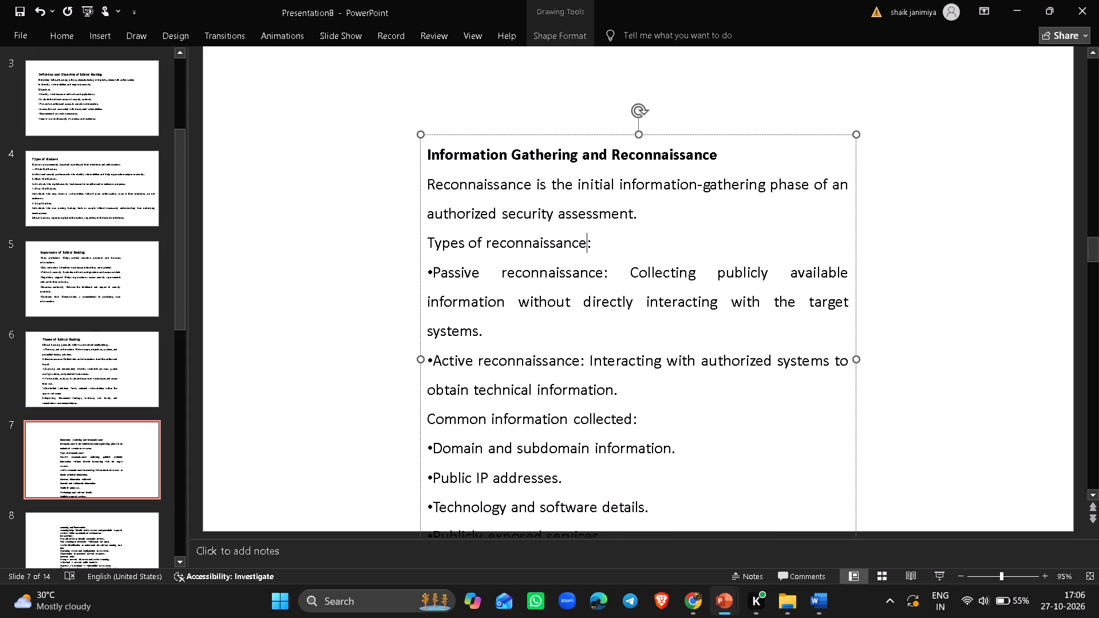
Set slide 7's heading to 24 pt and the text below it, down to Technology and software details, to 20 pt.
{"action": "left_click_drag", "start_coordinate": [747, 153], "coordinate": [360, 171]}
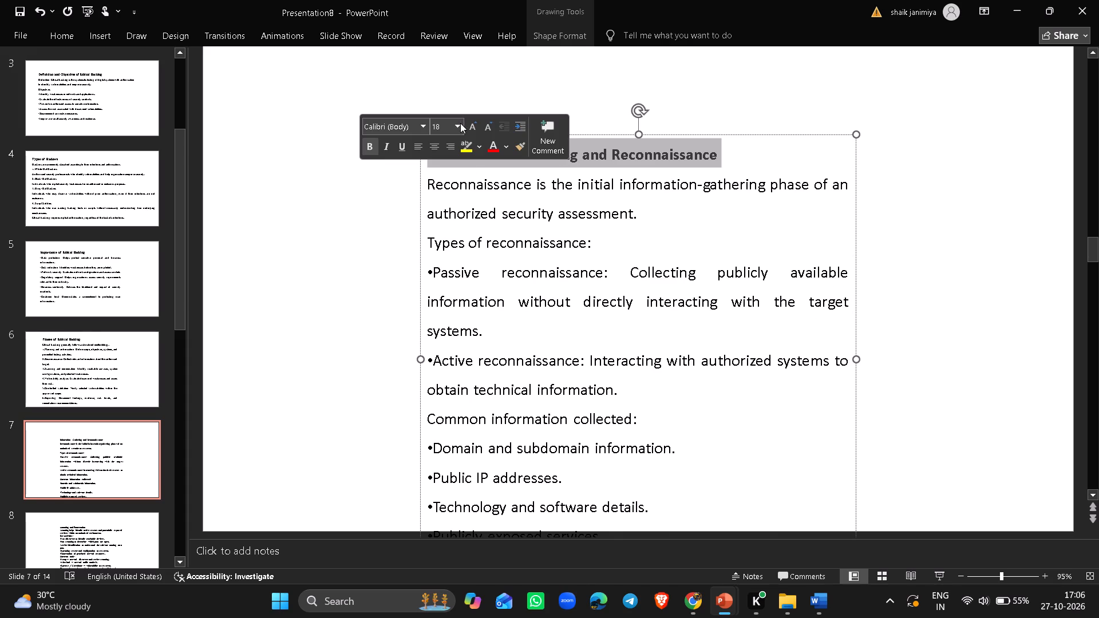
{"action": "left_click", "coordinate": [471, 126]}
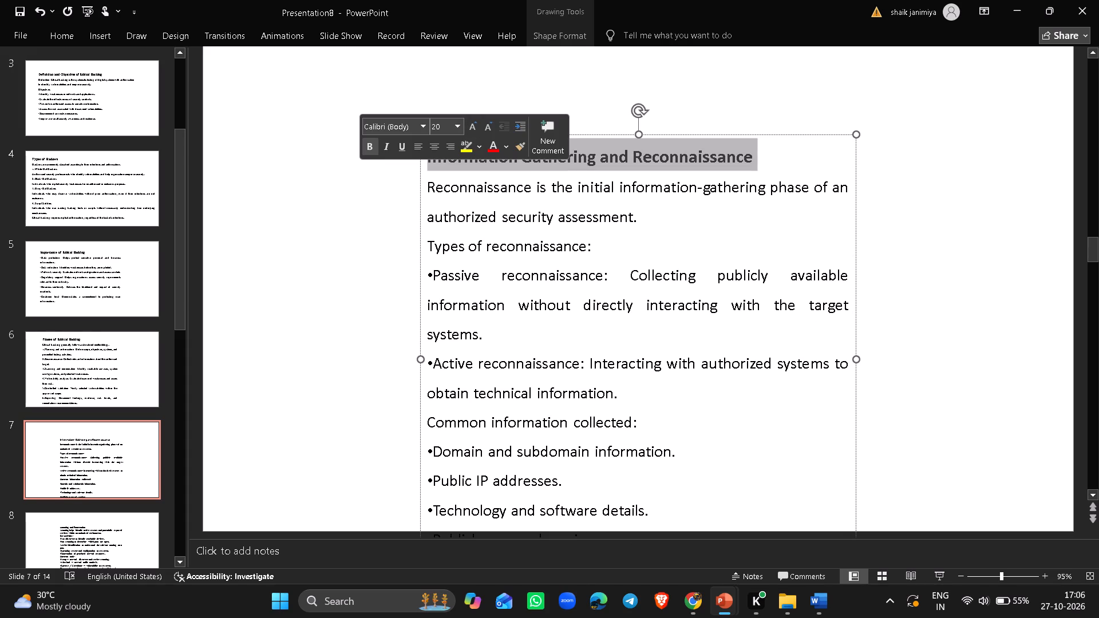
{"action": "left_click_drag", "start_coordinate": [647, 505], "coordinate": [406, 192]}
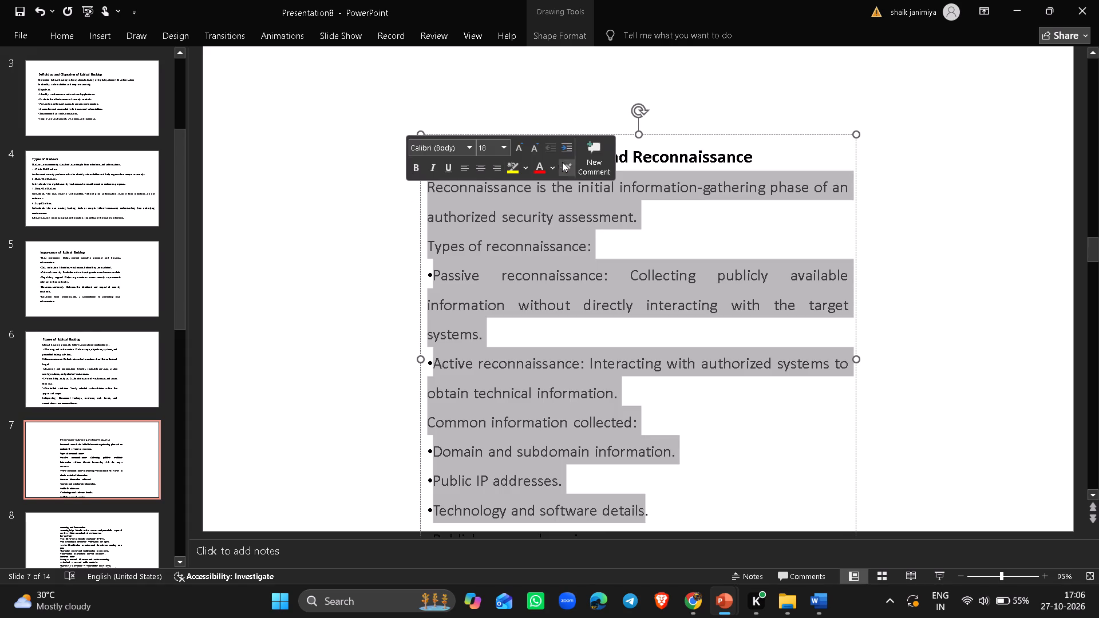
{"action": "left_click", "coordinate": [521, 148]}
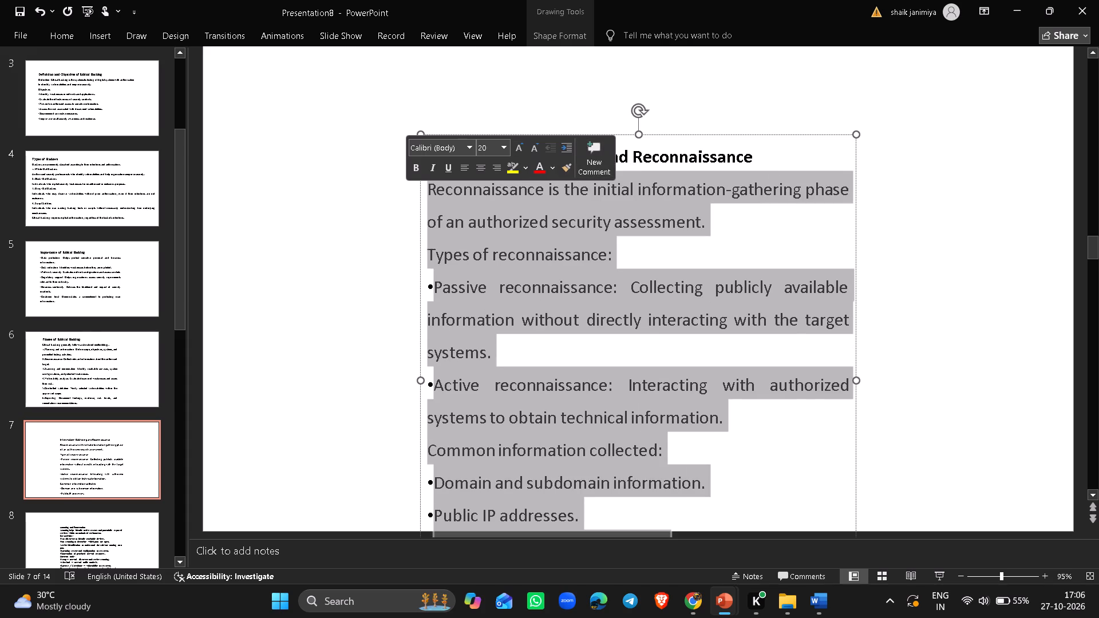
{"action": "left_click_drag", "start_coordinate": [763, 154], "coordinate": [718, 154]}
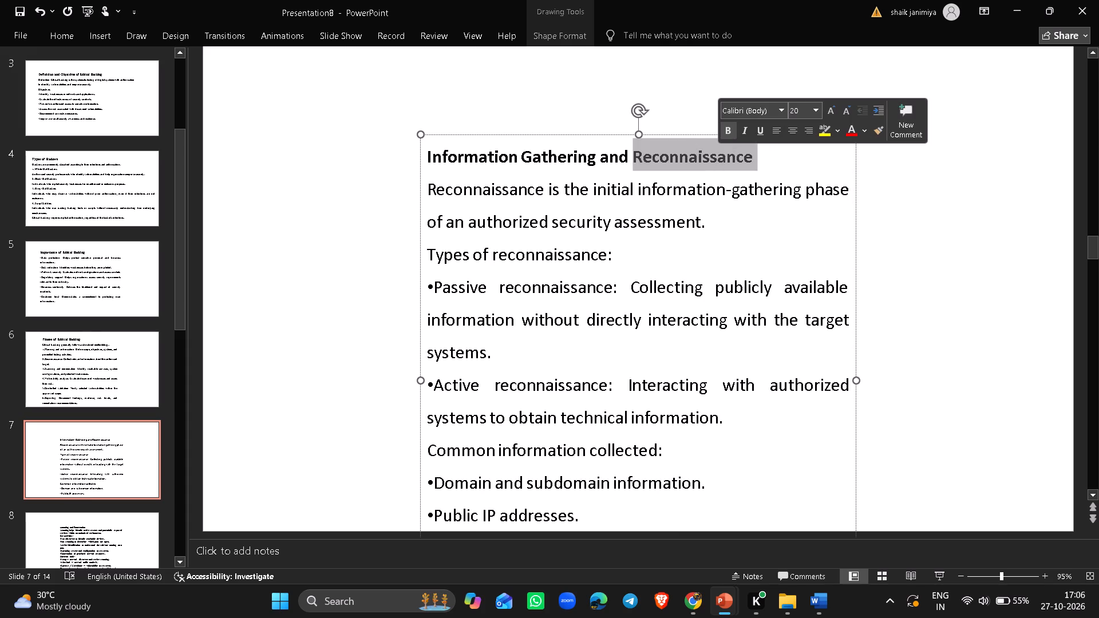
{"action": "left_click", "coordinate": [780, 154]}
{"action": "left_click_drag", "start_coordinate": [780, 154], "coordinate": [408, 140]}
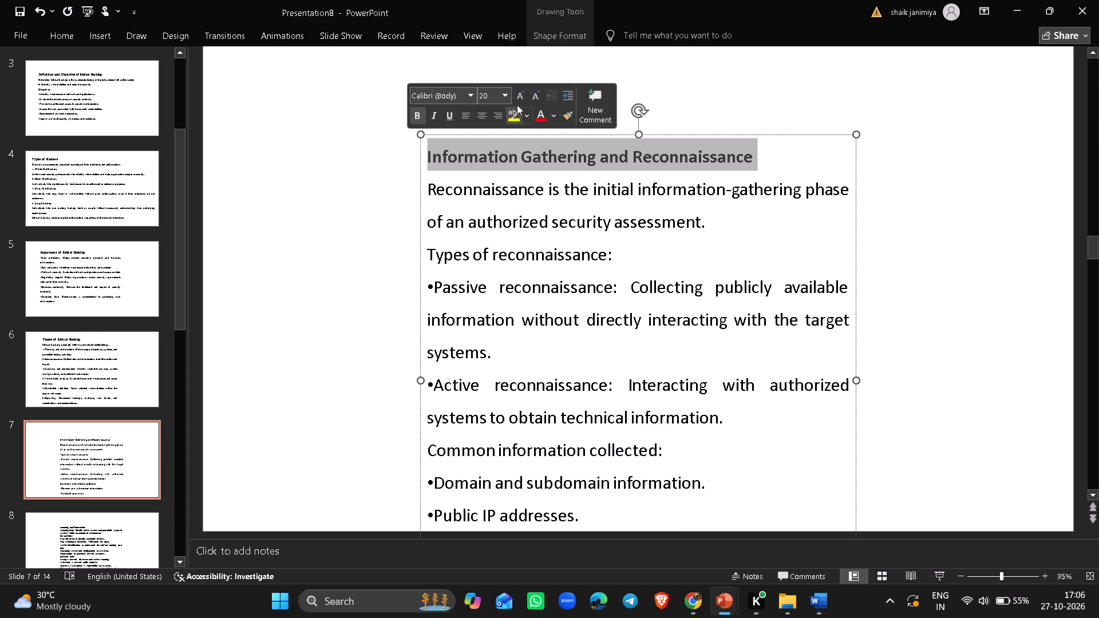
{"action": "left_click", "coordinate": [520, 98]}
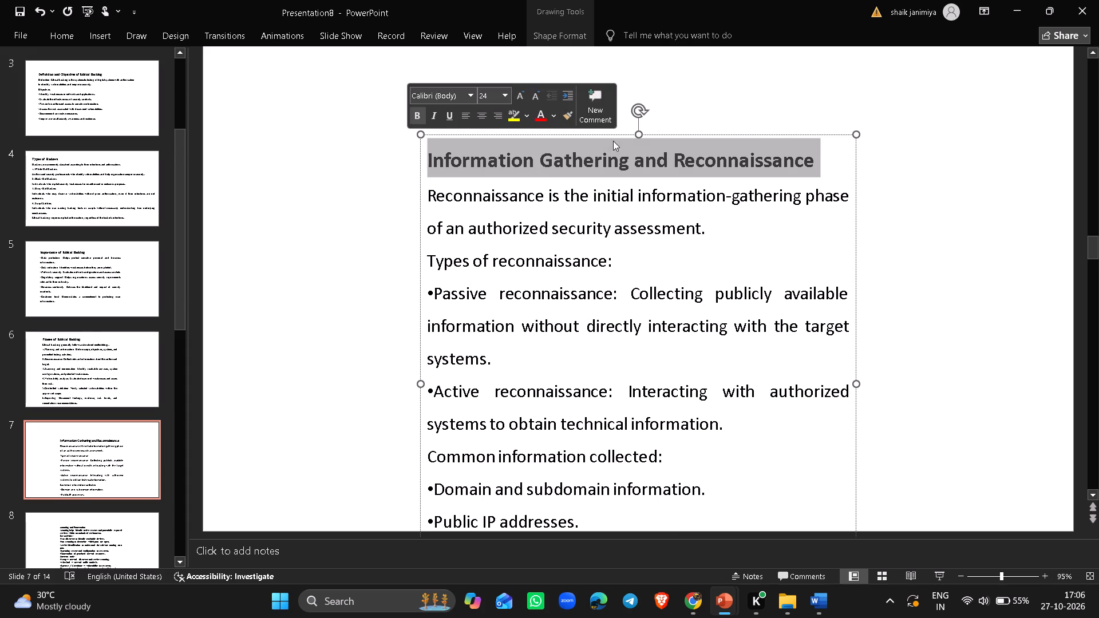
Move slide 7's text box up and to the left, and widen it to reach about 90% across the slide.
{"action": "left_click_drag", "start_coordinate": [614, 134], "coordinate": [467, 79]}
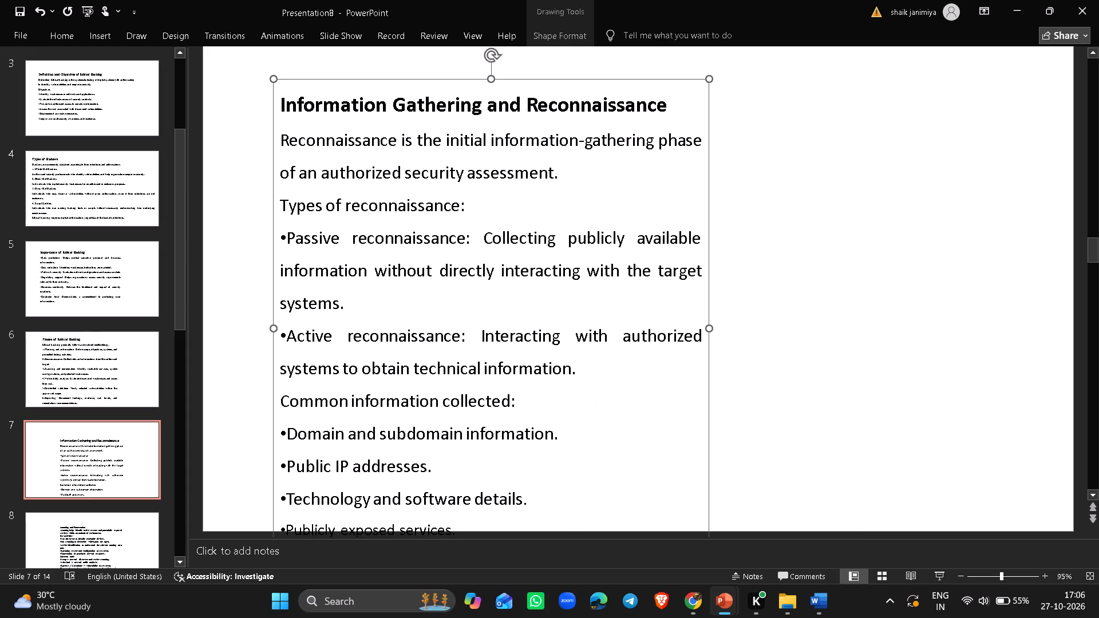
{"action": "left_click_drag", "start_coordinate": [710, 326], "coordinate": [948, 326]}
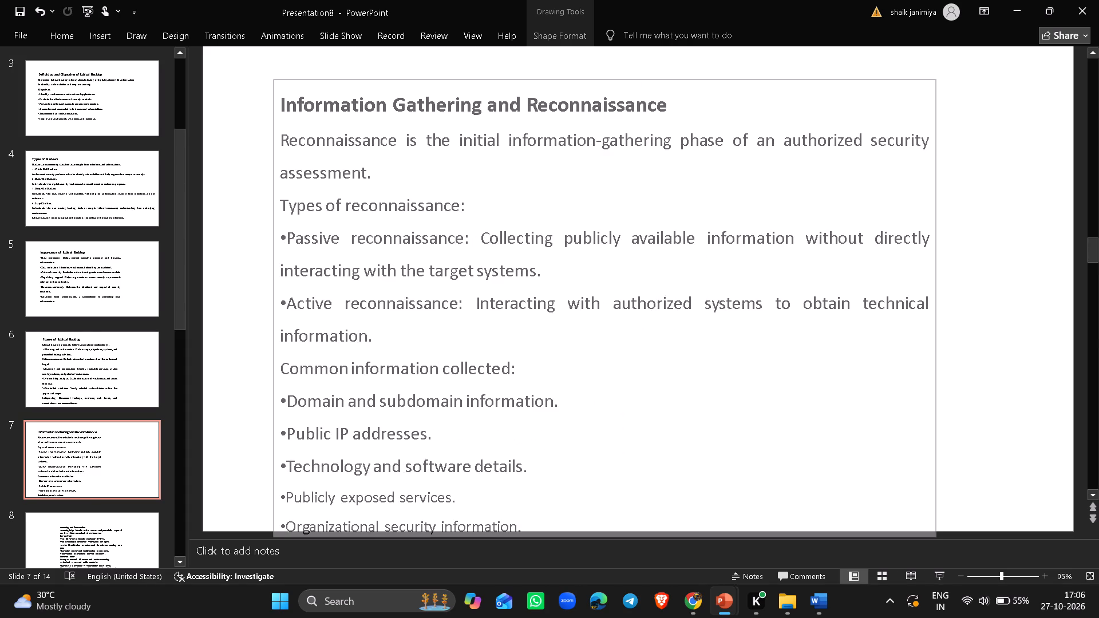
{"action": "left_click_drag", "start_coordinate": [948, 326], "coordinate": [990, 329]}
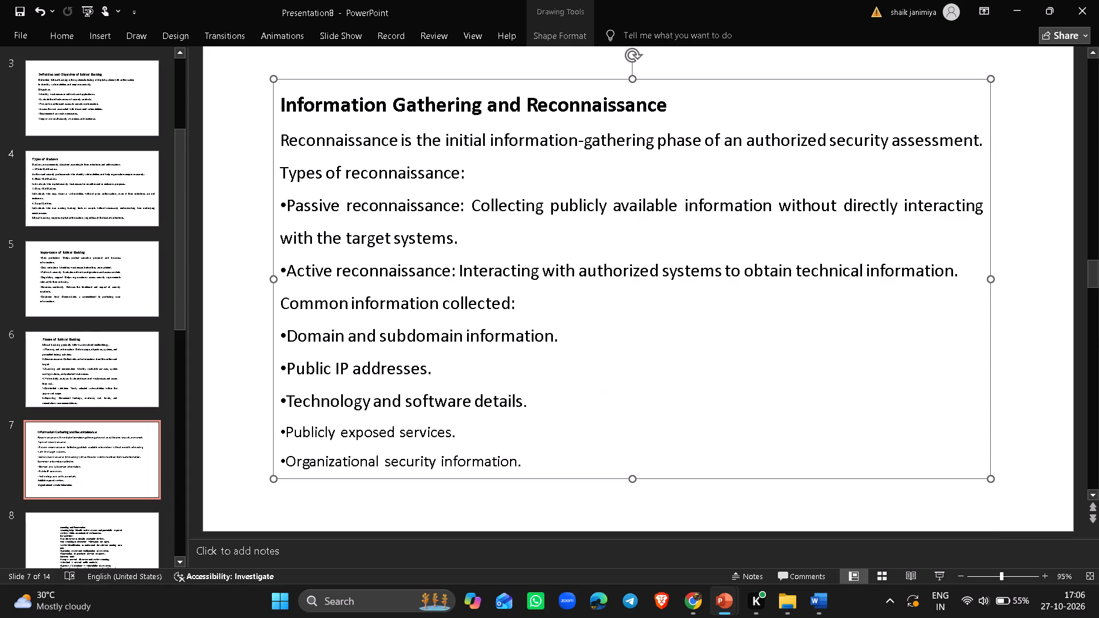
Set all the Scanning and Enumeration text on slide 8 to 20 pt, and its heading to 24 pt.
{"action": "left_click", "coordinate": [110, 546]}
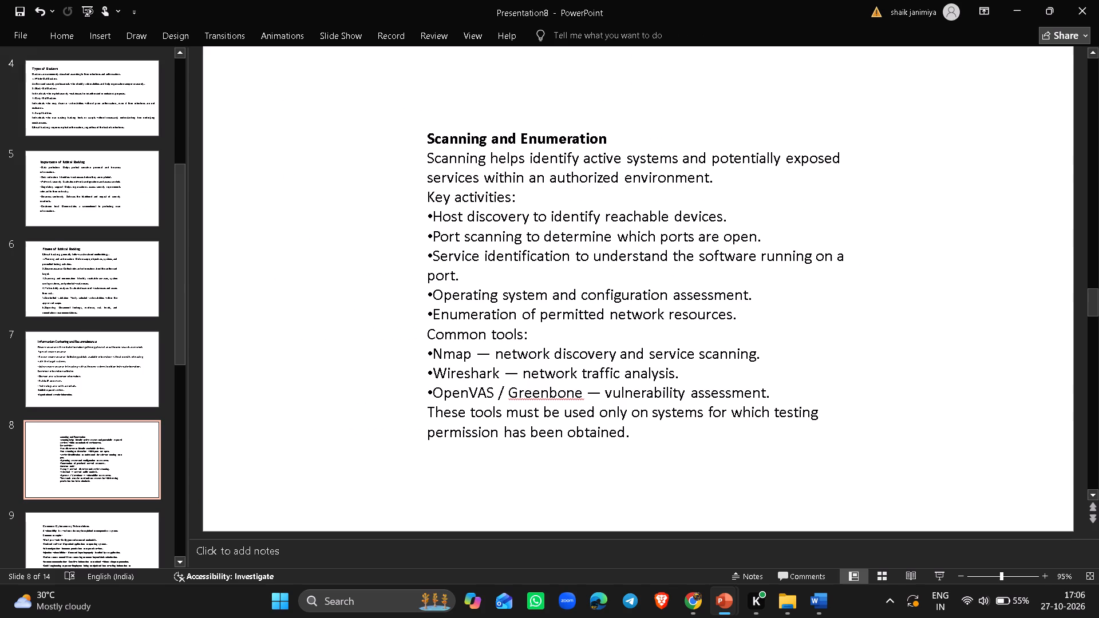
{"action": "left_click", "coordinate": [560, 351]}
{"action": "key", "text": "ctrl+a"}
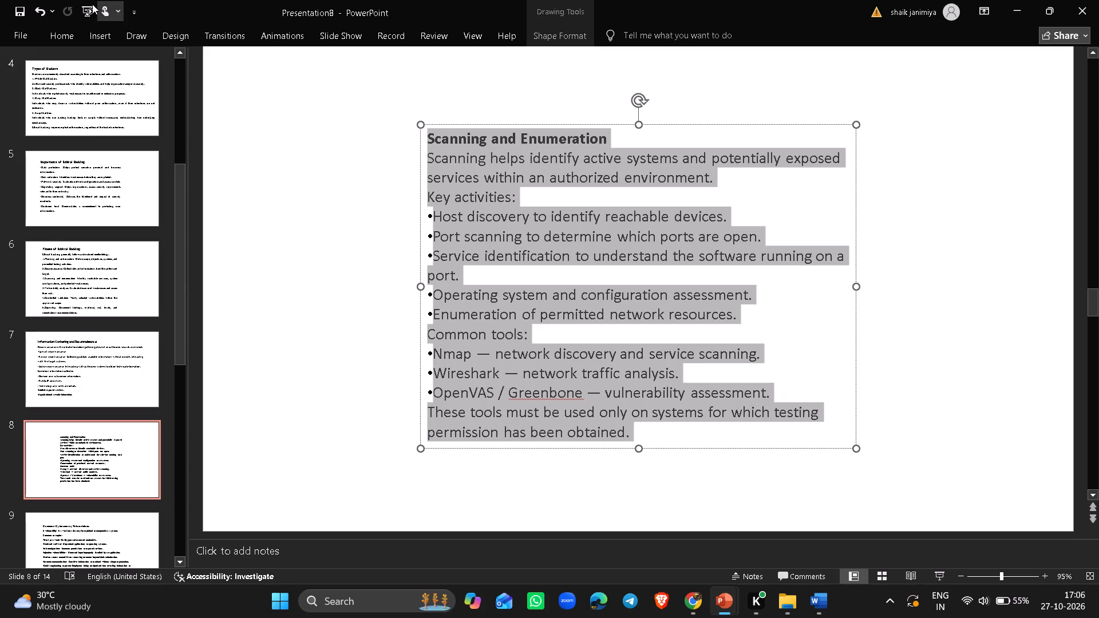
{"action": "right_click", "coordinate": [450, 179]}
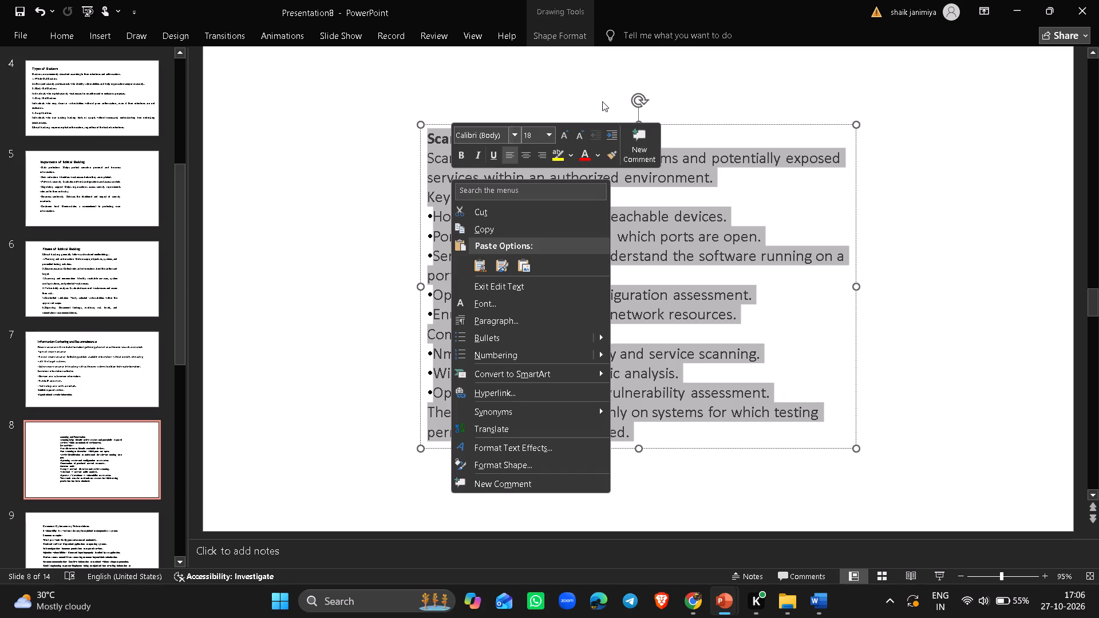
{"action": "left_click", "coordinate": [562, 133]}
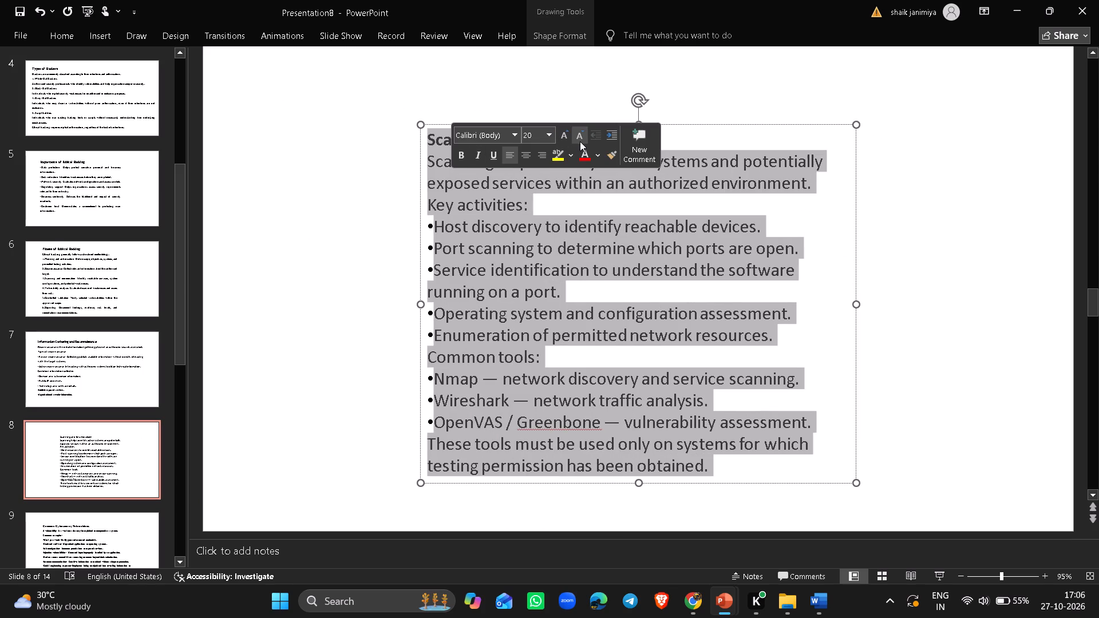
{"action": "left_click", "coordinate": [489, 191]}
{"action": "left_click_drag", "start_coordinate": [651, 141], "coordinate": [354, 156]}
{"action": "left_click", "coordinate": [465, 111]}
{"action": "left_click", "coordinate": [465, 111]}
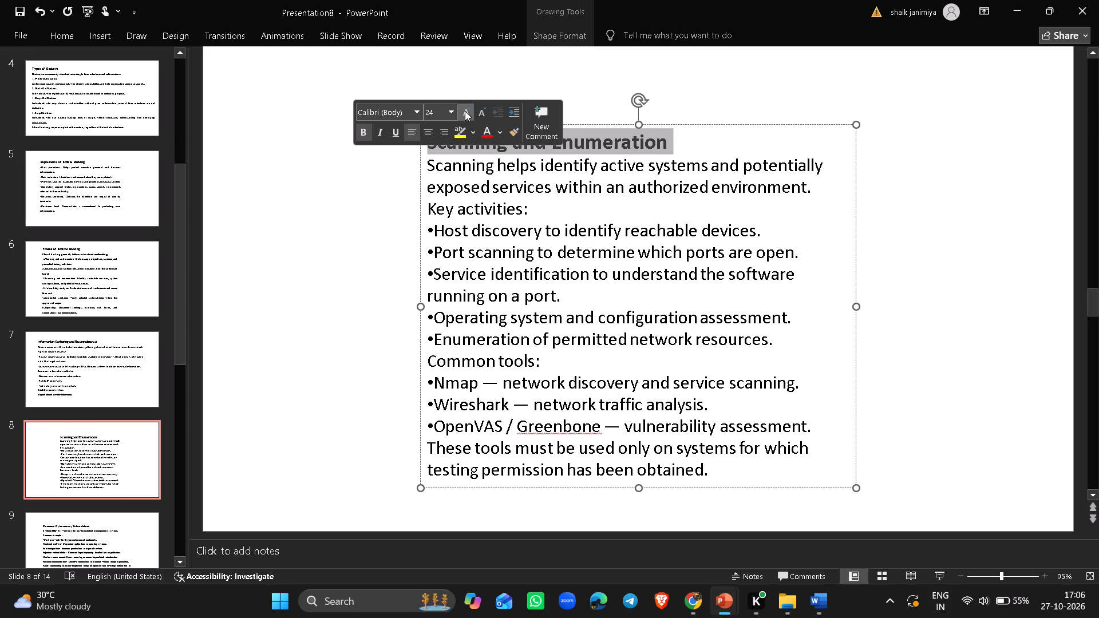
{"action": "left_click", "coordinate": [484, 111]}
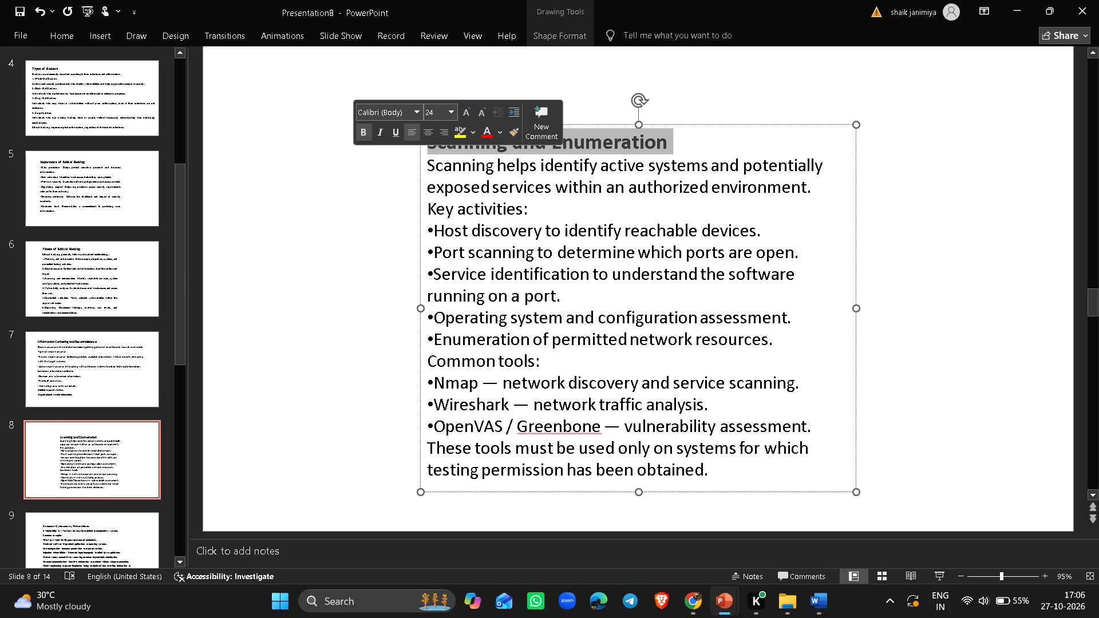
Change all the Scanning and Enumeration text on slide 8 to Times New Roman.
{"action": "left_click", "coordinate": [529, 284]}
{"action": "key", "text": "ctrl+a"}
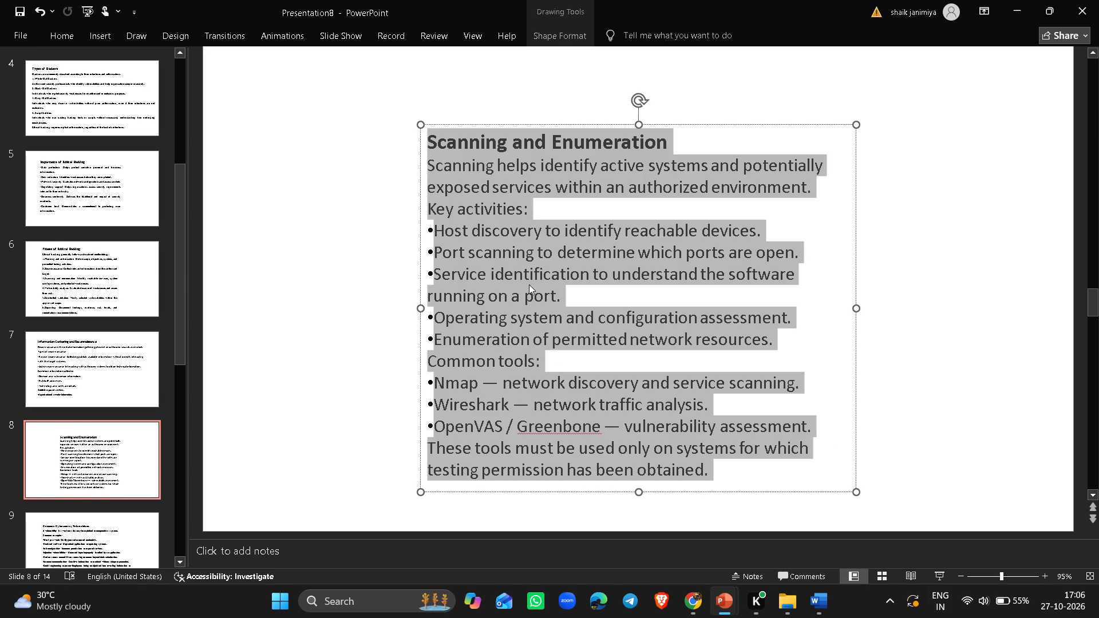
{"action": "right_click", "coordinate": [472, 233]}
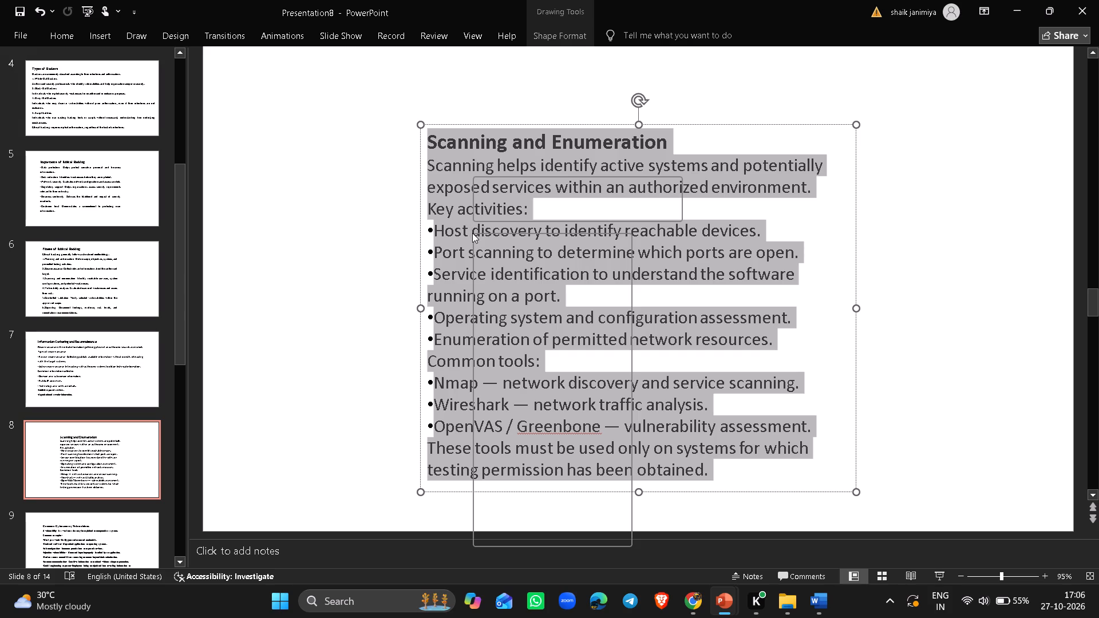
{"action": "left_click", "coordinate": [537, 185]}
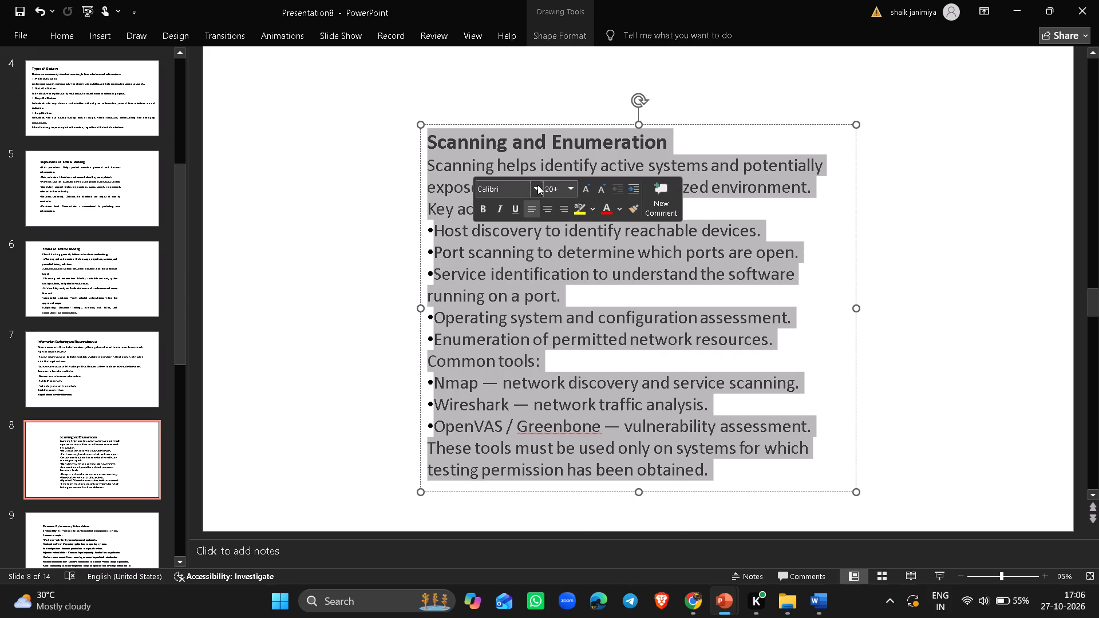
{"action": "left_click", "coordinate": [539, 281]}
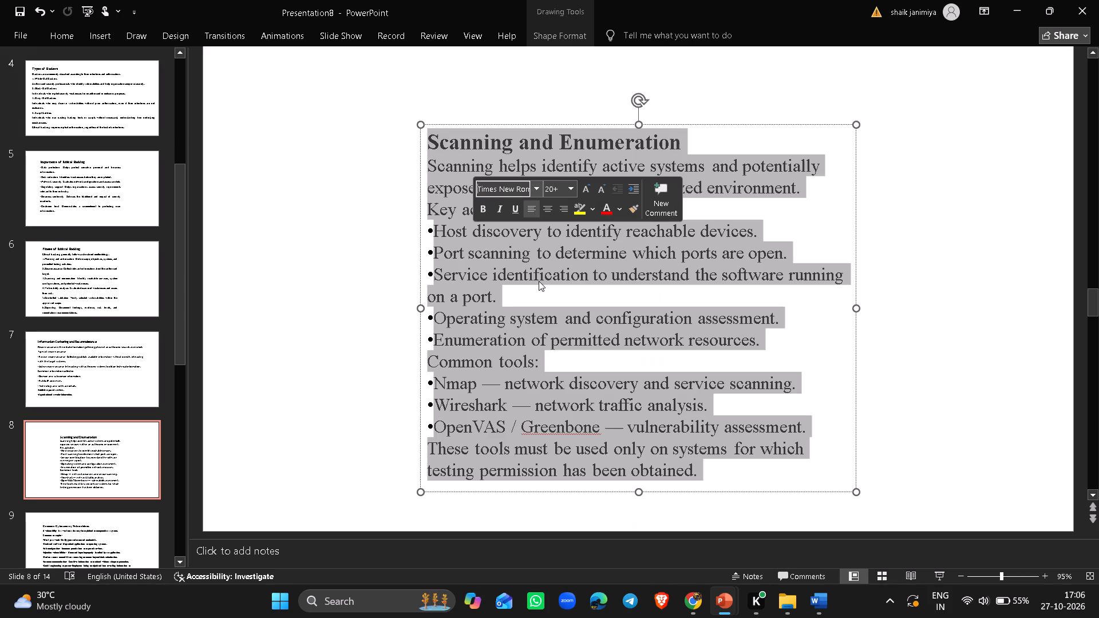
{"action": "right_click", "coordinate": [496, 276]}
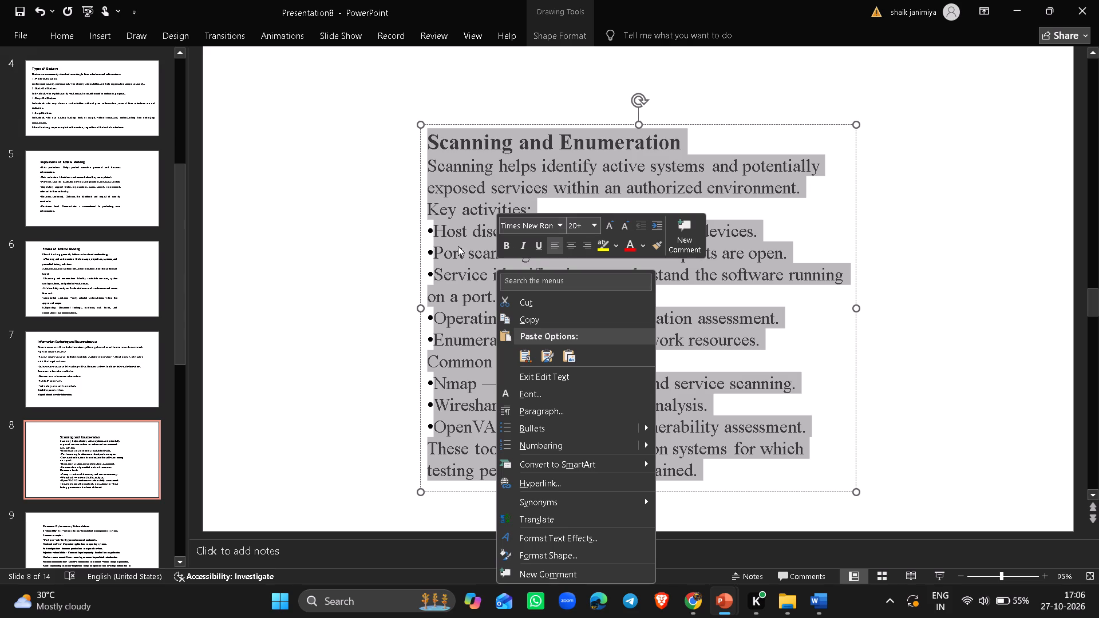
{"action": "left_click", "coordinate": [64, 33]}
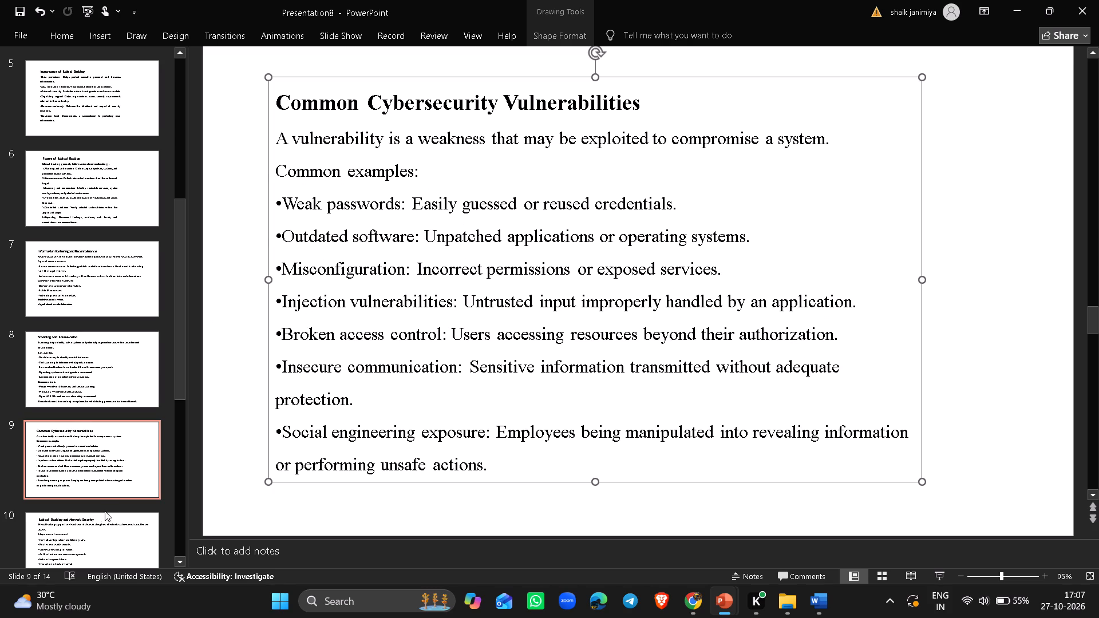
Set all the text below the Ethical Hacking in Web Applications heading on slide 11 to 20 pt.
{"action": "left_click", "coordinate": [105, 529]}
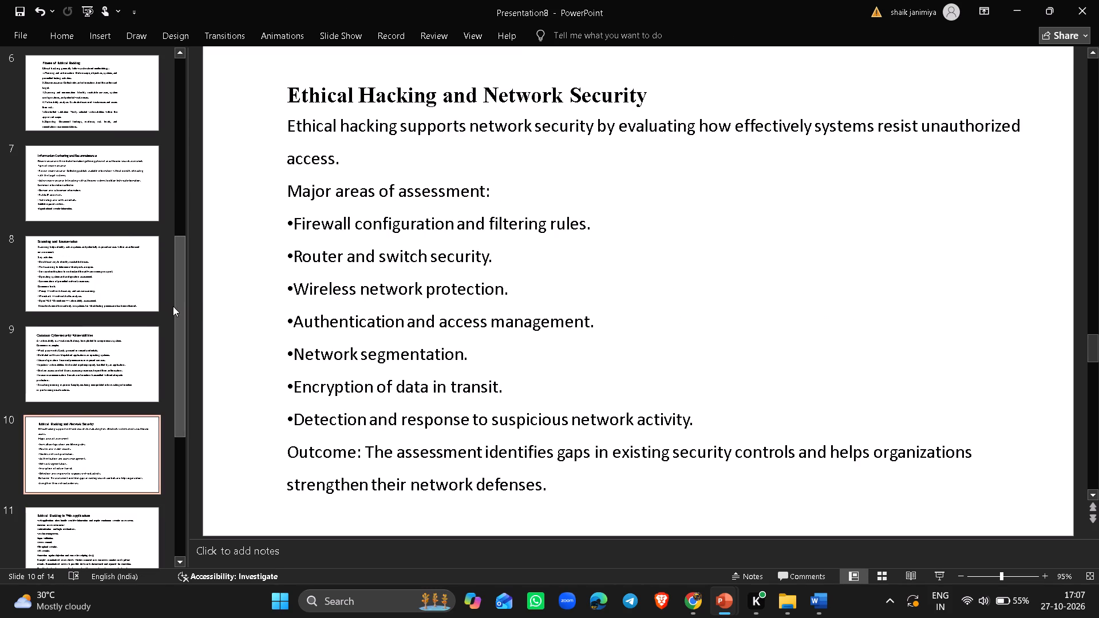
{"action": "left_click", "coordinate": [110, 529]}
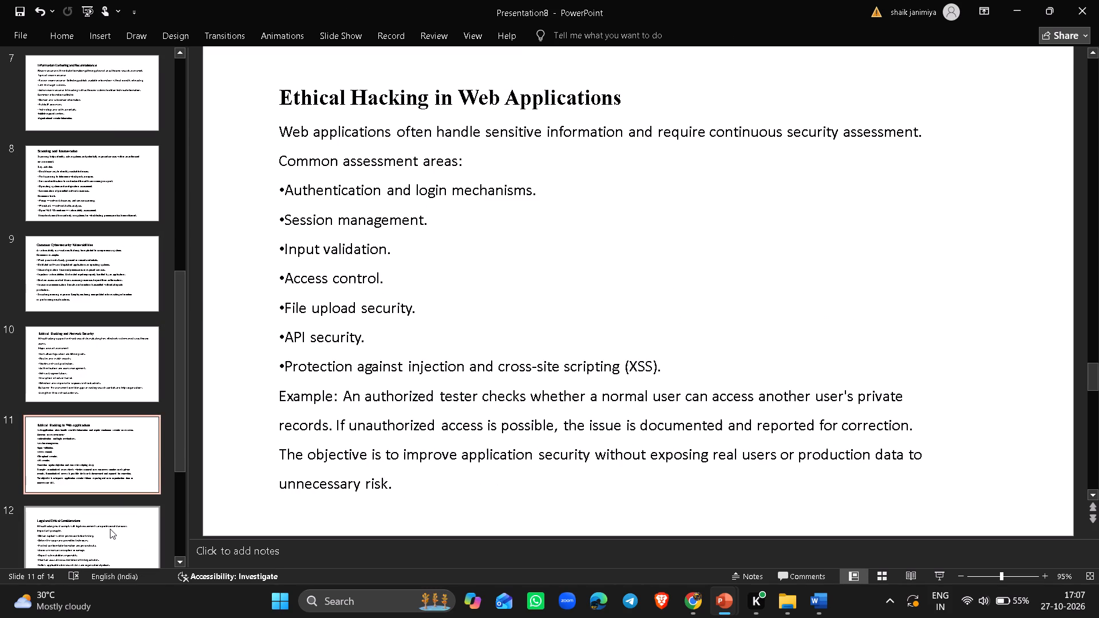
{"action": "left_click_drag", "start_coordinate": [425, 479], "coordinate": [299, 226]}
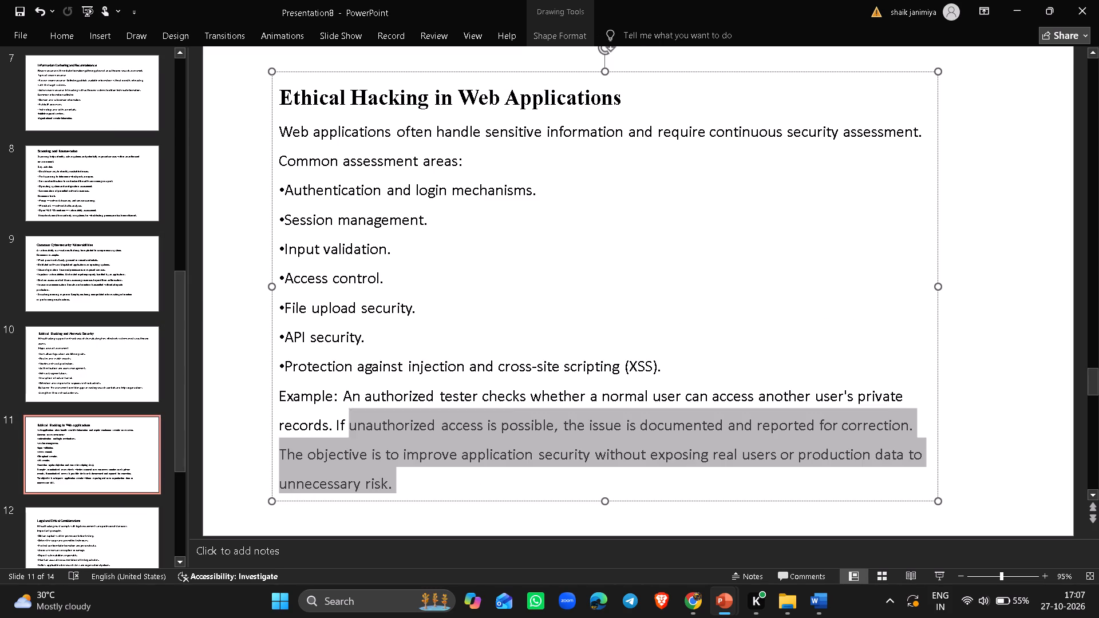
{"action": "left_click_drag", "start_coordinate": [299, 226], "coordinate": [272, 139]}
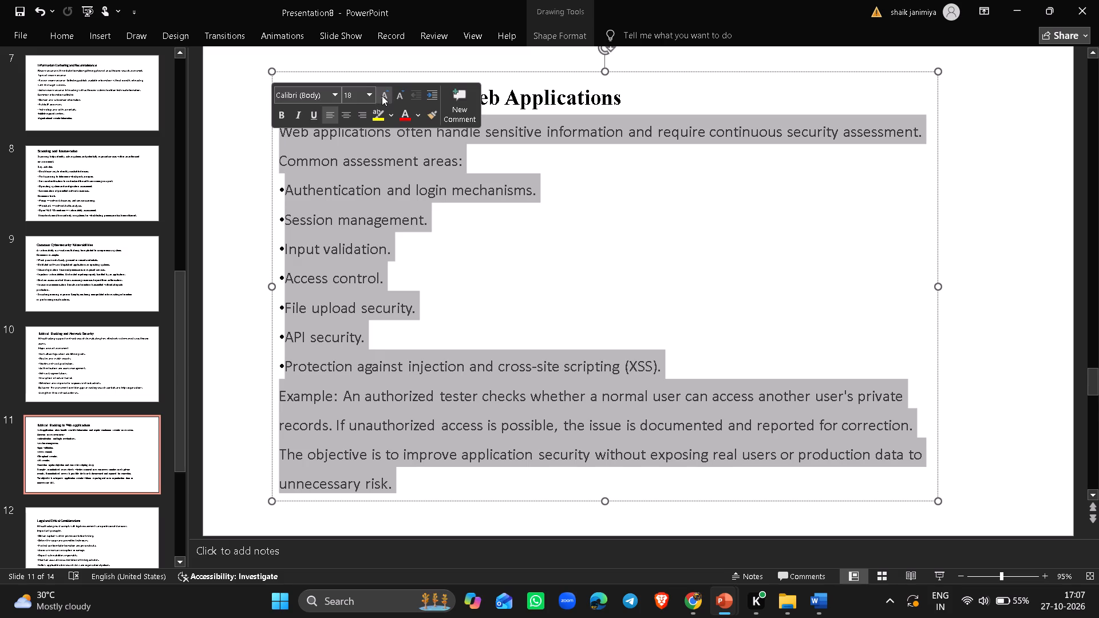
{"action": "left_click", "coordinate": [382, 96]}
{"action": "left_click_drag", "start_coordinate": [655, 102], "coordinate": [280, 81]}
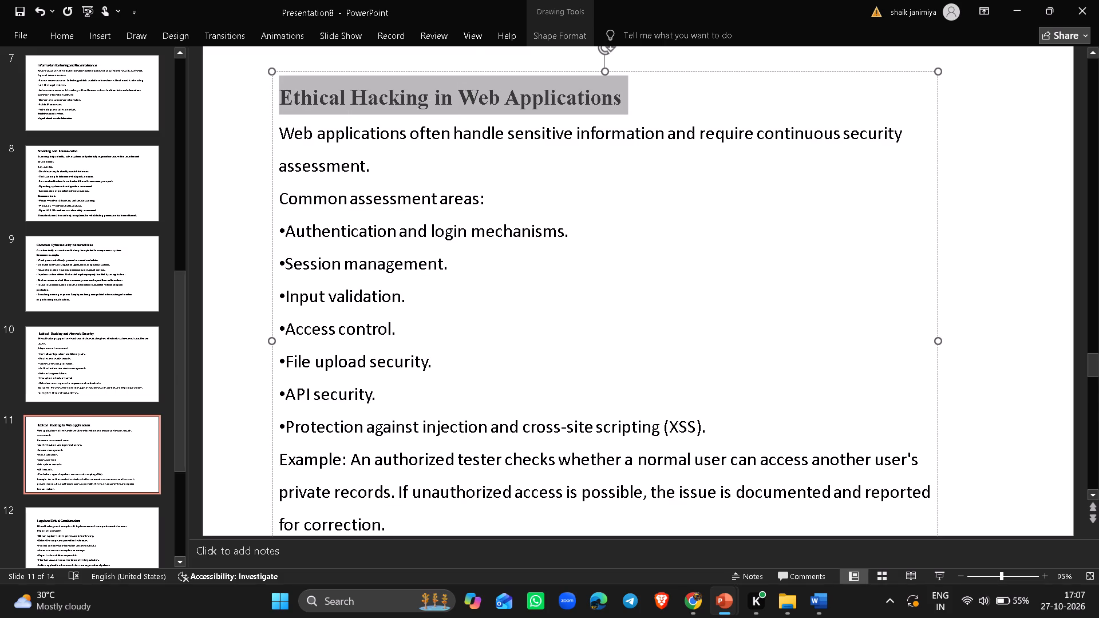
{"action": "left_click_drag", "start_coordinate": [280, 81], "coordinate": [268, 83]}
{"action": "left_click", "coordinate": [423, 282]}
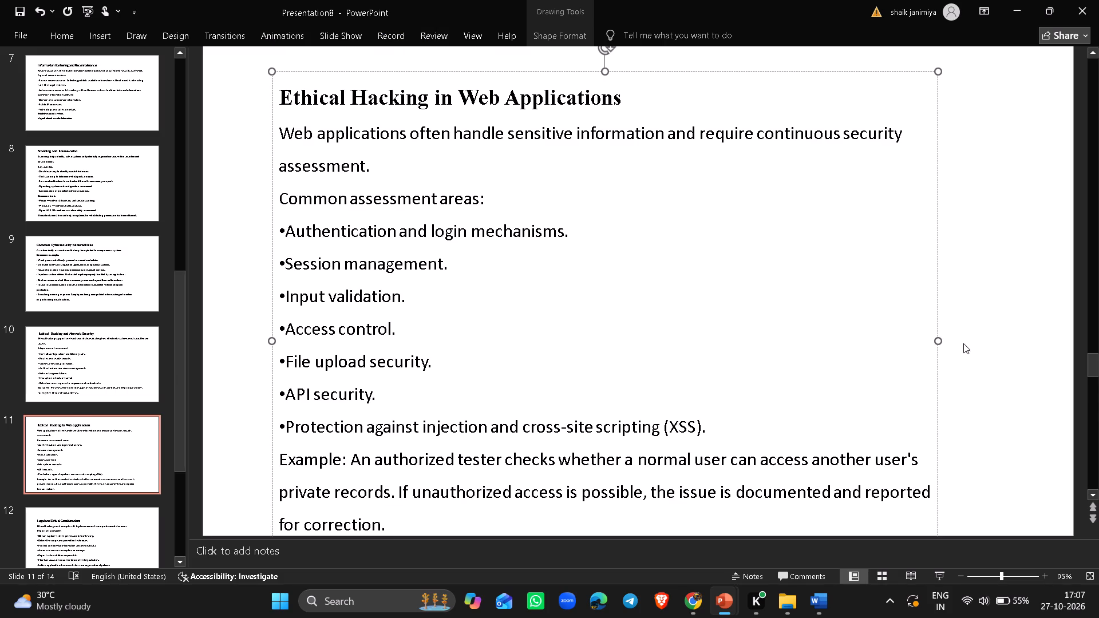
Widen slide 11's text box until it reaches almost to the slide's right edge.
{"action": "left_click_drag", "start_coordinate": [938, 337], "coordinate": [1062, 347]}
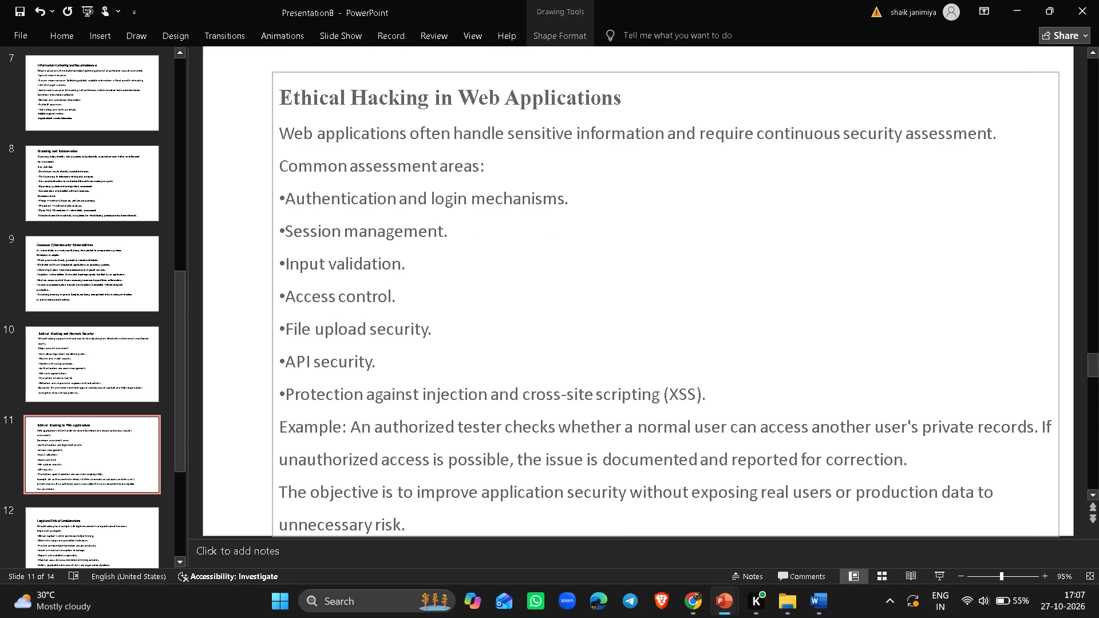
{"action": "left_click_drag", "start_coordinate": [1062, 347], "coordinate": [1066, 354]}
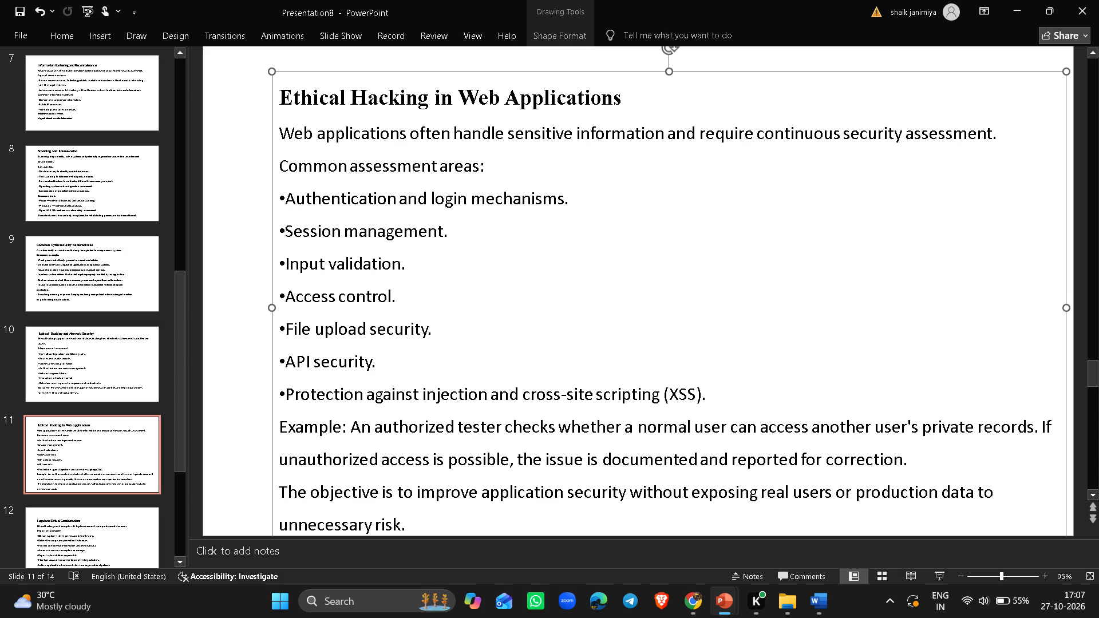
Delete the closing paragraph on slide 11 that starts with "The objective is to improve application security".
{"action": "left_click_drag", "start_coordinate": [425, 520], "coordinate": [282, 481]}
{"action": "key", "text": "BackSpace"}
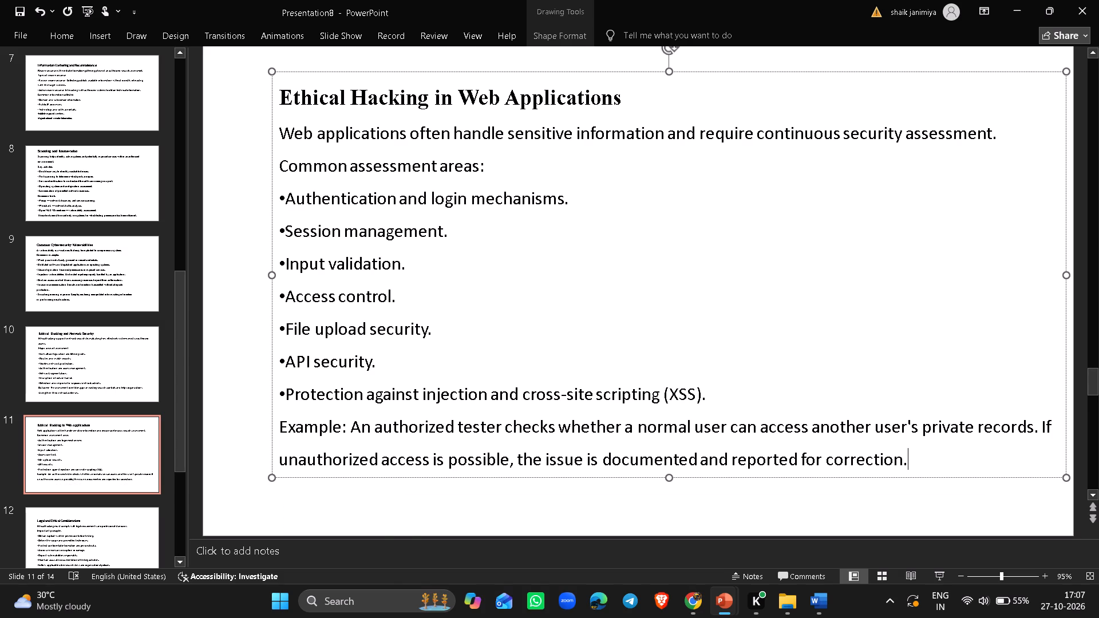
Move slide 11's text box slightly to the left and a touch down.
{"action": "left_click_drag", "start_coordinate": [614, 71], "coordinate": [599, 74]}
Check the text formatting on slides 12 and 13, Legal and Ethical Considerations and Challenges and Future Scope.
{"action": "left_click", "coordinate": [109, 524]}
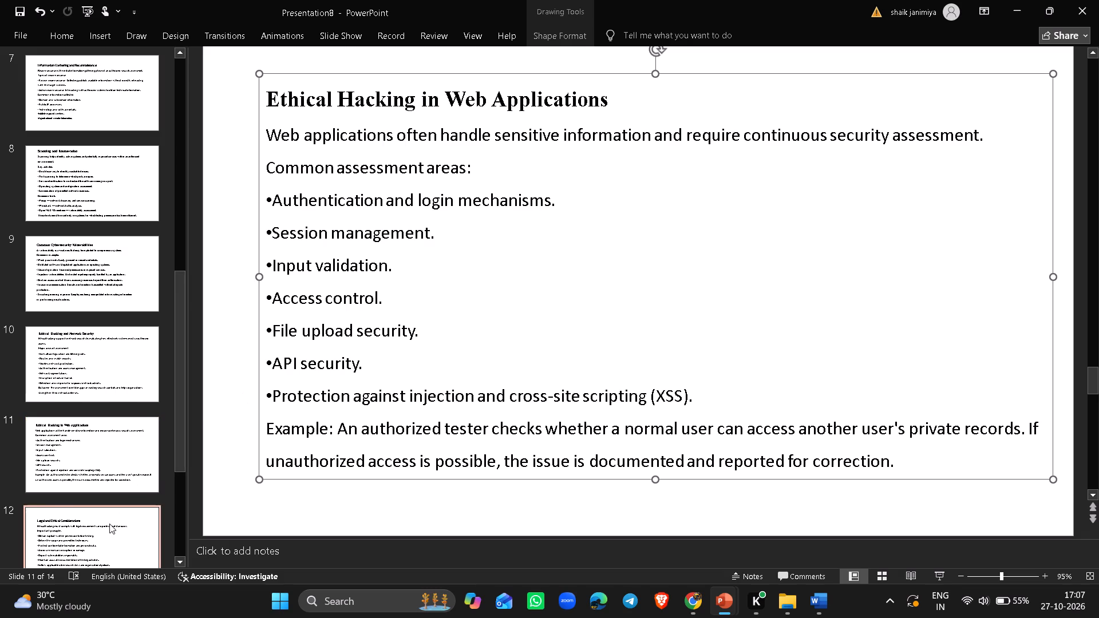
{"action": "left_click_drag", "start_coordinate": [448, 367], "coordinate": [396, 355]}
{"action": "left_click", "coordinate": [396, 355]}
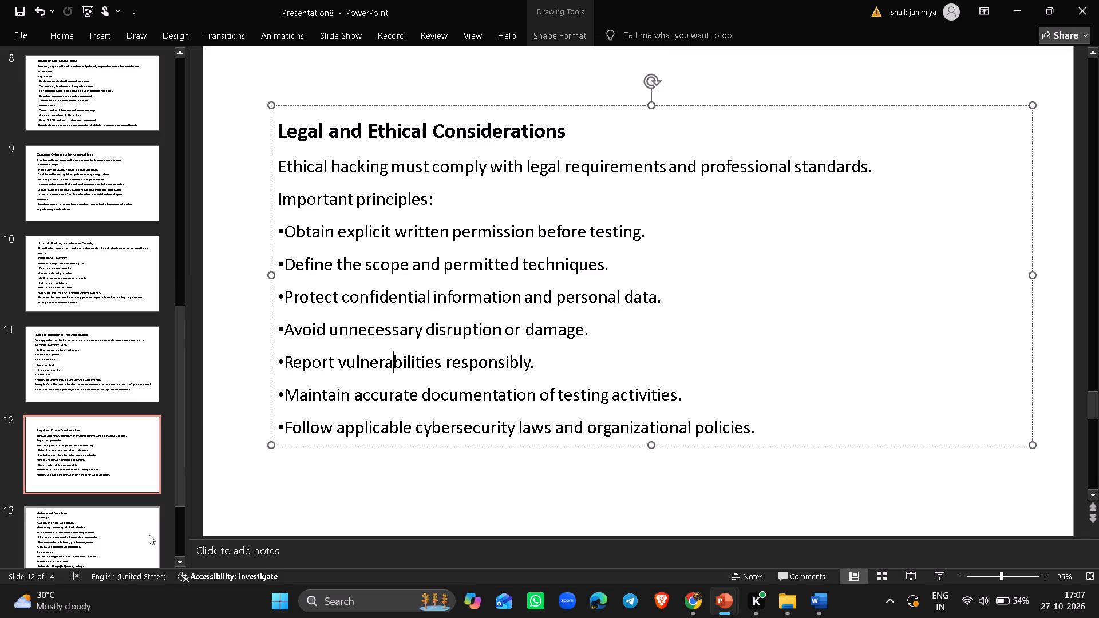
{"action": "left_click", "coordinate": [117, 552]}
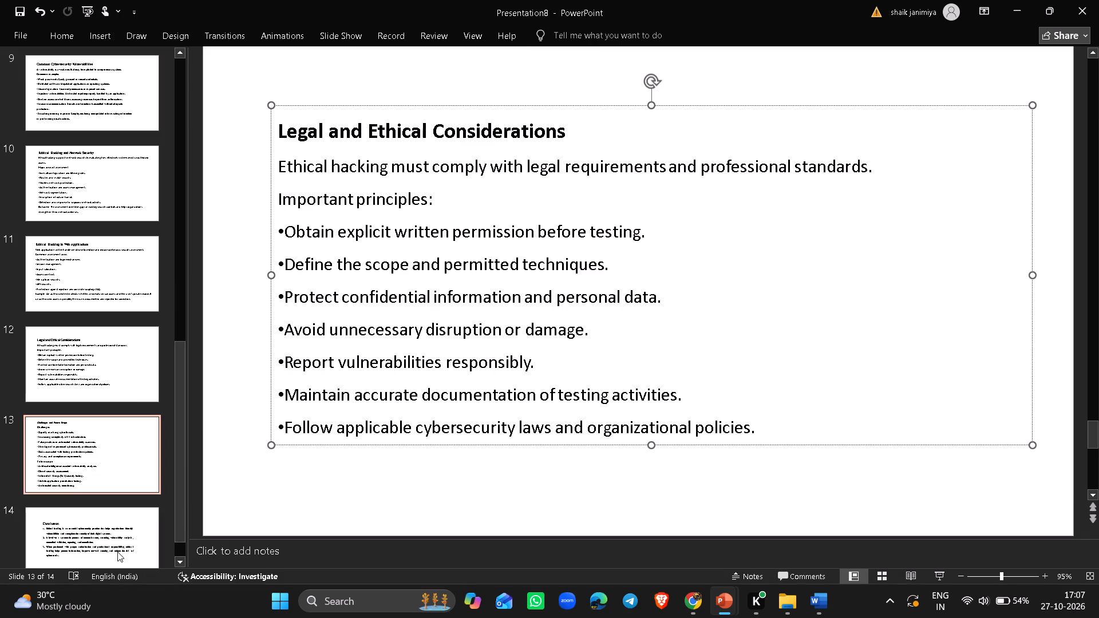
{"action": "left_click_drag", "start_coordinate": [522, 504], "coordinate": [420, 501]}
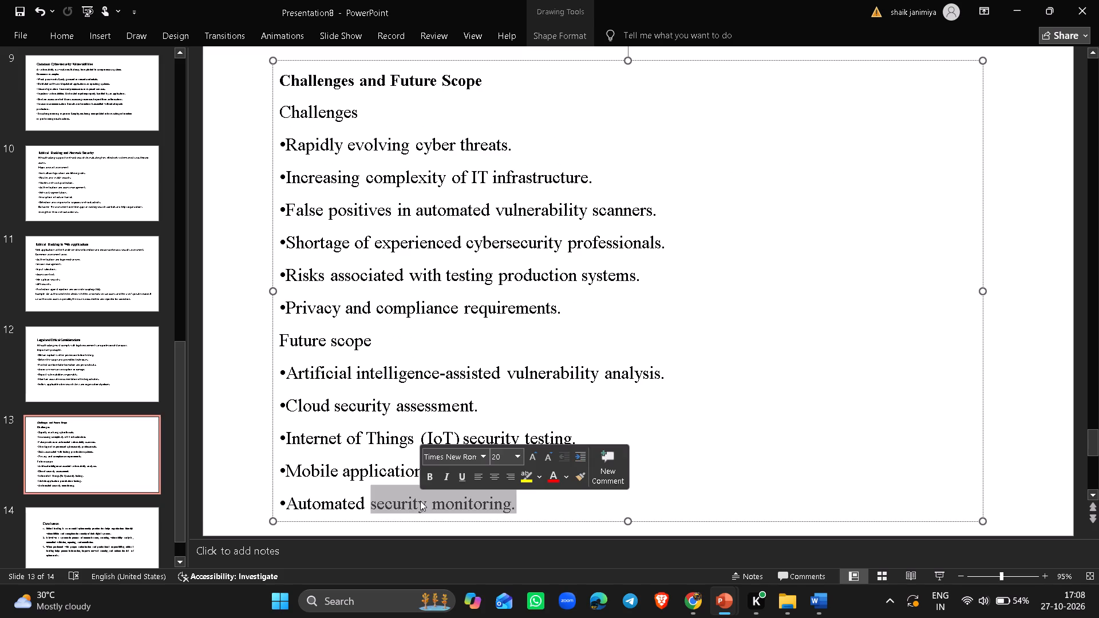
Set the three numbered points below the Conclusion heading on slide 14 to 20 pt Times New Roman.
{"action": "left_click", "coordinate": [97, 524]}
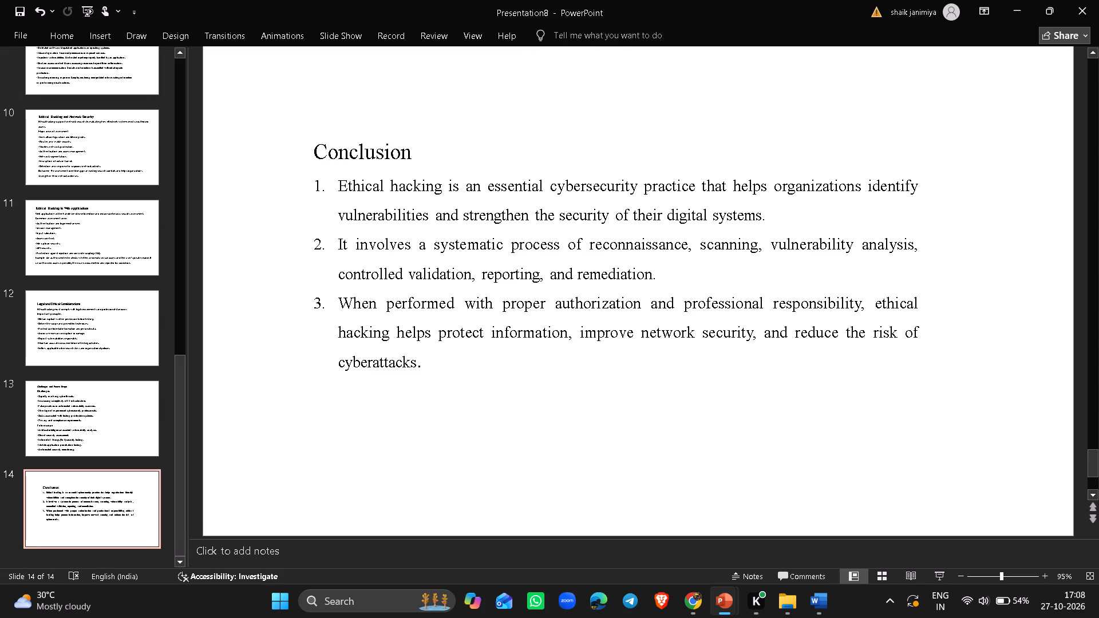
{"action": "left_click", "coordinate": [433, 373]}
{"action": "left_click_drag", "start_coordinate": [424, 359], "coordinate": [311, 188]}
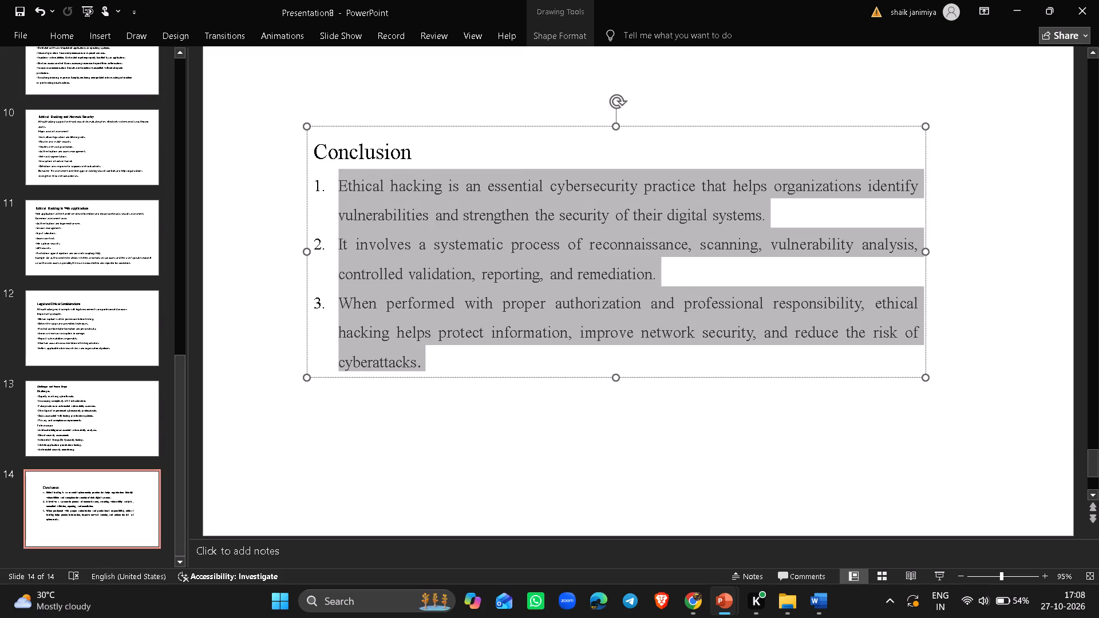
{"action": "left_click_drag", "start_coordinate": [311, 188], "coordinate": [311, 187]}
{"action": "left_click", "coordinate": [426, 140]}
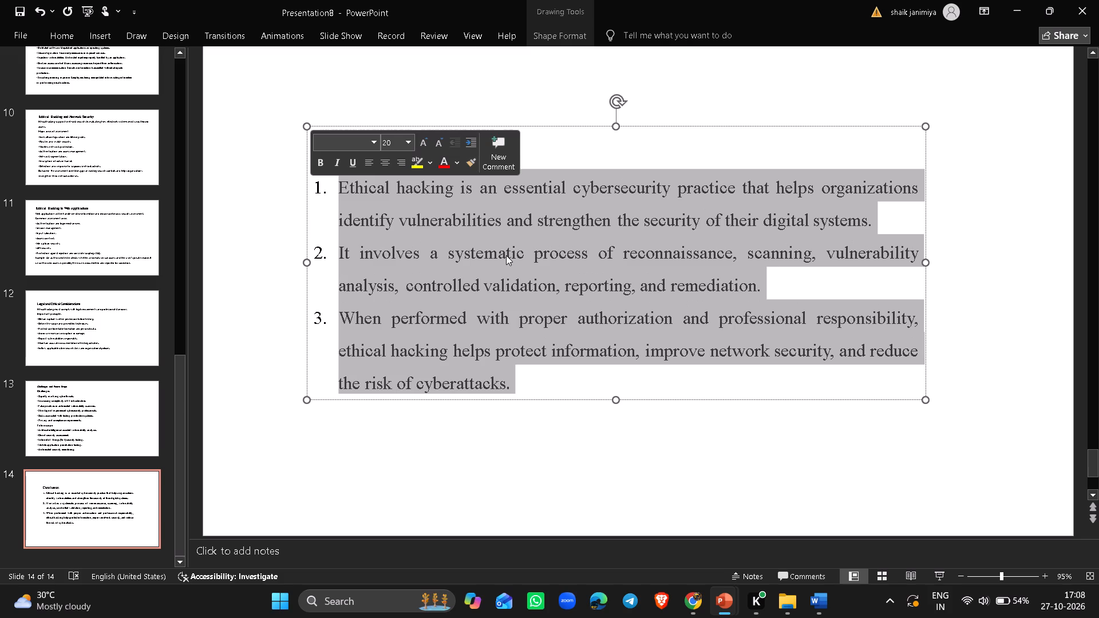
{"action": "left_click", "coordinate": [375, 139]}
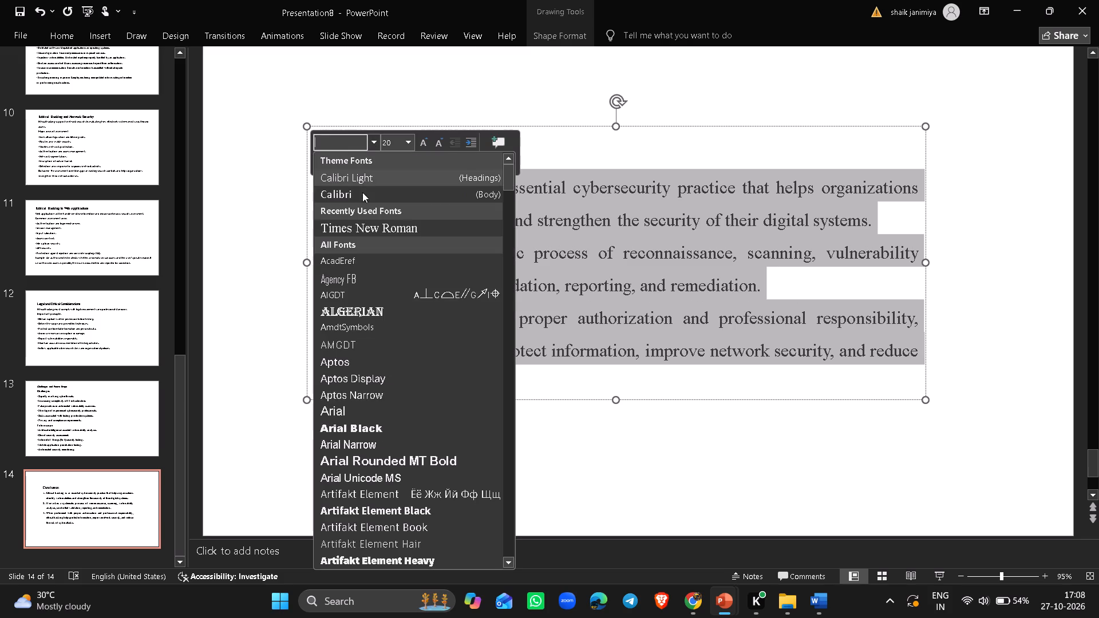
{"action": "left_click", "coordinate": [359, 227]}
{"action": "left_click", "coordinate": [559, 152]}
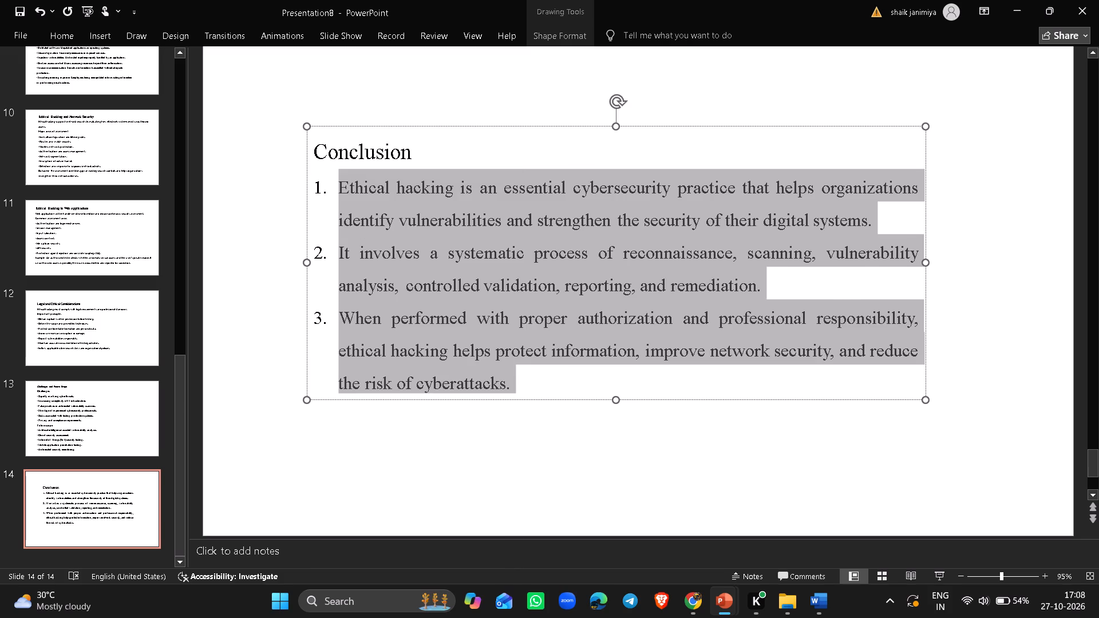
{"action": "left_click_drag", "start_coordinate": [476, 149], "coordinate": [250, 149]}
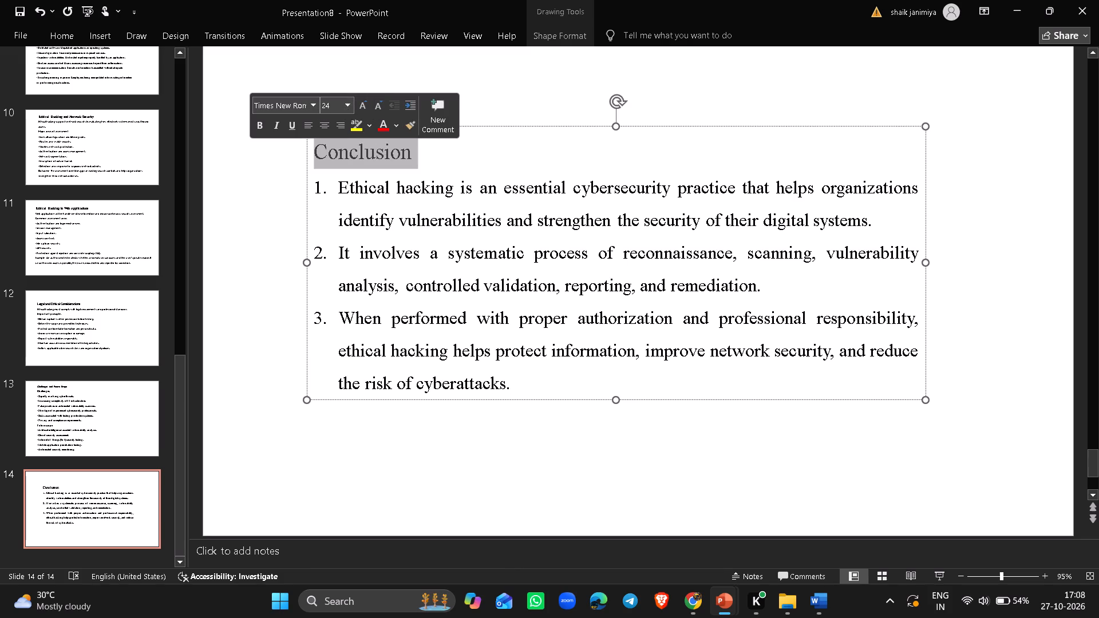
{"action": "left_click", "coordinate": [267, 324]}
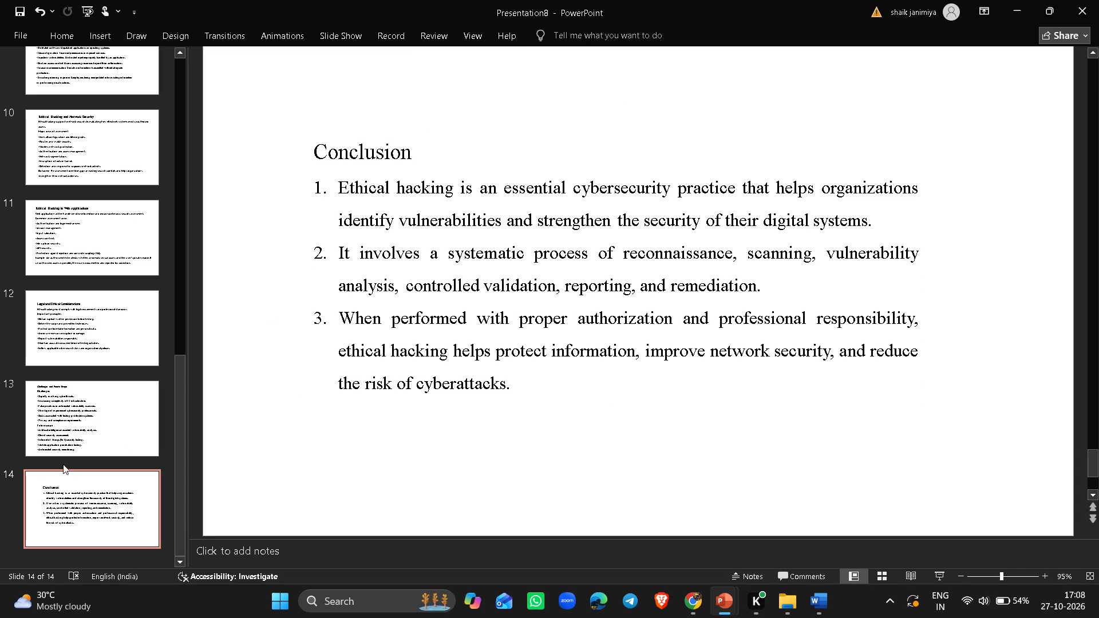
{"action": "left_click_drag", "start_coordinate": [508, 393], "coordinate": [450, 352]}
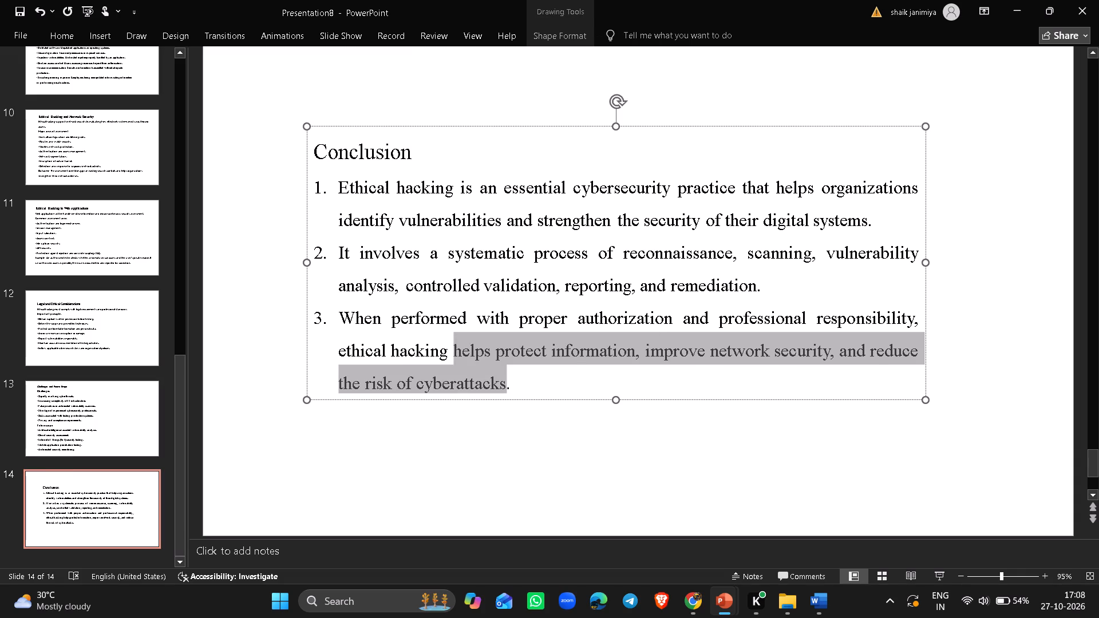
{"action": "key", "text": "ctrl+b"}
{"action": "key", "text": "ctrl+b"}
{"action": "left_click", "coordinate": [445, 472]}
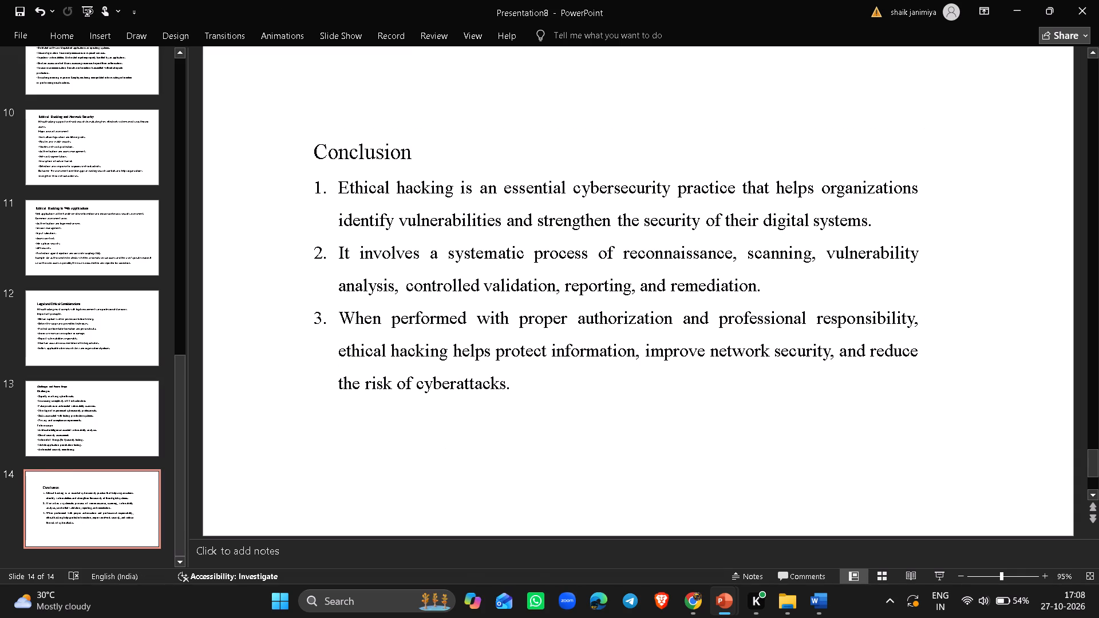
Make the Conclusion heading on slide 14 bold.
{"action": "left_click_drag", "start_coordinate": [449, 156], "coordinate": [260, 141]}
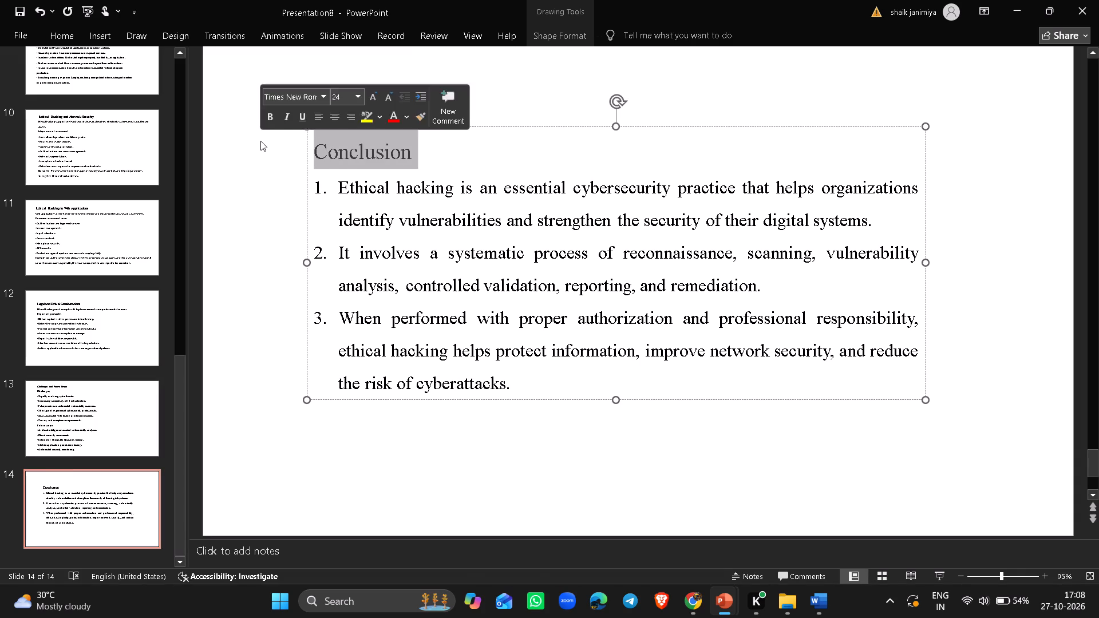
{"action": "key", "text": "ctrl+b"}
{"action": "left_click", "coordinate": [280, 164]}
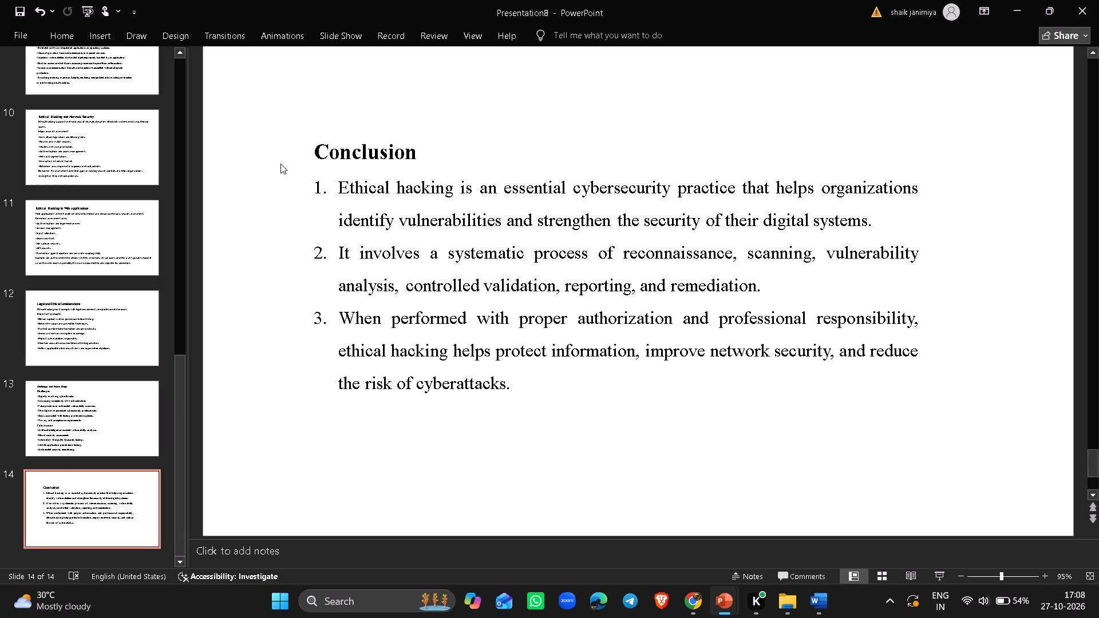
Review the formatted slides in reverse order, from Challenges and Future Scope back to the title slide.
{"action": "left_click", "coordinate": [58, 471]}
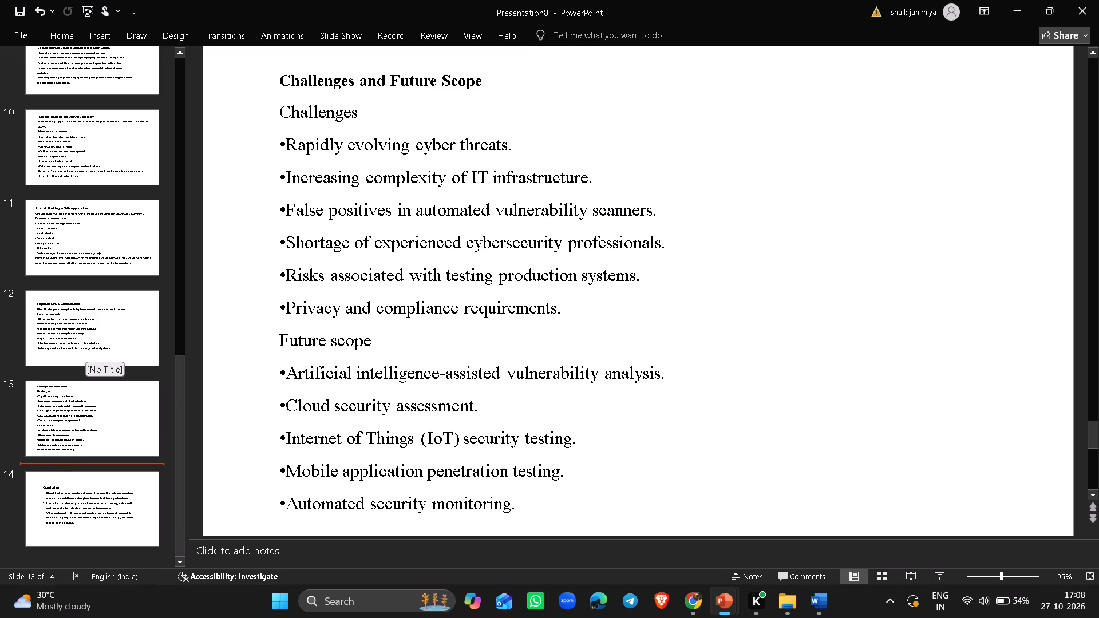
{"action": "left_click", "coordinate": [123, 254]}
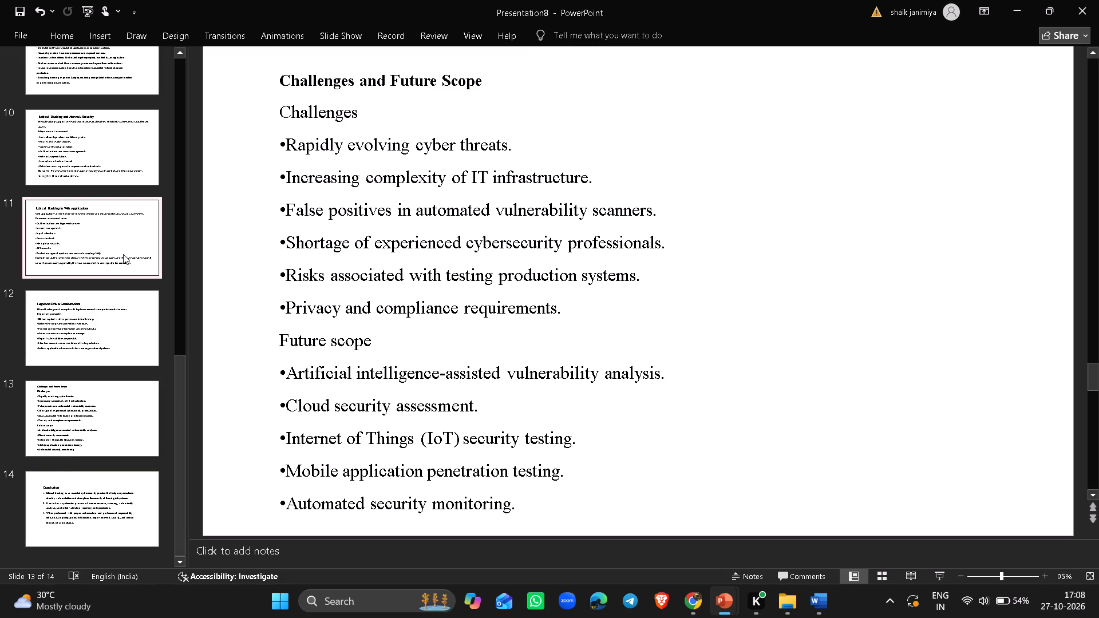
{"action": "key", "text": "Down"}
{"action": "key", "text": "Up"}
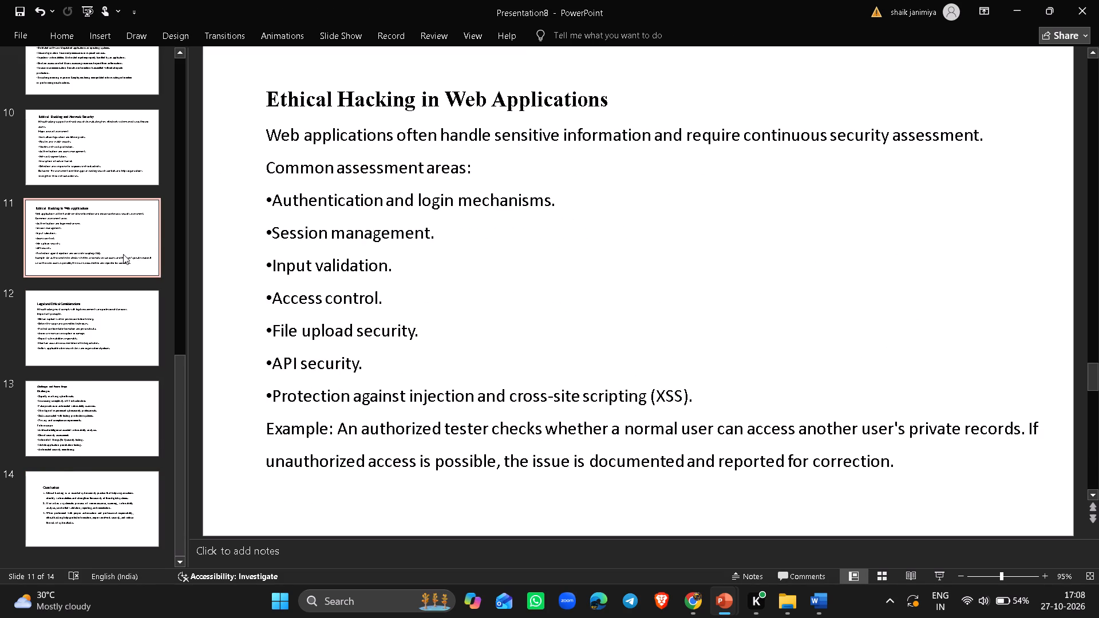
{"action": "key", "text": "Up"}
{"action": "key", "text": "Up"}
{"action": "key", "text": "Up"}
{"action": "key", "text": "Up"}
{"action": "key", "text": "Up"}
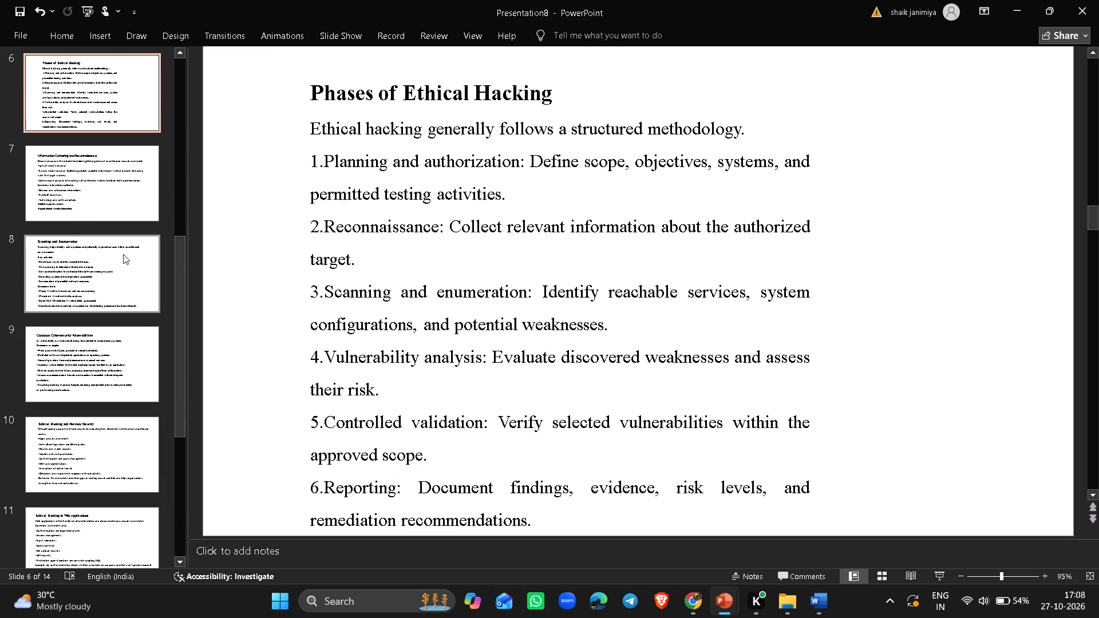
{"action": "key", "text": "Up"}
{"action": "key", "text": "Up"}
{"action": "key", "text": "Up"}
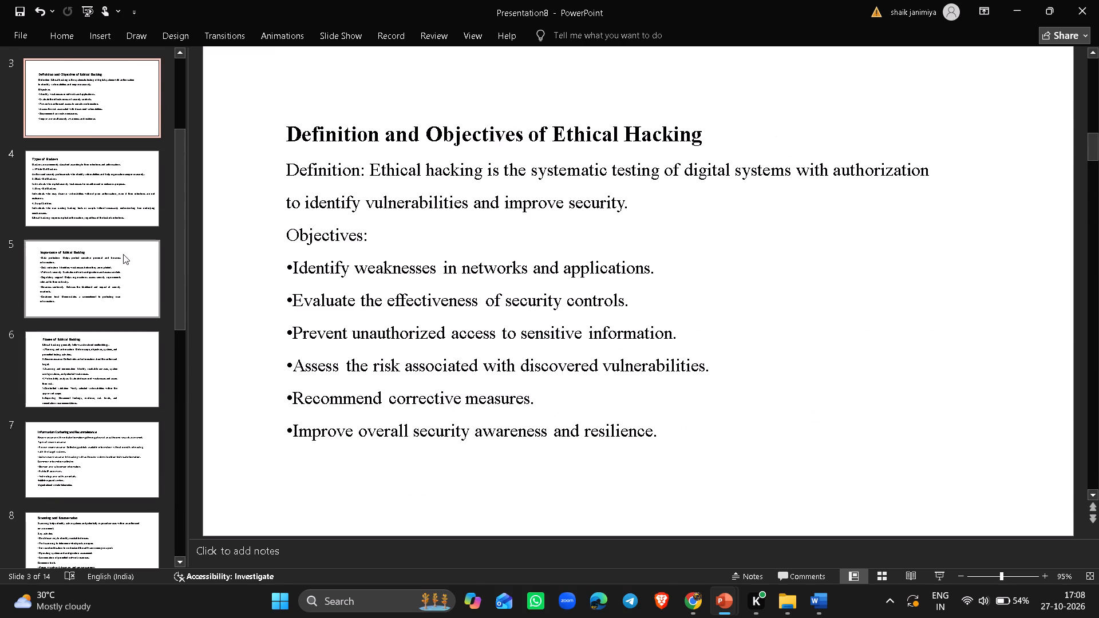
{"action": "key", "text": "Up"}
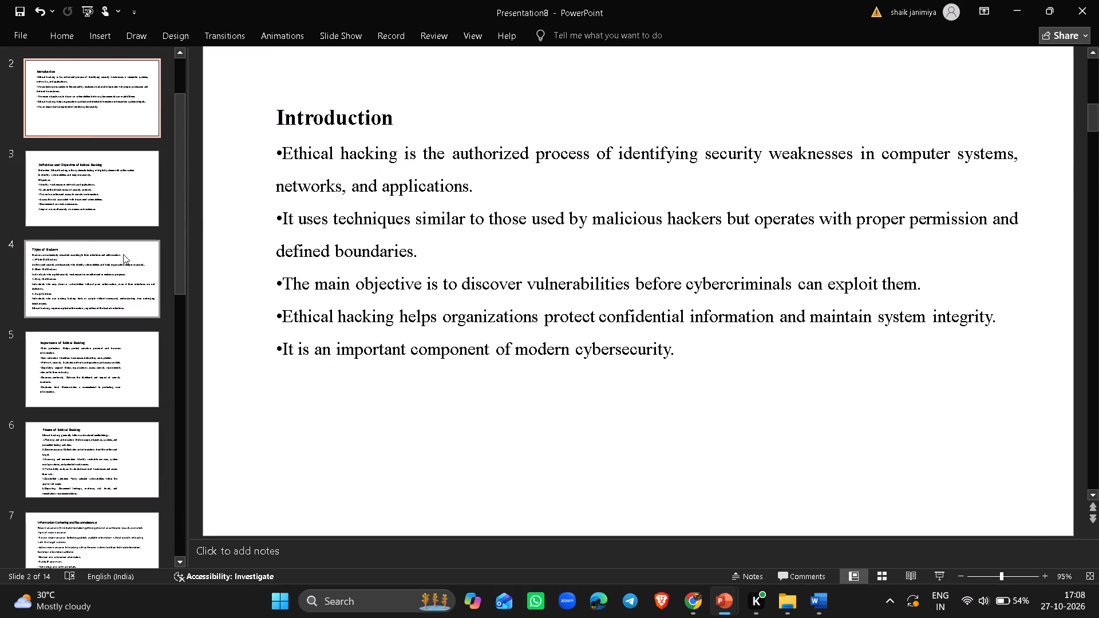
{"action": "key", "text": "Up"}
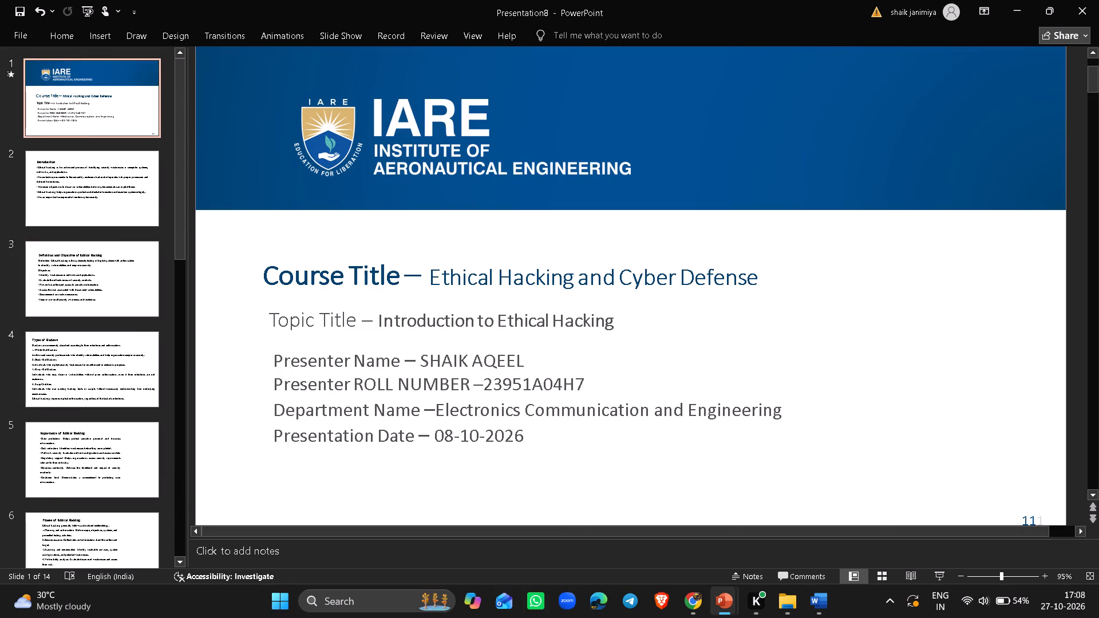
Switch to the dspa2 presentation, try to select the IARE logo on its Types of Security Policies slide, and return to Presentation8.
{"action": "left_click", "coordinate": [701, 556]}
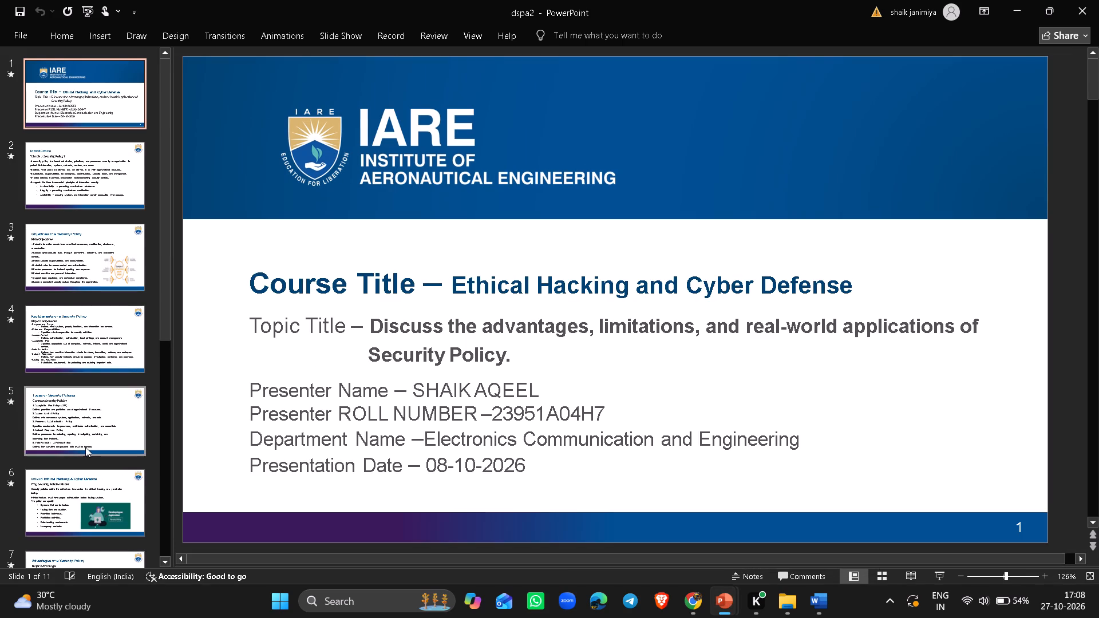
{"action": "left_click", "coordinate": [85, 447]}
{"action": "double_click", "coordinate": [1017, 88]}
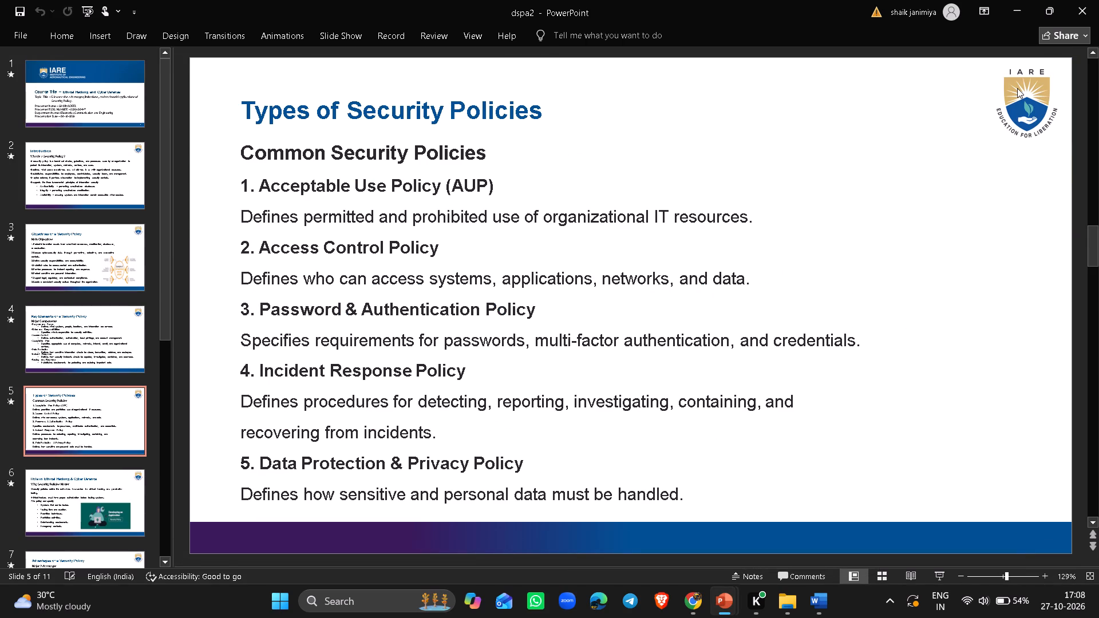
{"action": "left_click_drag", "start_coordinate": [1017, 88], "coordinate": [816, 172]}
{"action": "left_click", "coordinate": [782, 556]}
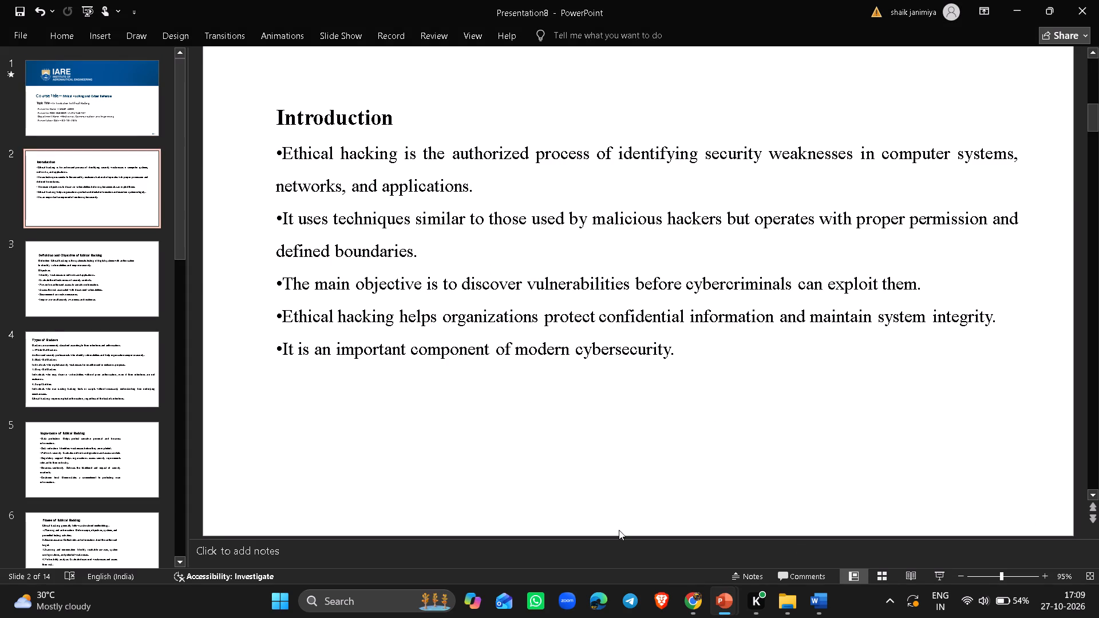
{"action": "left_click", "coordinate": [619, 530]}
{"action": "key", "text": "ctrl+v"}
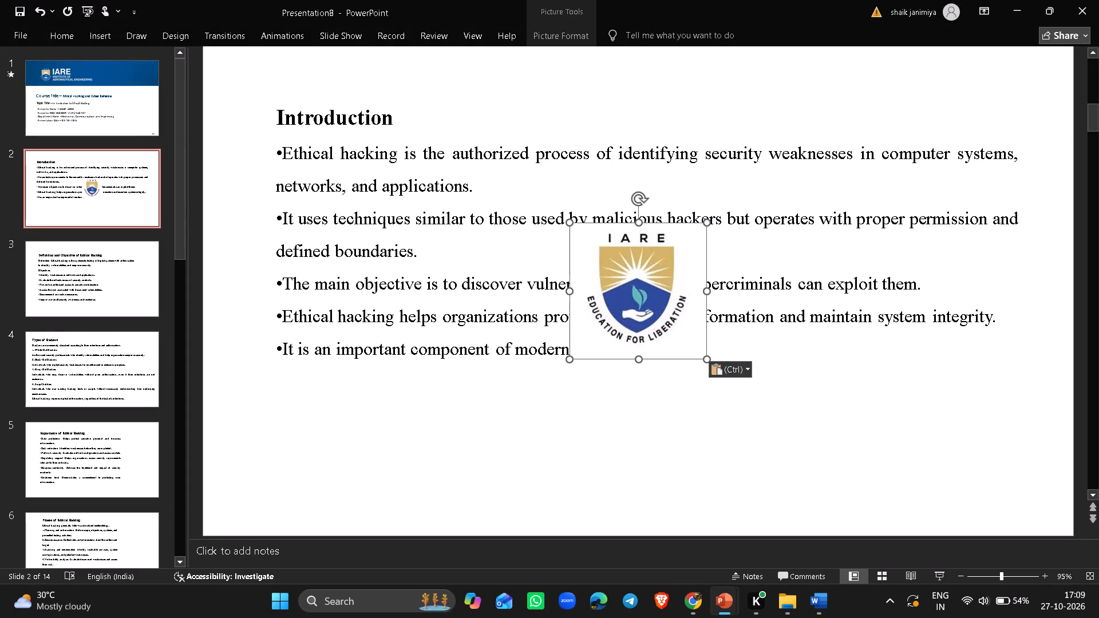
Place the IARE logo in the Introduction slide's top-right corner and shrink it to about half size, clear of the text.
{"action": "left_click_drag", "start_coordinate": [657, 279], "coordinate": [1021, 102]}
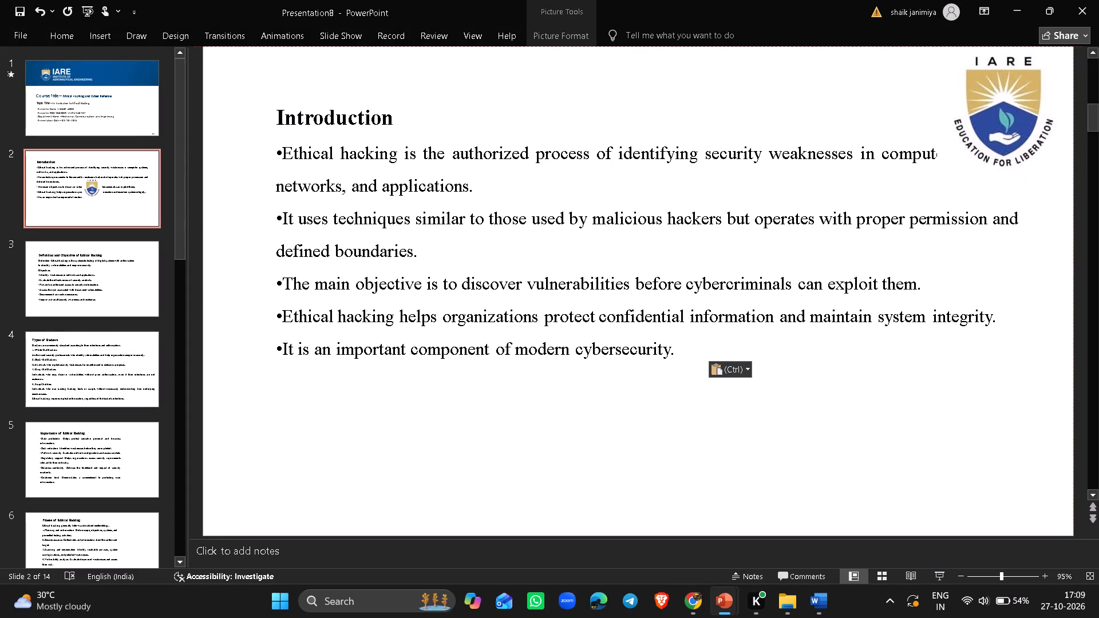
{"action": "left_click_drag", "start_coordinate": [1021, 102], "coordinate": [1021, 102]}
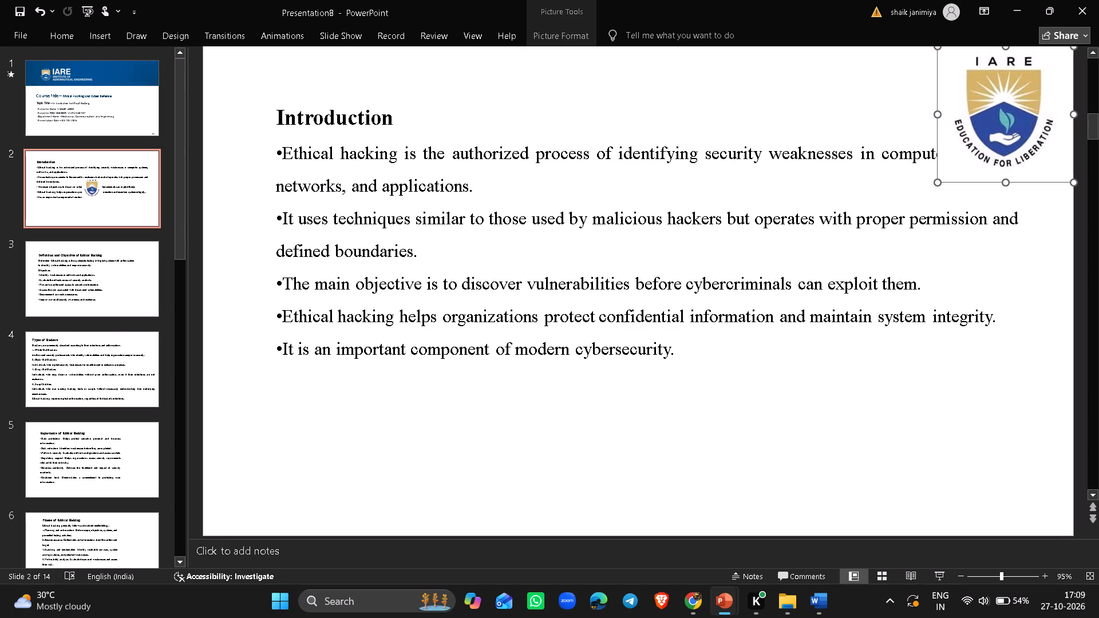
{"action": "left_click_drag", "start_coordinate": [940, 182], "coordinate": [997, 130]}
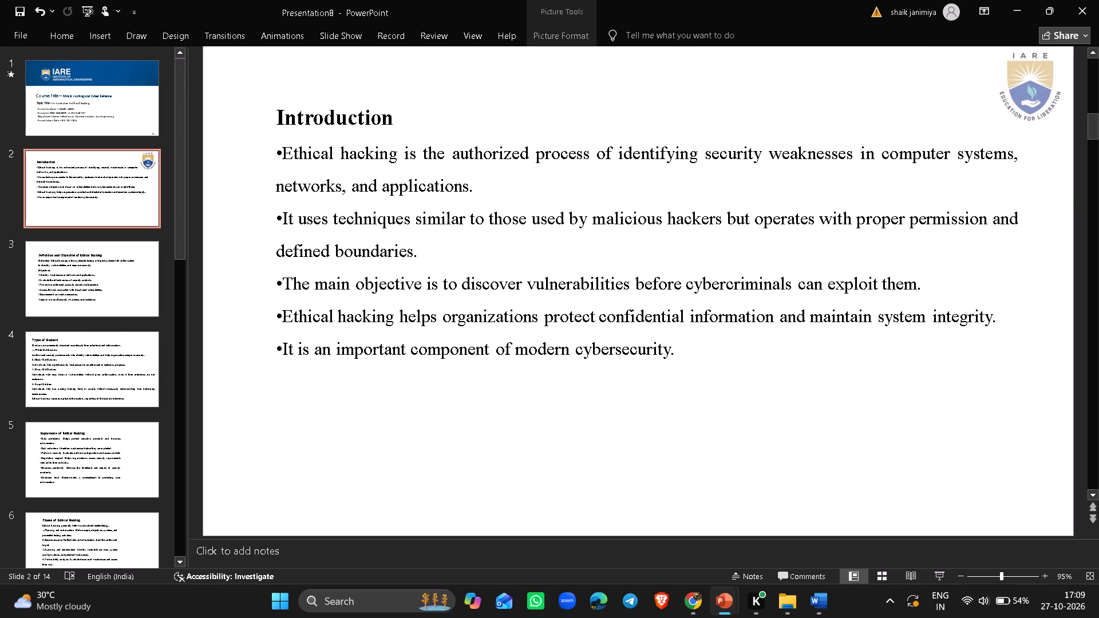
{"action": "left_click_drag", "start_coordinate": [997, 130], "coordinate": [999, 129]}
{"action": "left_click", "coordinate": [741, 244]}
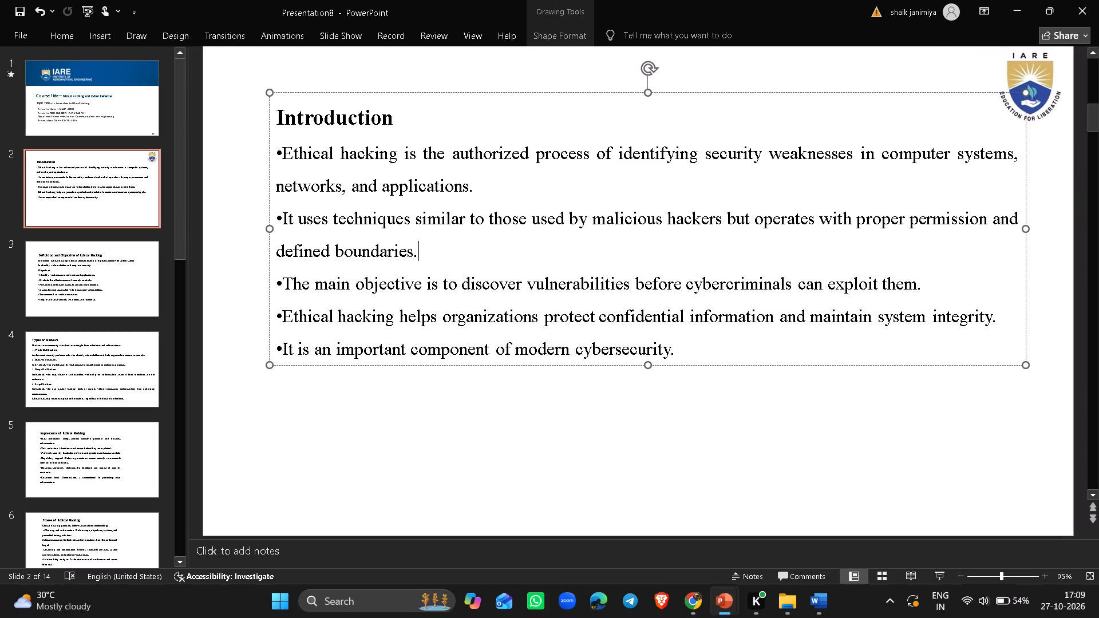
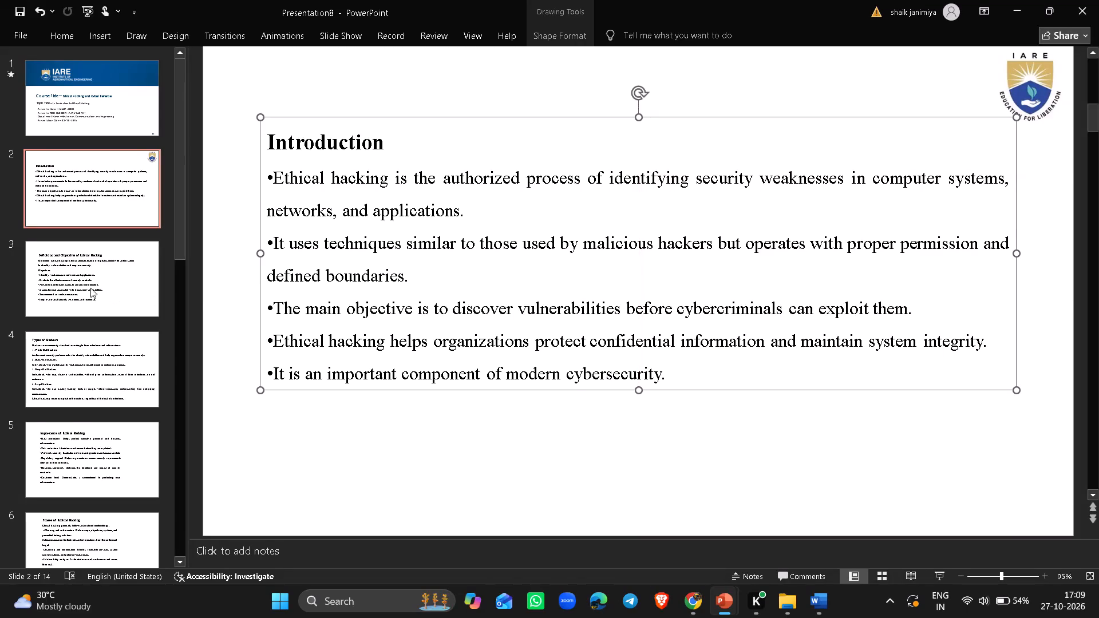
Copy the IARE logo from the Introduction slide and paste it onto the Definition and Objectives, Types of Hackers, and Importance of Ethical Hacking slides.
{"action": "left_click", "coordinate": [85, 288]}
{"action": "left_click", "coordinate": [167, 205]}
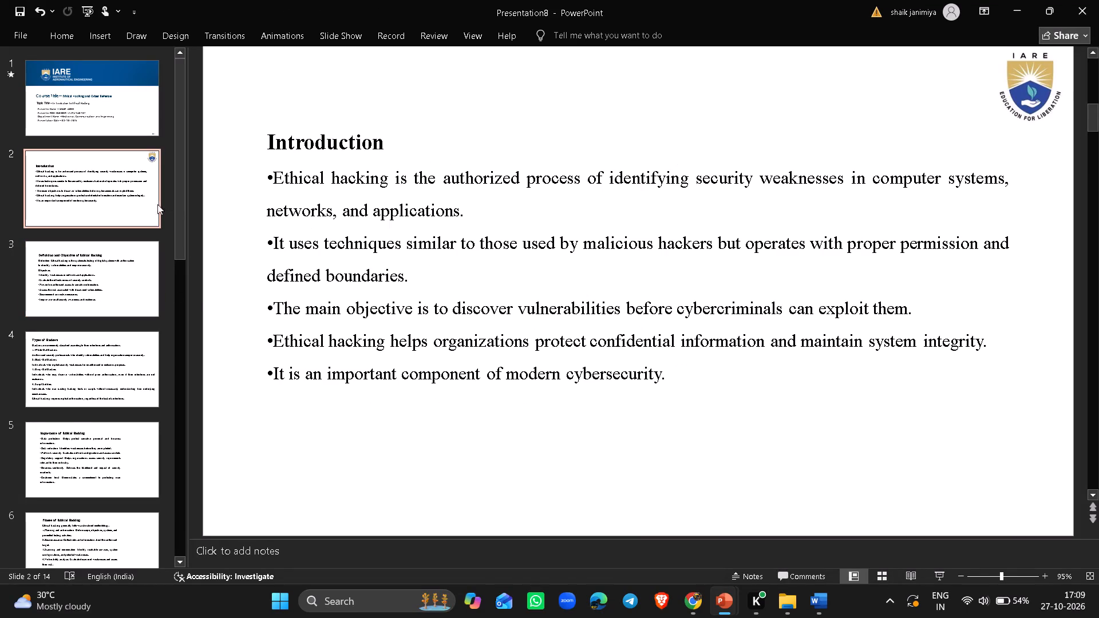
{"action": "left_click", "coordinate": [1030, 90]}
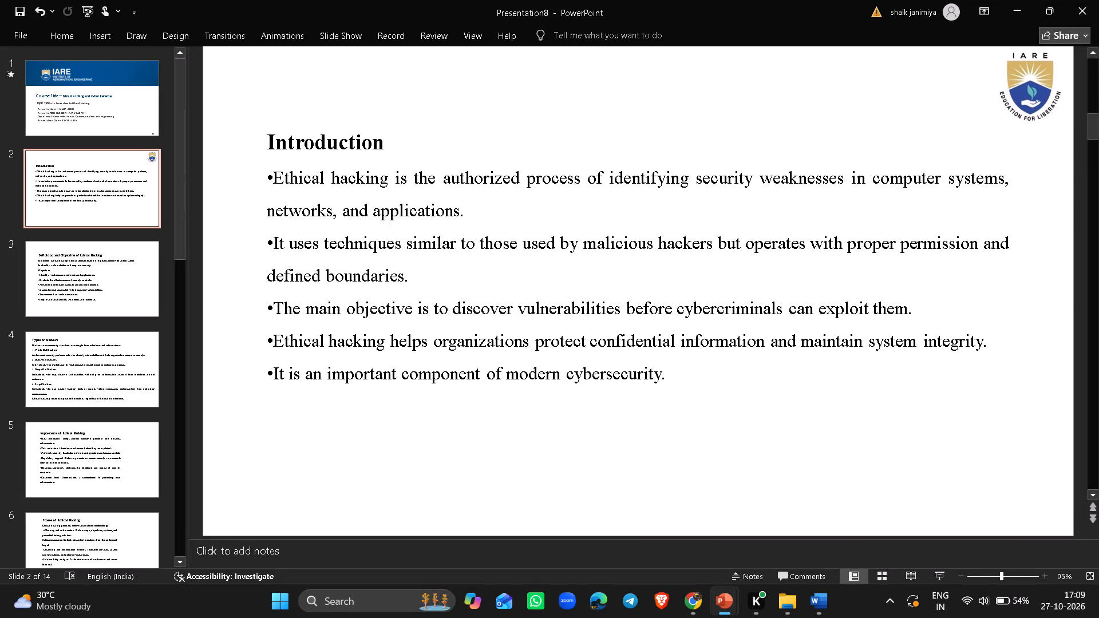
{"action": "key", "text": "ctrl+c"}
{"action": "left_click", "coordinate": [835, 101]}
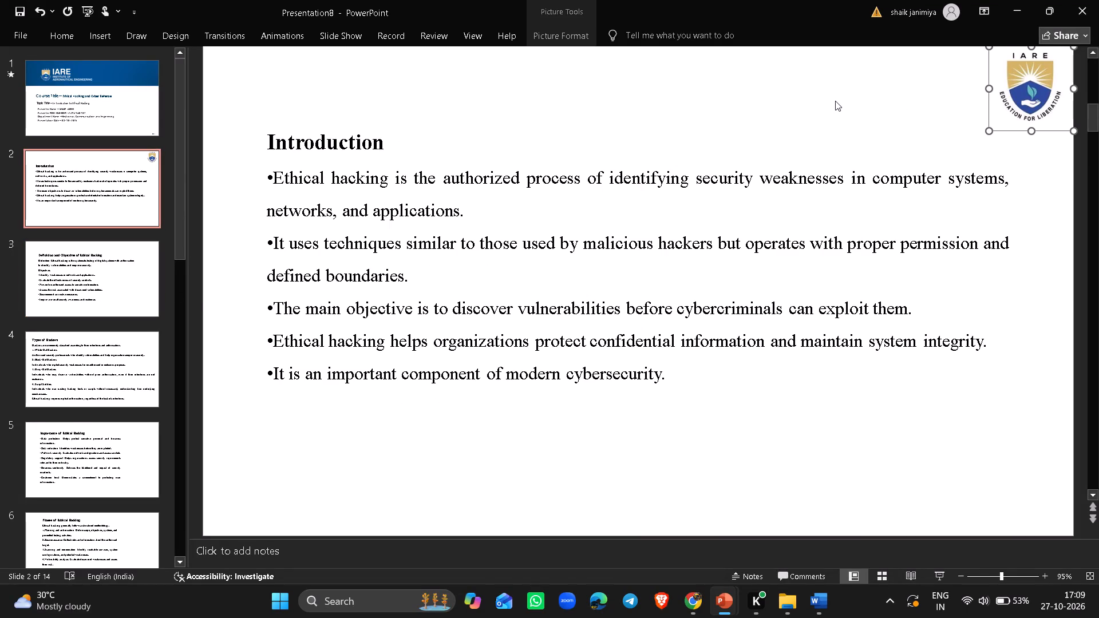
{"action": "left_click", "coordinate": [130, 287]}
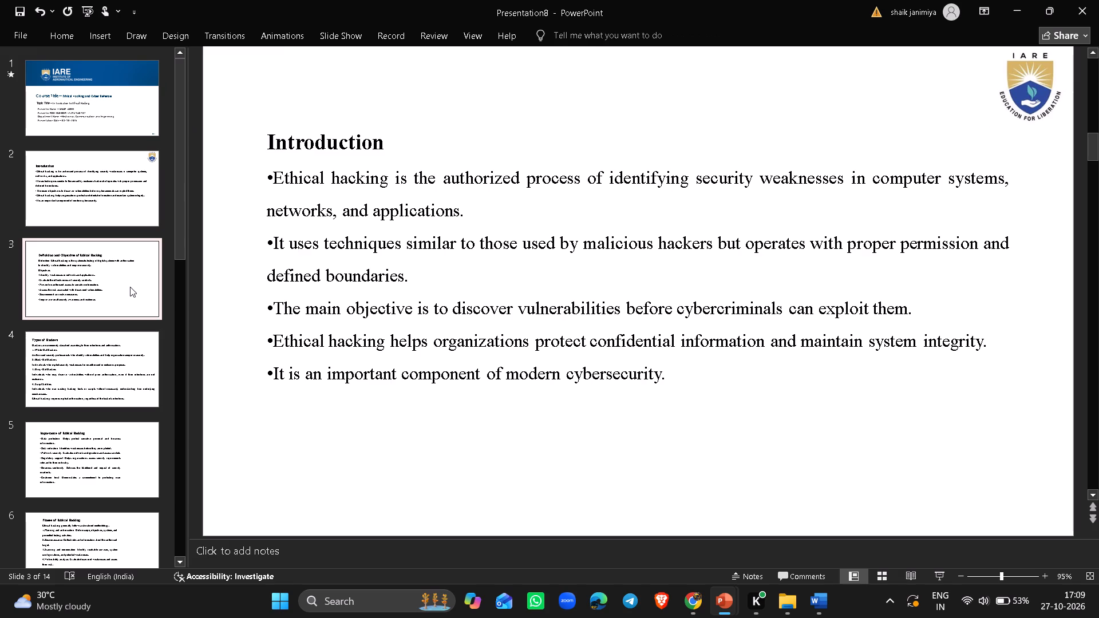
{"action": "key", "text": "ctrl+v"}
{"action": "left_click", "coordinate": [96, 411]}
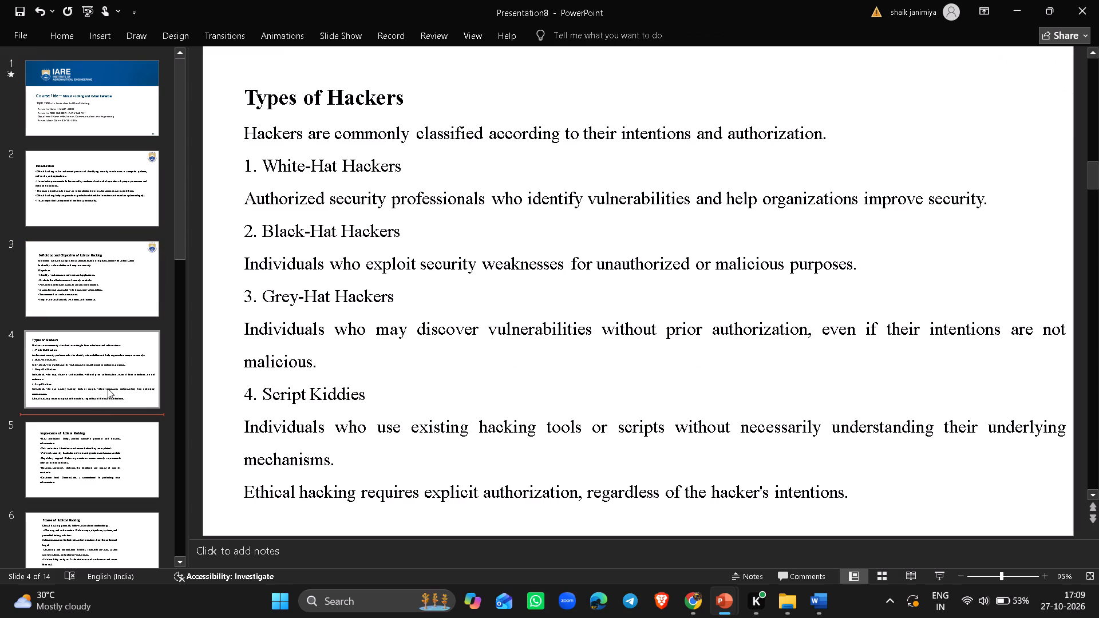
{"action": "left_click", "coordinate": [108, 389]}
{"action": "key", "text": "ctrl+v"}
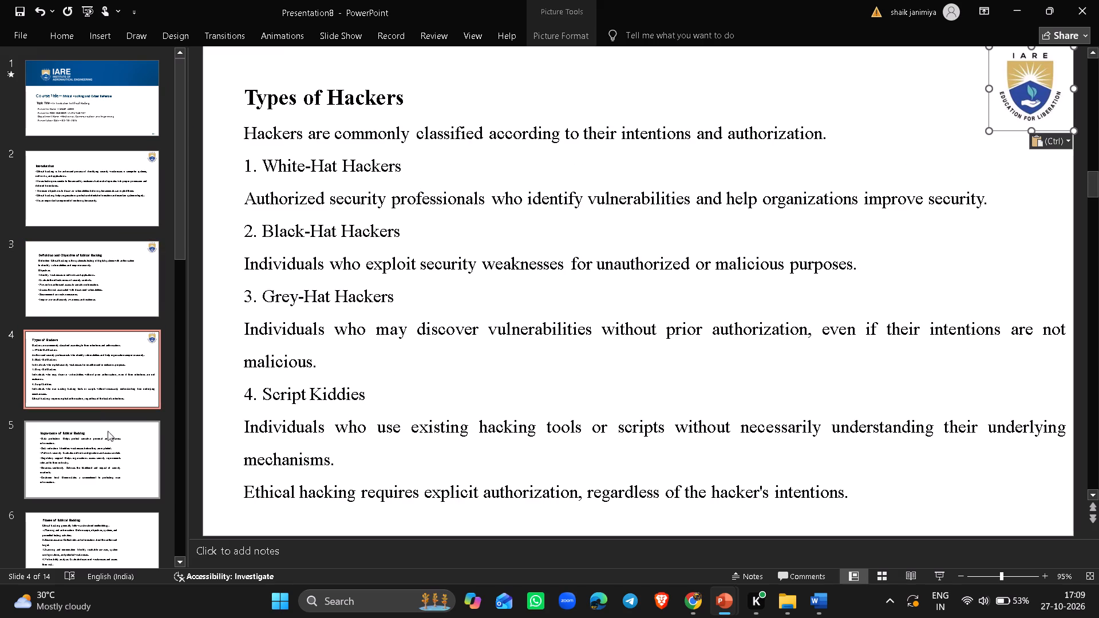
{"action": "left_click", "coordinate": [108, 434]}
{"action": "key", "text": "ctrl+v"}
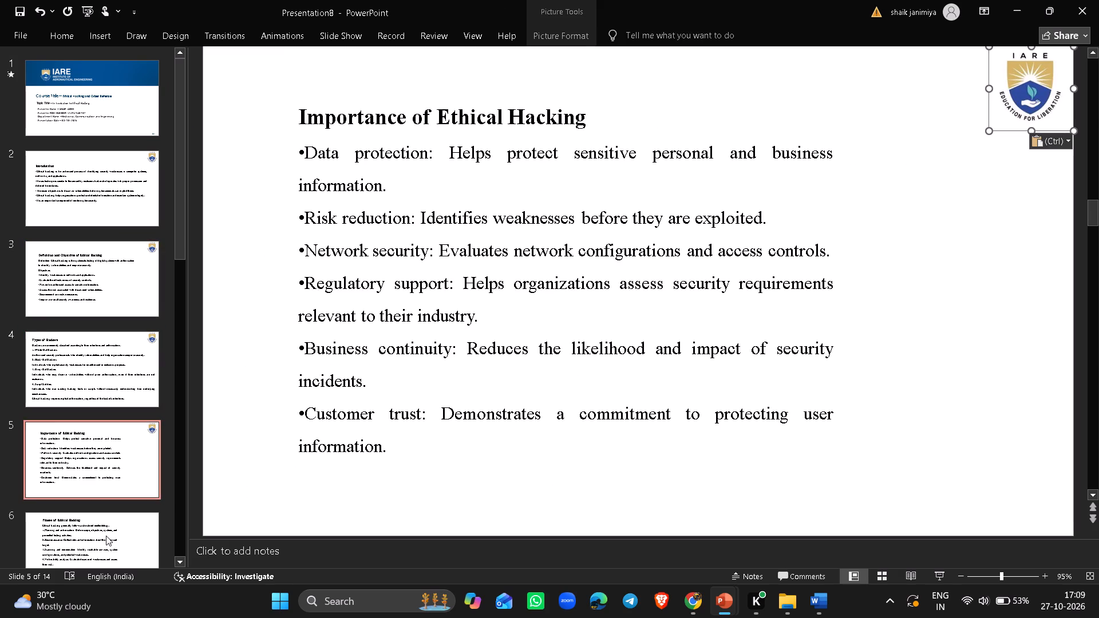
Paste the logo onto the Phases of Ethical Hacking, Information Gathering and Reconnaissance, Scanning and Enumeration, and Common Cybersecurity Vulnerabilities slides.
{"action": "left_click", "coordinate": [106, 536]}
{"action": "key", "text": "ctrl+v"}
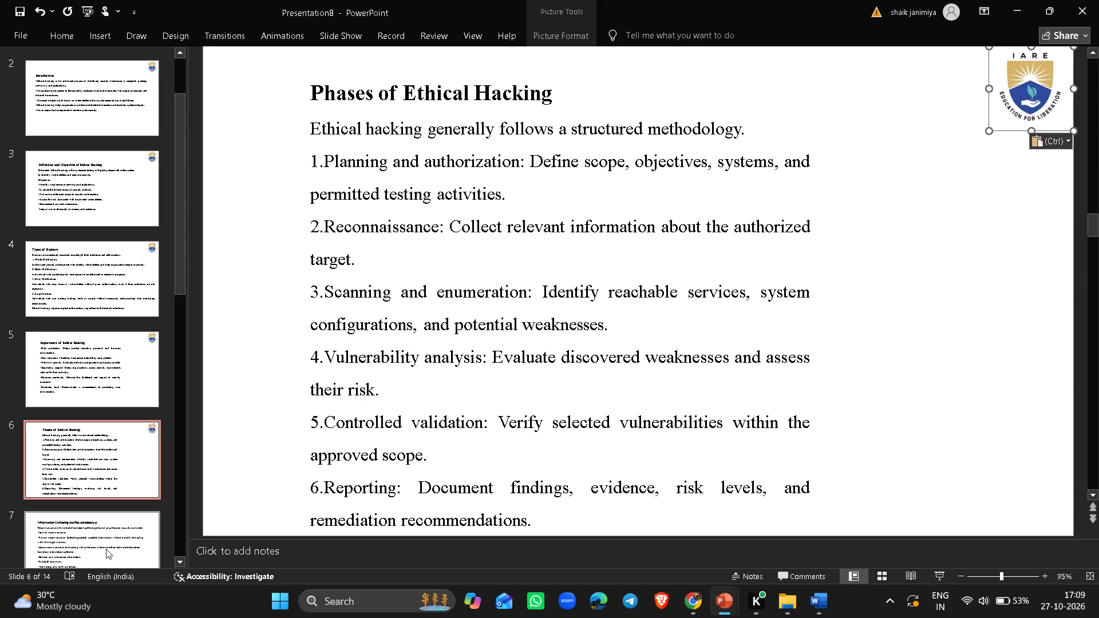
{"action": "left_click", "coordinate": [106, 549]}
{"action": "key", "text": "ctrl+v"}
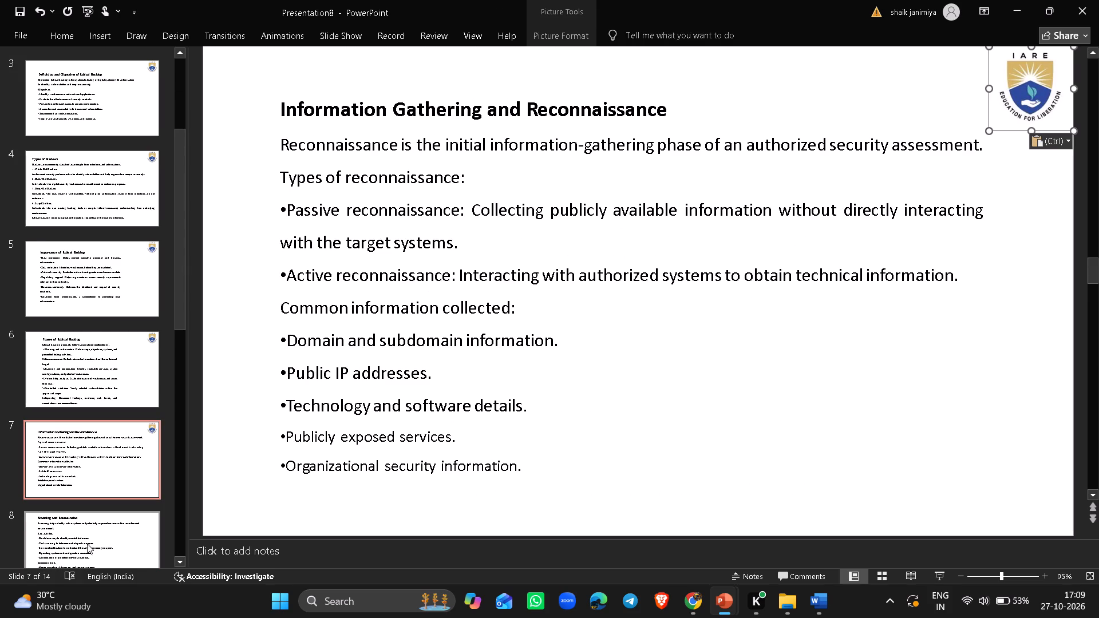
{"action": "left_click", "coordinate": [87, 544]}
{"action": "key", "text": "ctrl+v"}
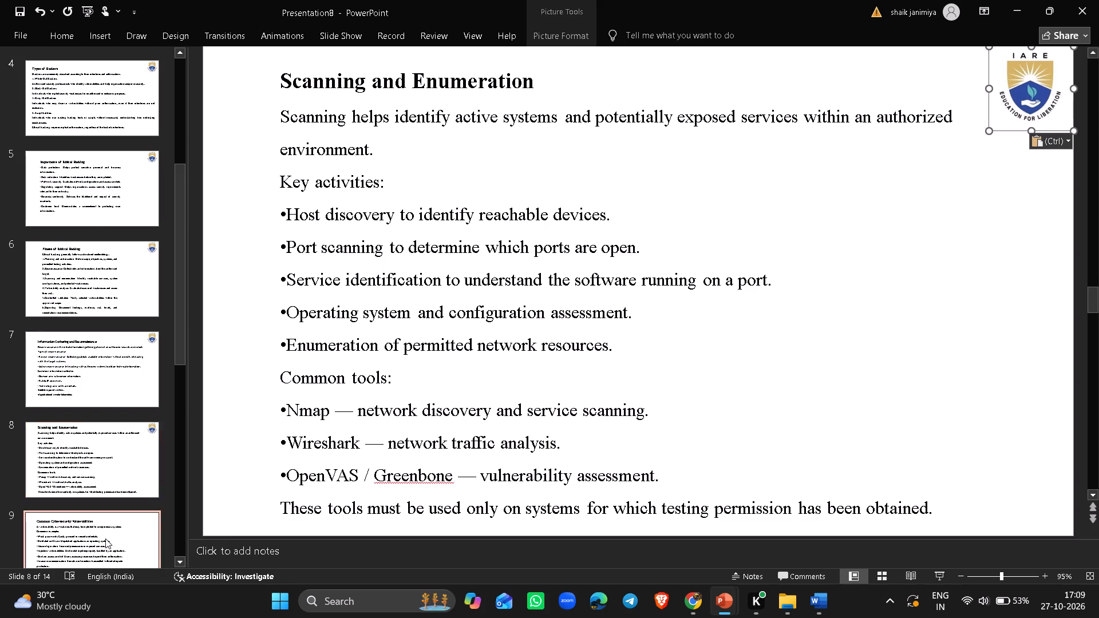
{"action": "left_click", "coordinate": [105, 538]}
{"action": "key", "text": "ctrl+v"}
Paste the logo onto the Network Security, Web Applications, Legal and Ethical Considerations, Challenges and Future Scope, and Conclusion slides.
{"action": "left_click", "coordinate": [118, 538]}
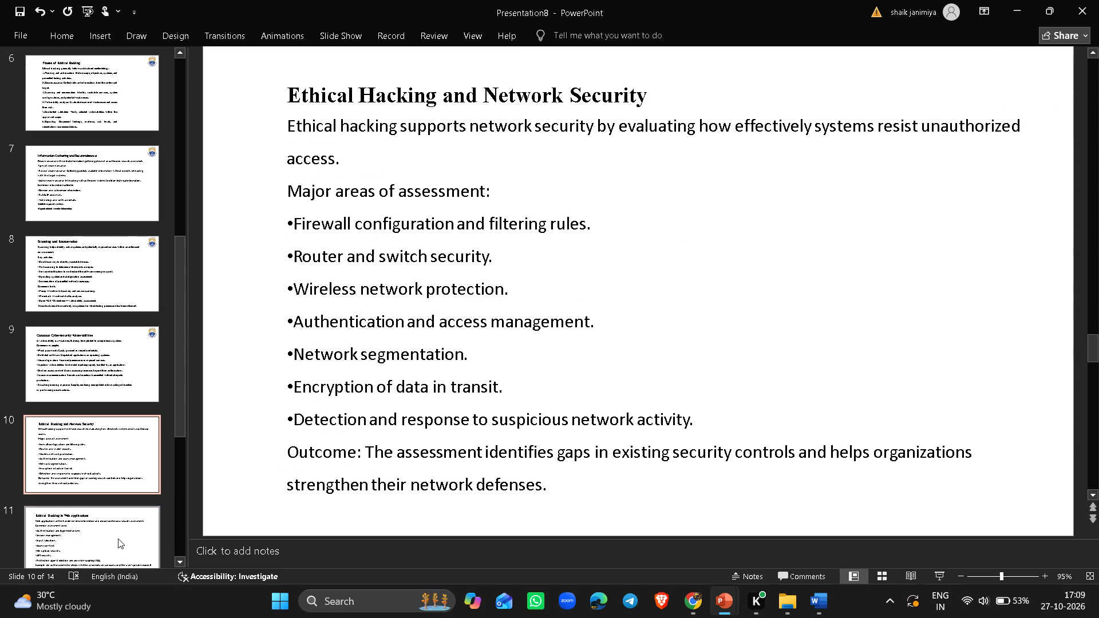
{"action": "key", "text": "ctrl+v"}
{"action": "left_click", "coordinate": [143, 529]}
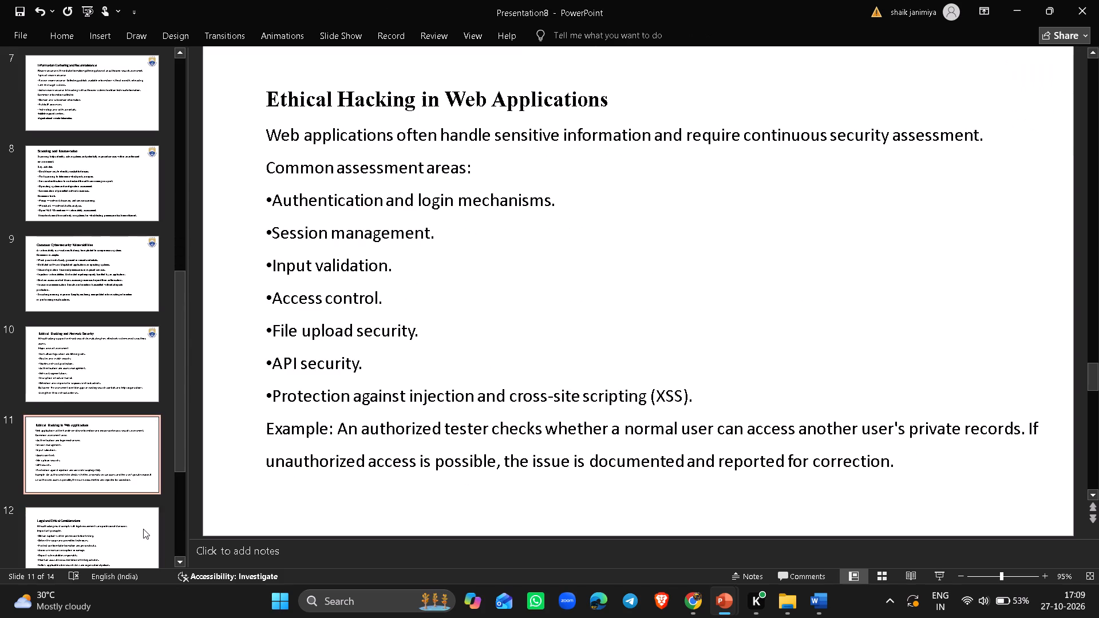
{"action": "key", "text": "ctrl+v"}
{"action": "left_click", "coordinate": [122, 526]}
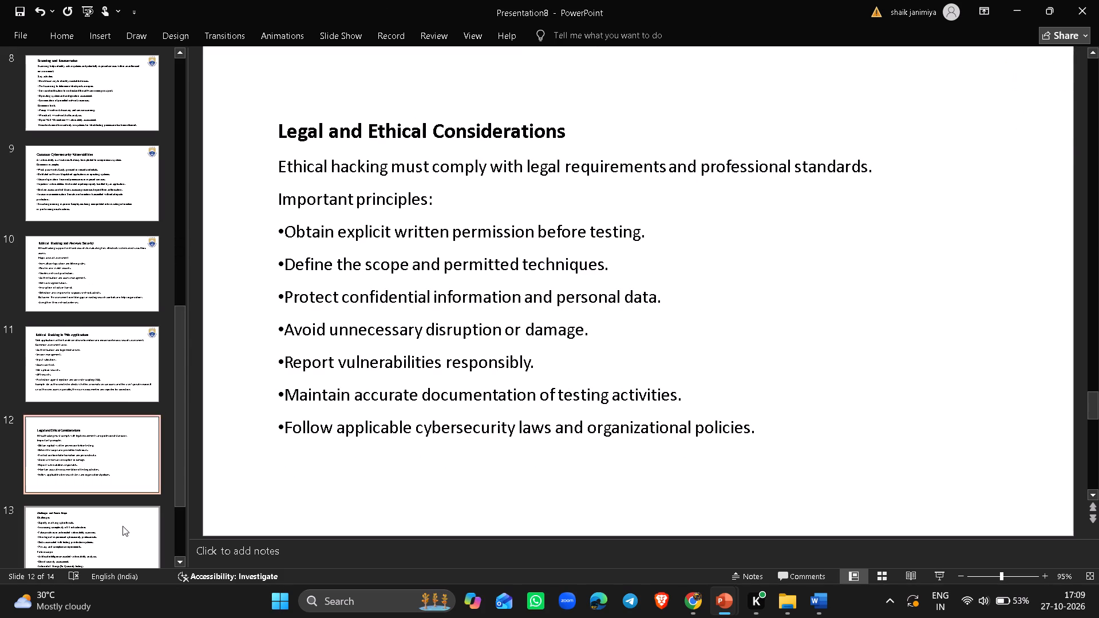
{"action": "key", "text": "ctrl+v"}
{"action": "left_click", "coordinate": [112, 527]}
{"action": "key", "text": "ctrl+v"}
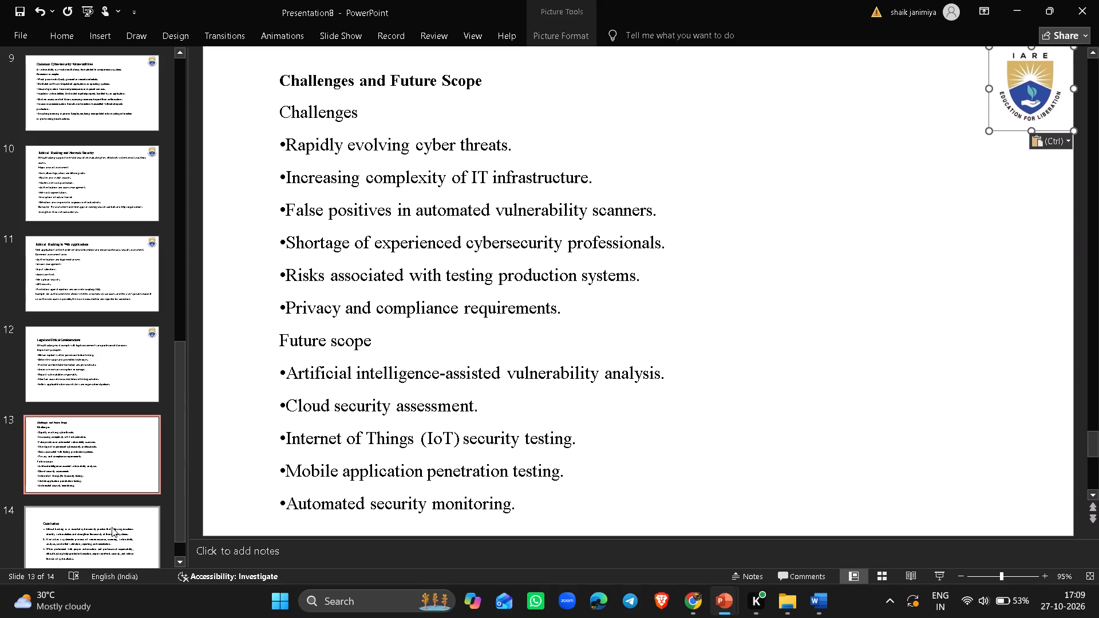
{"action": "left_click", "coordinate": [102, 530]}
{"action": "key", "text": "ctrl+v"}
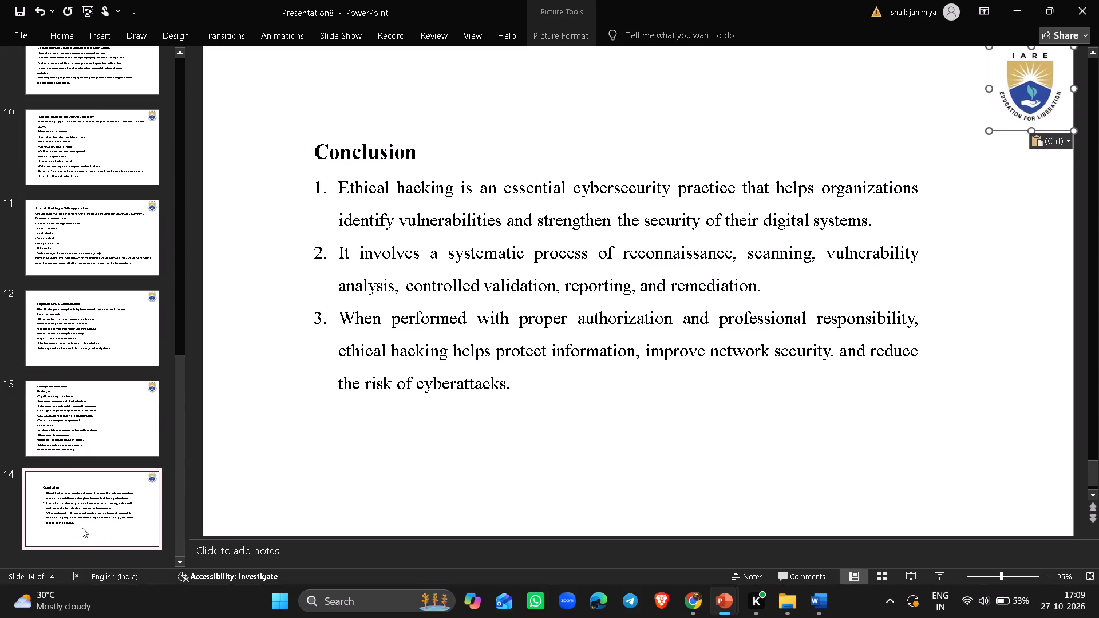
Review the slides one by one from Challenges and Future Scope back to the title slide, checking the logo placement.
{"action": "left_click", "coordinate": [88, 459]}
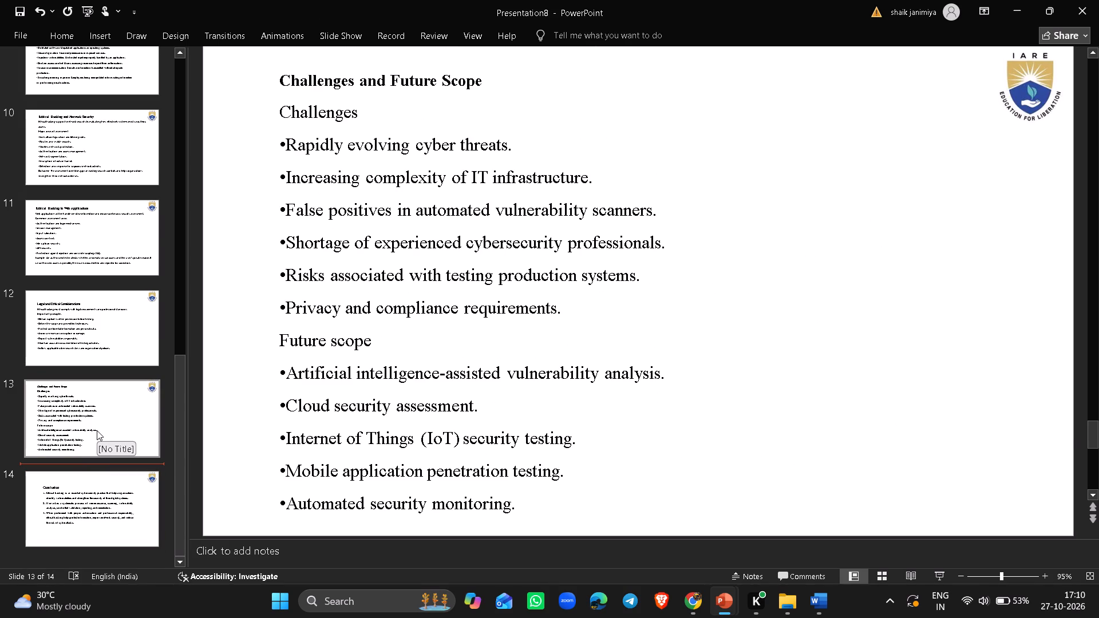
{"action": "left_click", "coordinate": [126, 335]}
{"action": "key", "text": "Up"}
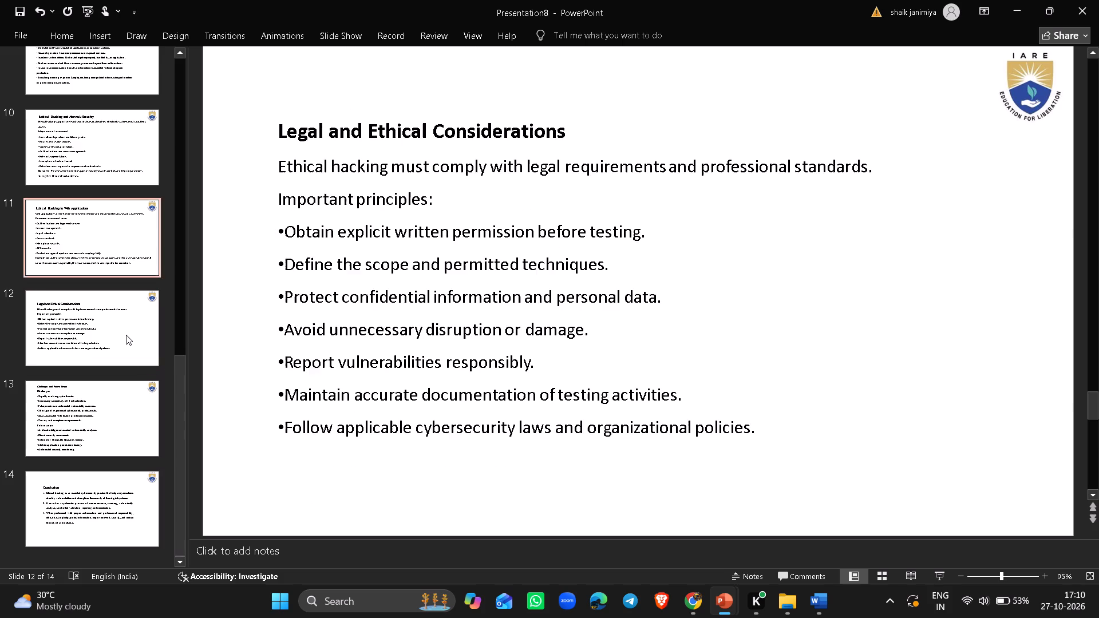
{"action": "key", "text": "Up"}
{"action": "key", "text": "Up"}
{"action": "key", "text": "Up"}
{"action": "key", "text": "Up"}
{"action": "key", "text": "Up"}
{"action": "key", "text": "Up"}
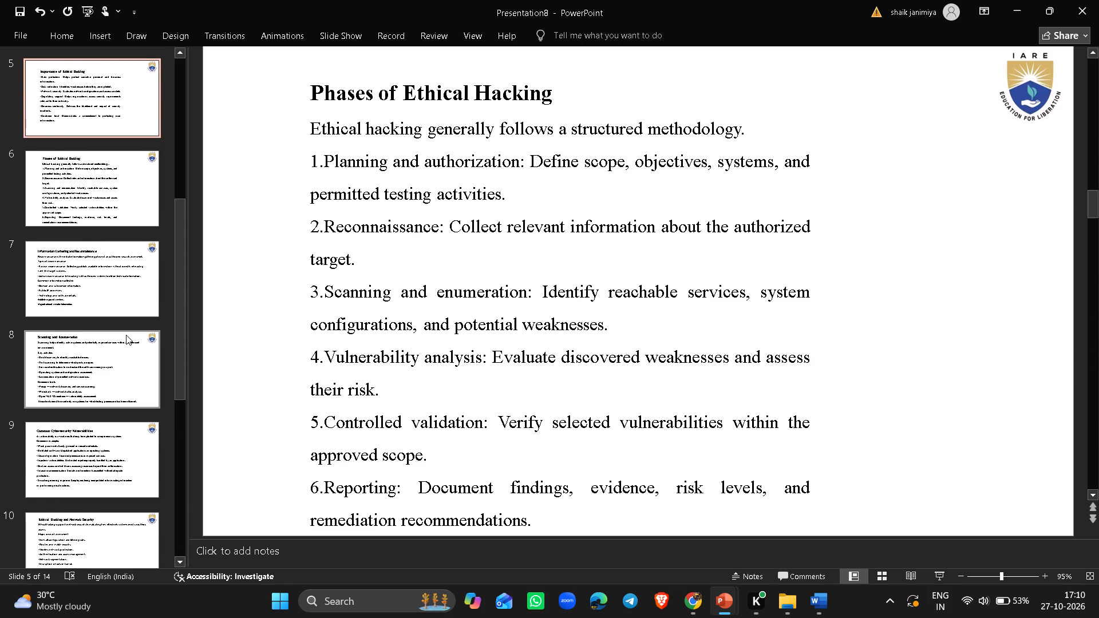
{"action": "key", "text": "Up"}
{"action": "key", "text": "Up"}
{"action": "key", "text": "Up"}
{"action": "key", "text": "Up"}
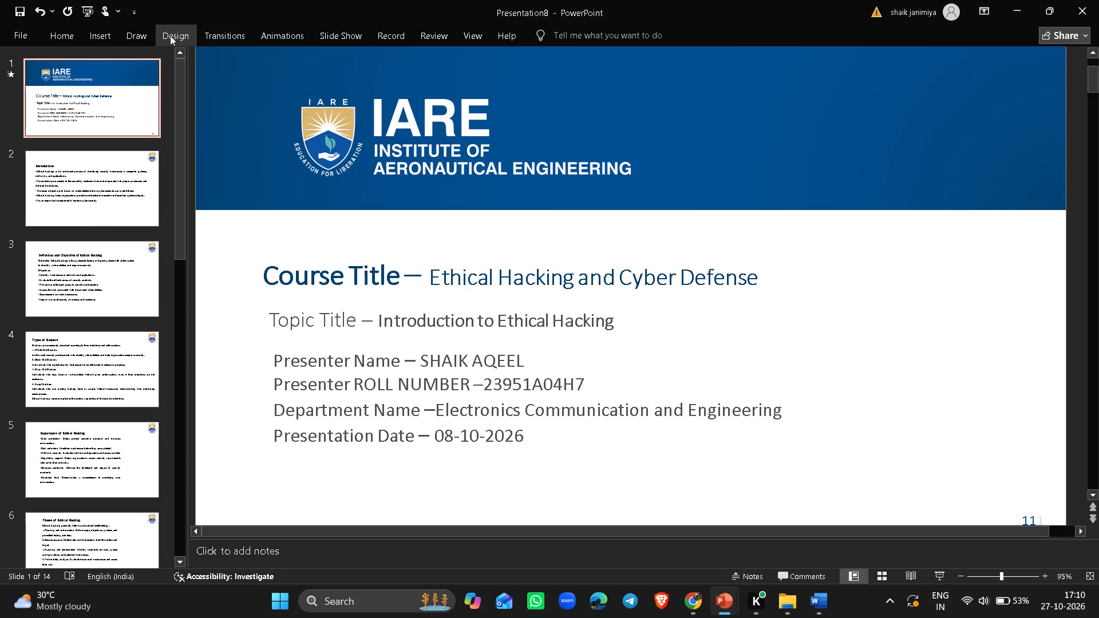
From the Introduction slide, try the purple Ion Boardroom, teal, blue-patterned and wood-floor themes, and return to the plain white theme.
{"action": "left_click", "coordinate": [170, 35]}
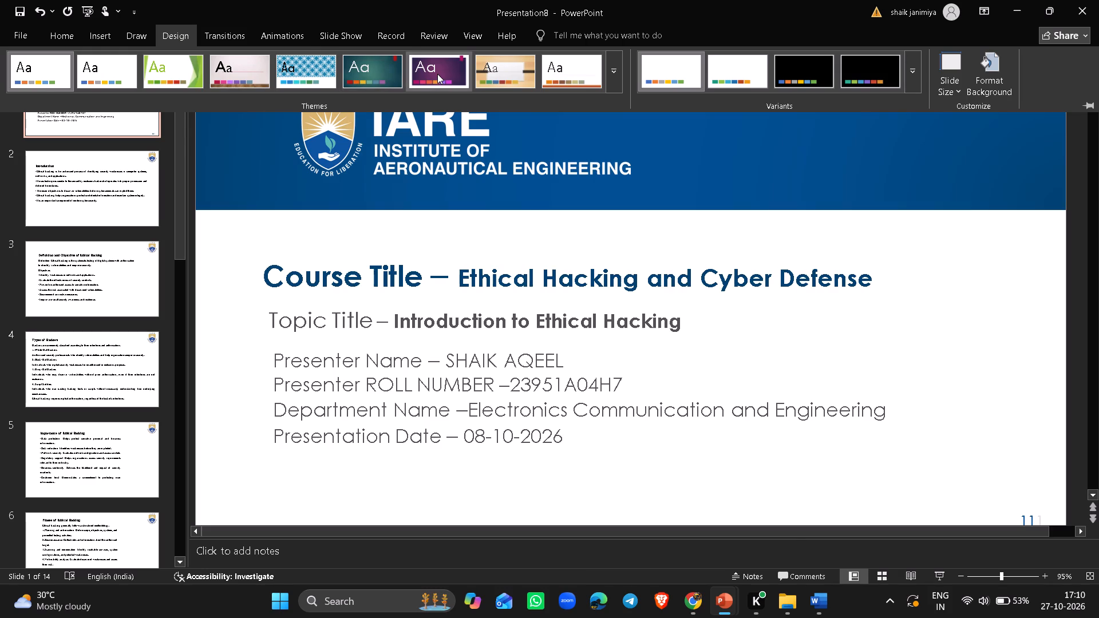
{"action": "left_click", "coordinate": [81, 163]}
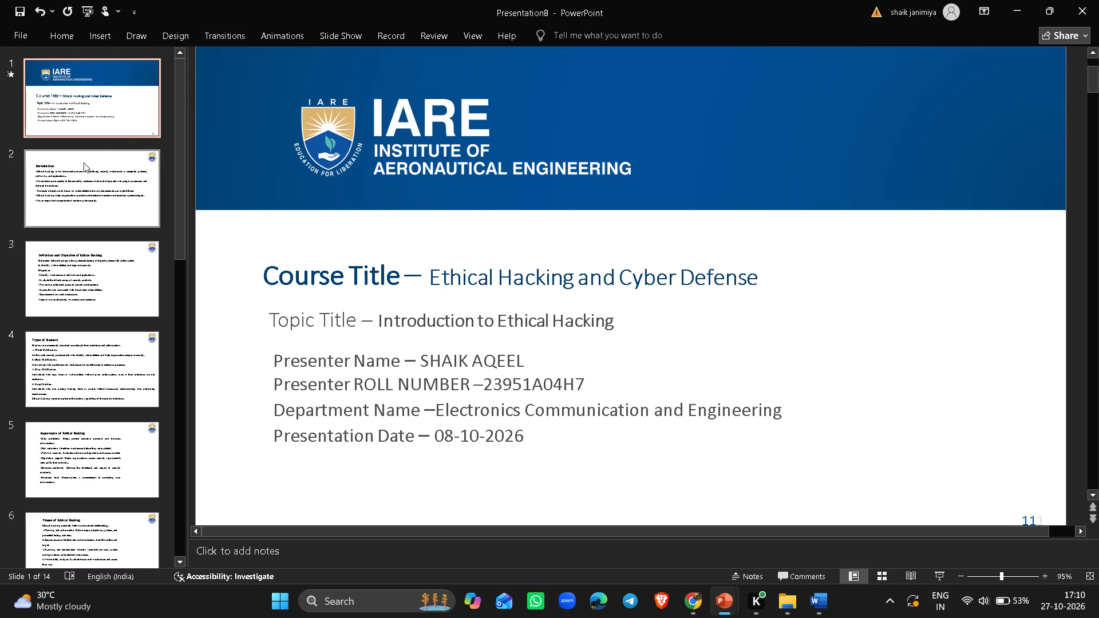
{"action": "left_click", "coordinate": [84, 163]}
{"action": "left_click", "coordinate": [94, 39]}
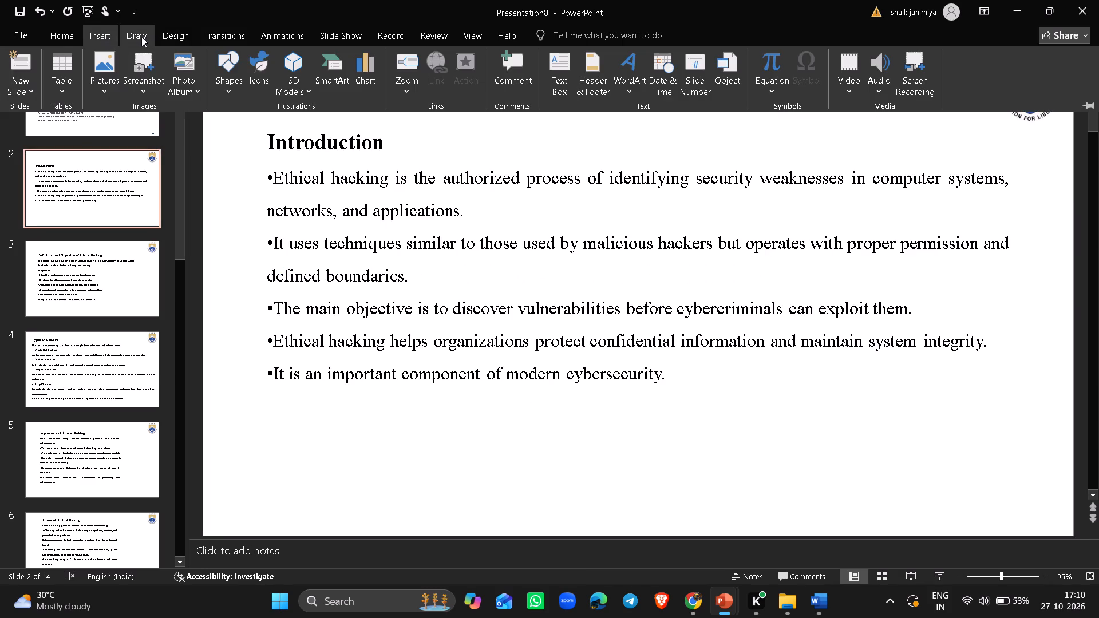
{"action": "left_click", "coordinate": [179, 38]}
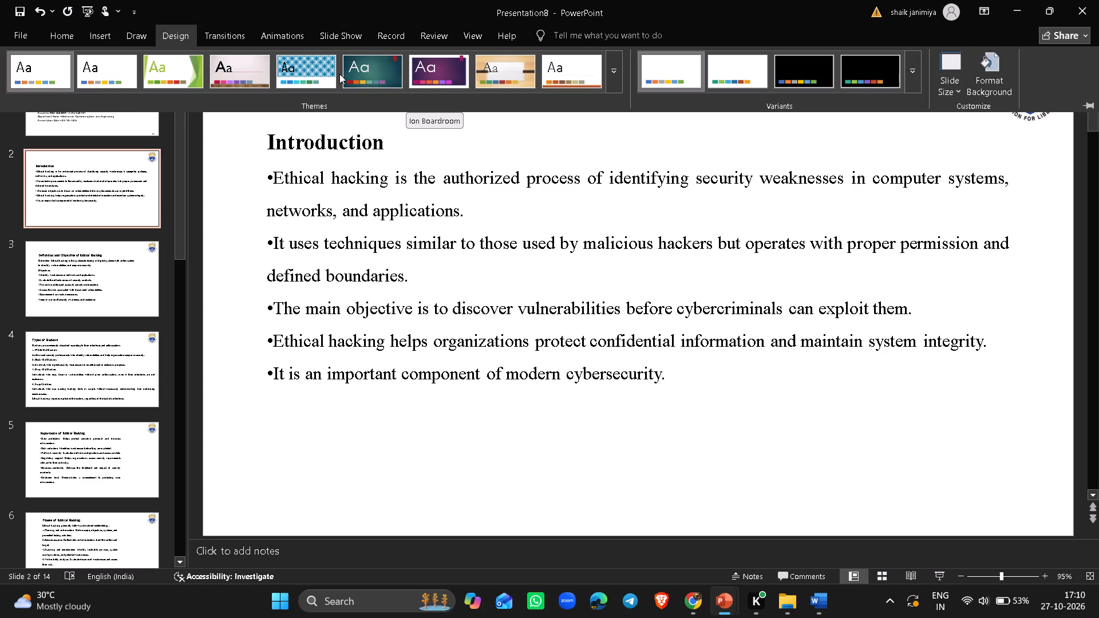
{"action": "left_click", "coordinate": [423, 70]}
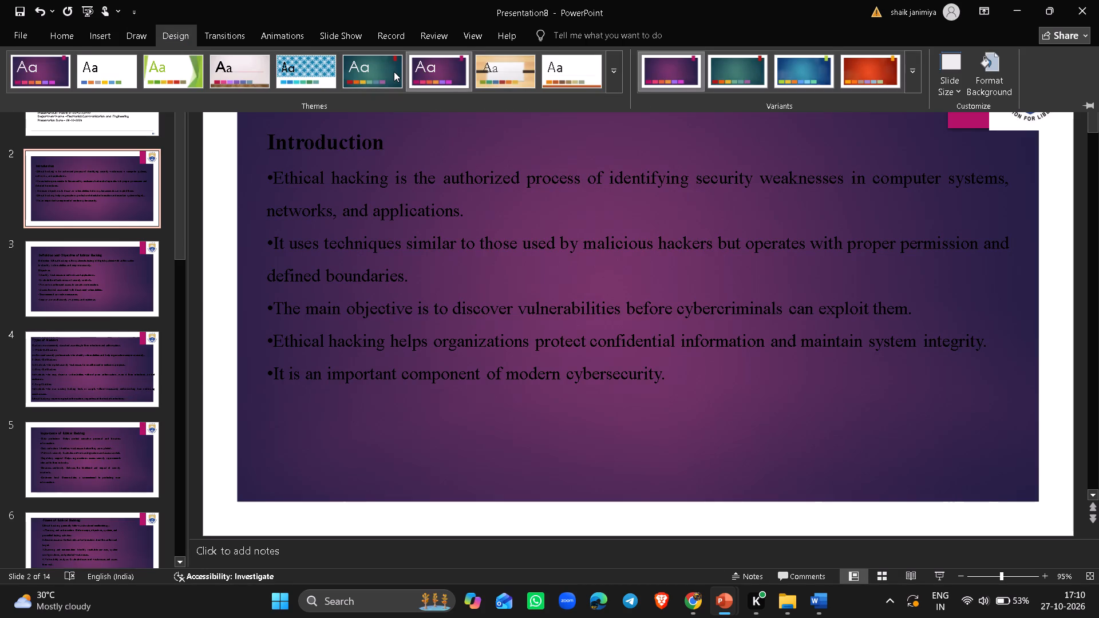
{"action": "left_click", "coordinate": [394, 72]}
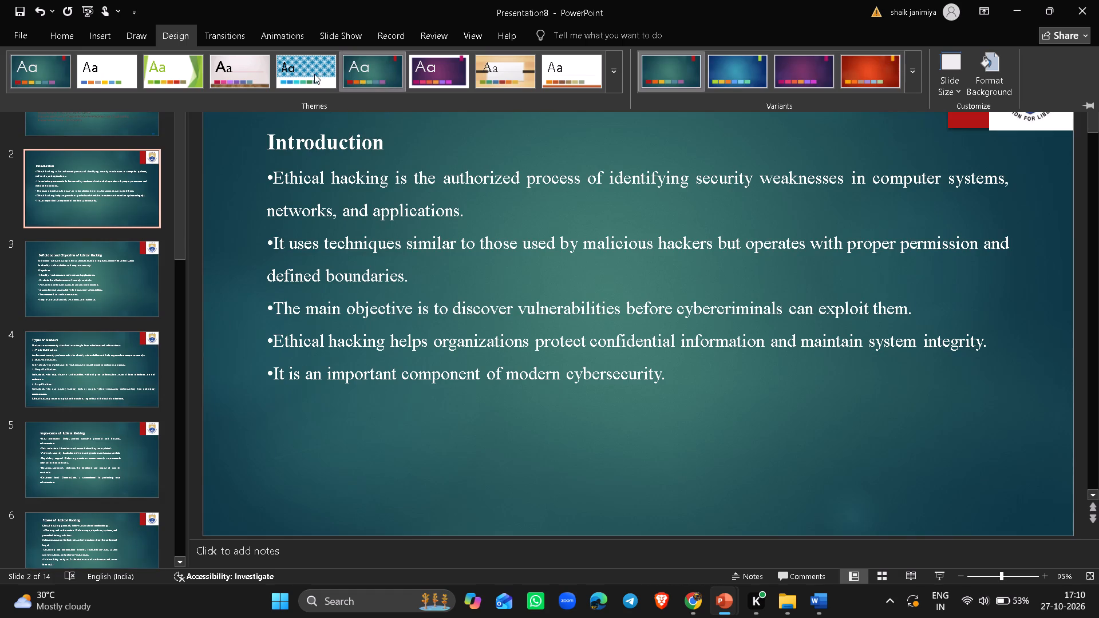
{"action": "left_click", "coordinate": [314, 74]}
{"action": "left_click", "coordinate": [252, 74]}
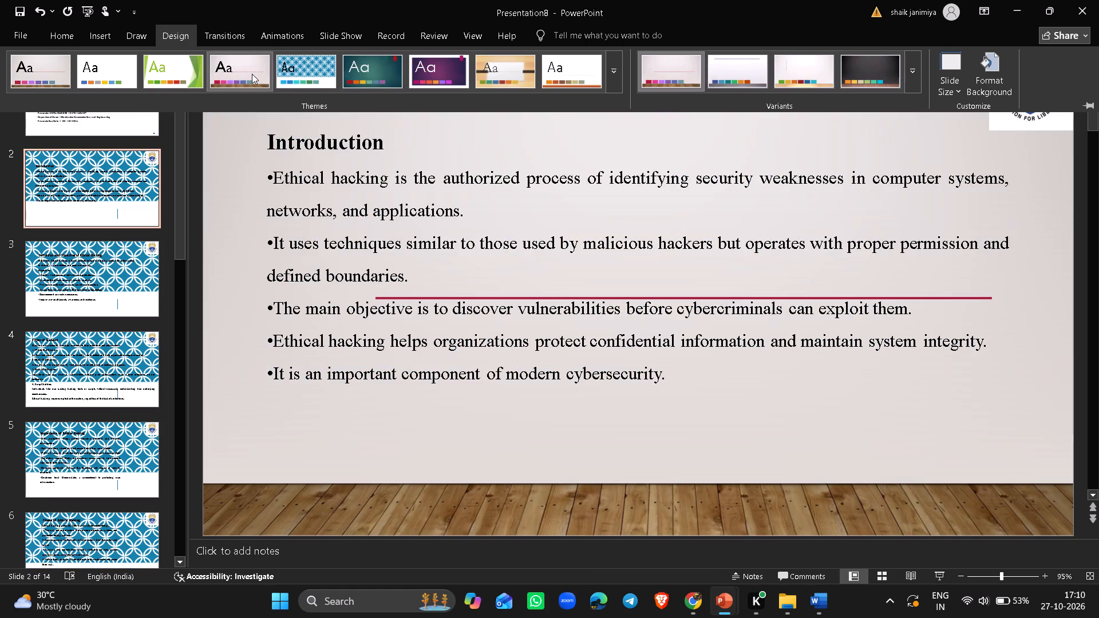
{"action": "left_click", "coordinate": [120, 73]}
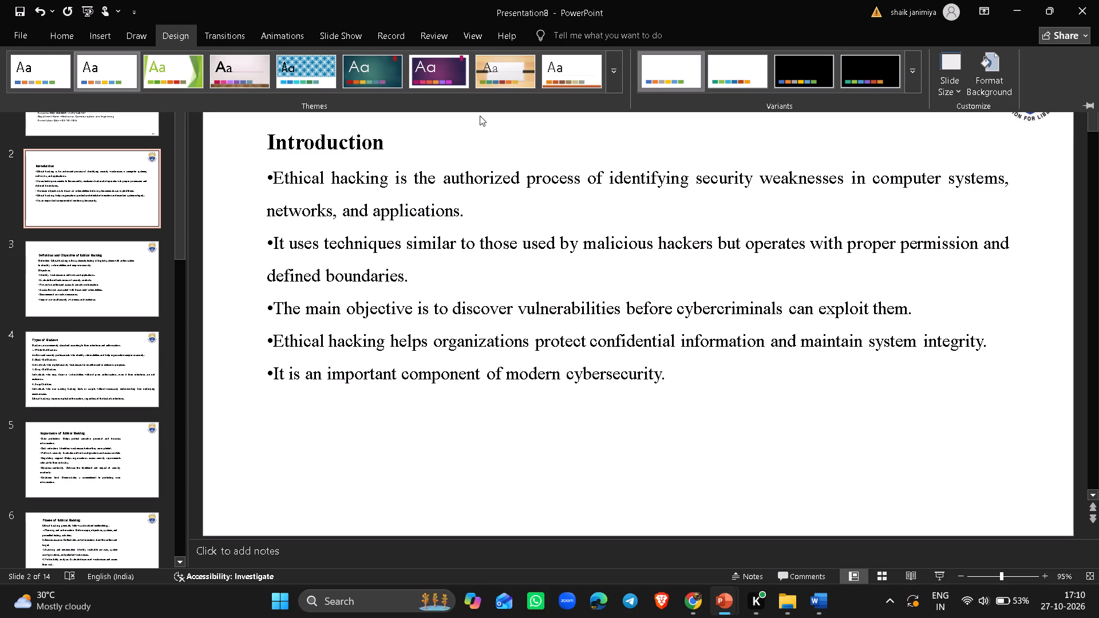
Apply the white theme with the orange bottom band to the presentation and browse the full set of other themes.
{"action": "left_click", "coordinate": [549, 68]}
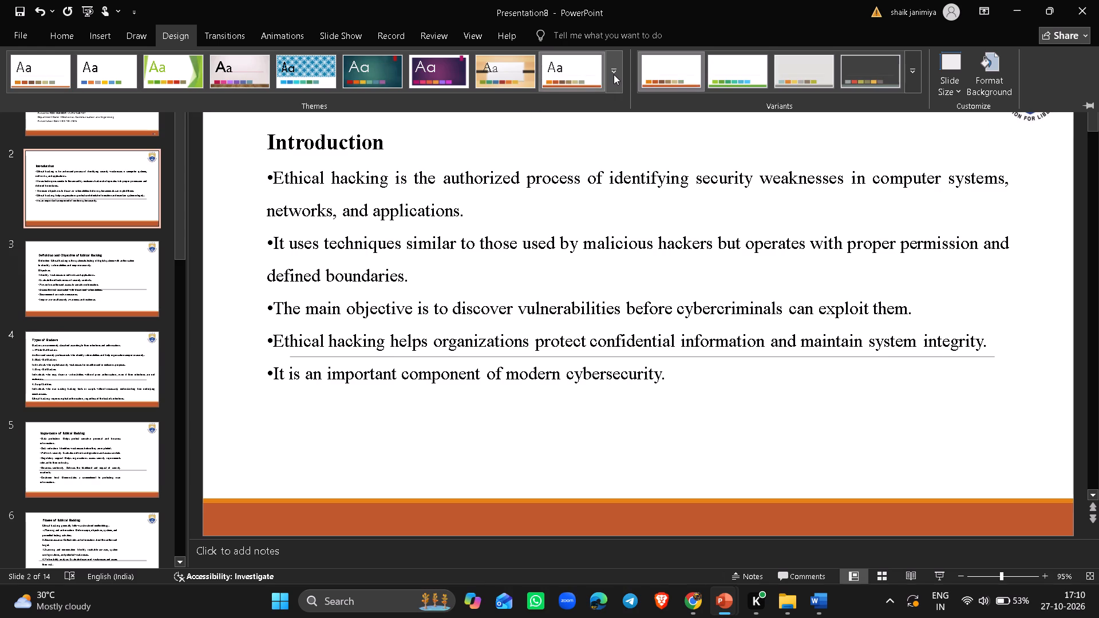
{"action": "left_click", "coordinate": [614, 74]}
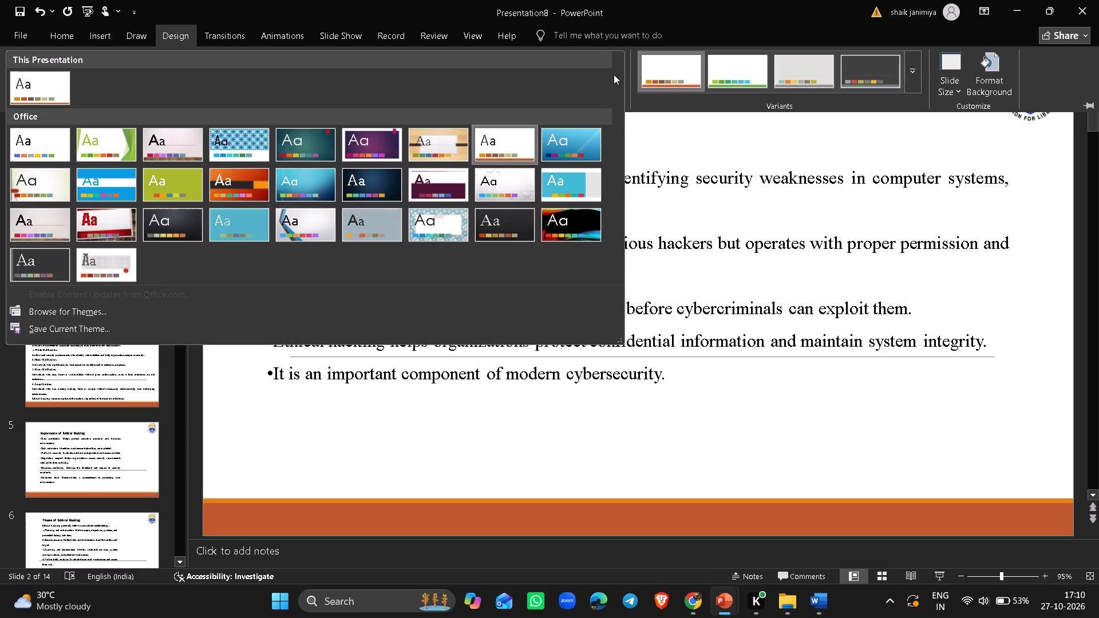
{"action": "left_click", "coordinate": [651, 137]}
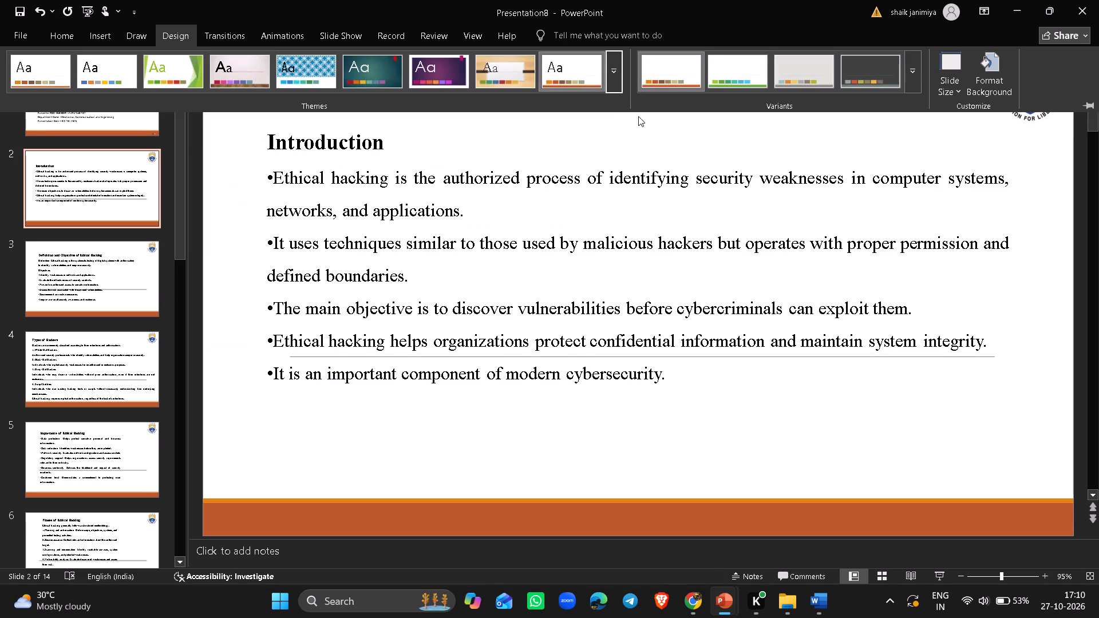
{"action": "left_click", "coordinate": [617, 87]}
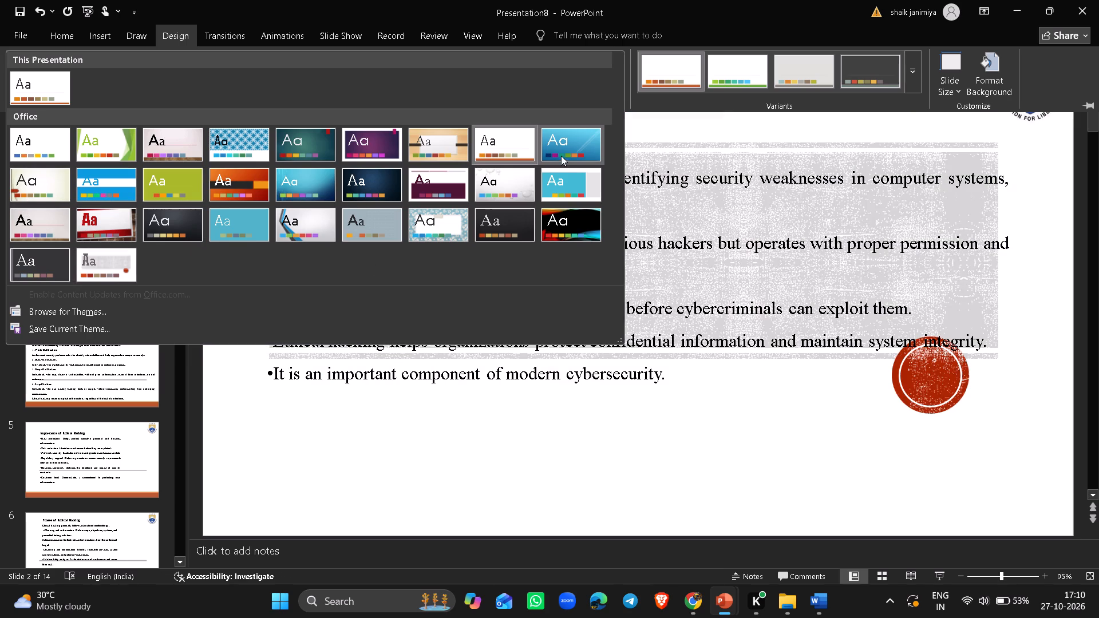
{"action": "left_click", "coordinate": [610, 395]}
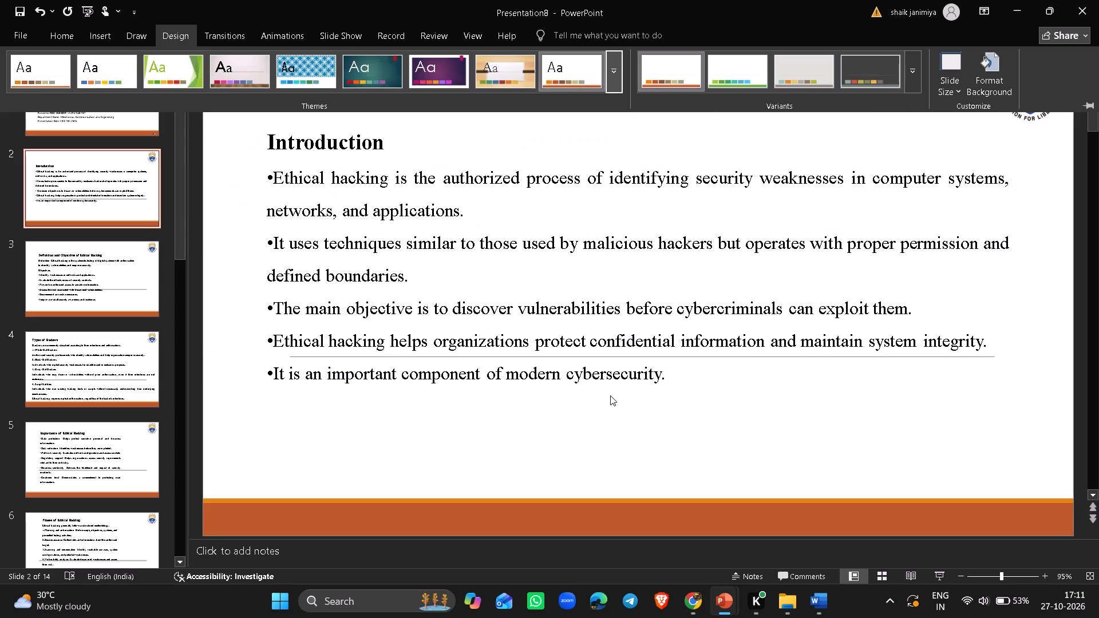
Cut the Introduction slide out of the presentation.
{"action": "key", "text": "ctrl+x"}
{"action": "key", "text": "ctrl+z"}
{"action": "left_click", "coordinate": [481, 465]}
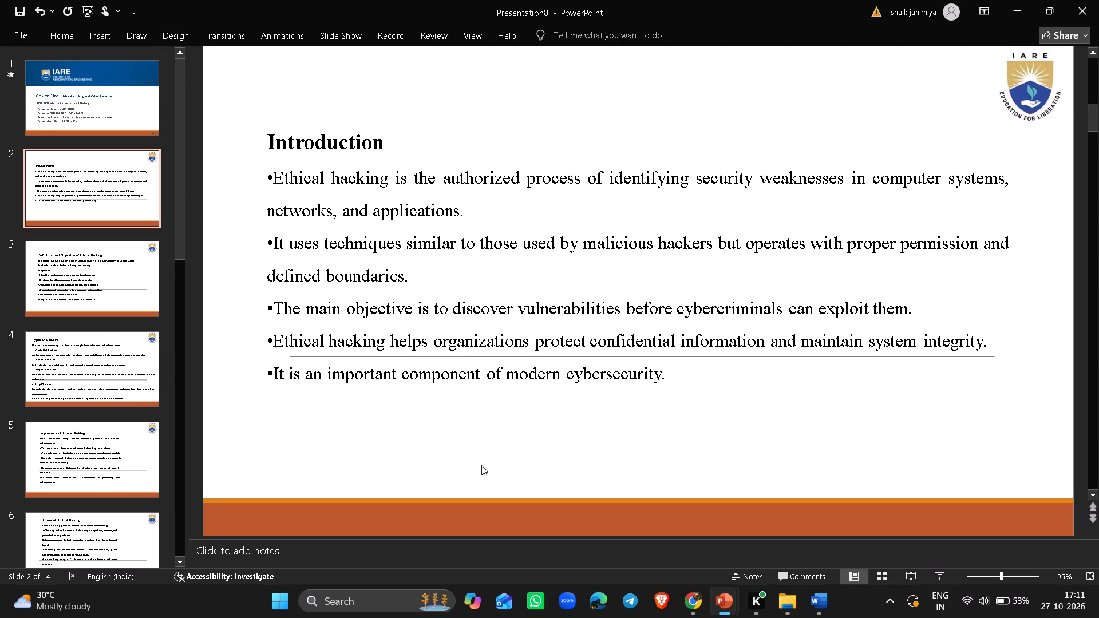
{"action": "key", "text": "ctrl+x"}
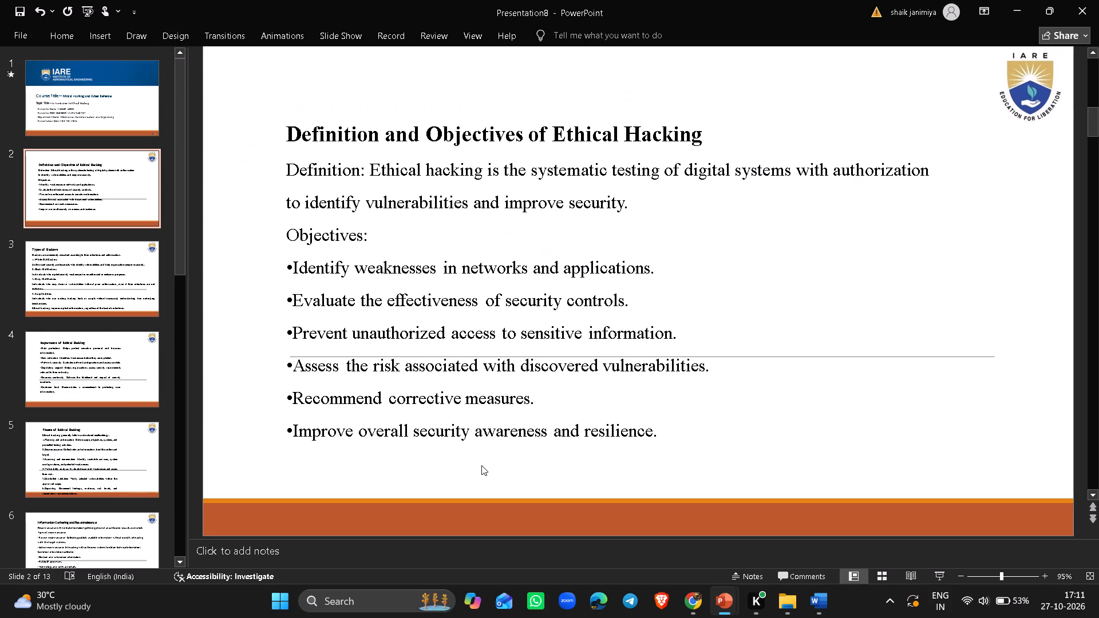
Undo the cut of the Introduction slide and the application of the orange-band theme, and go to the Definition and Objectives slide.
{"action": "key", "text": "ctrl+z"}
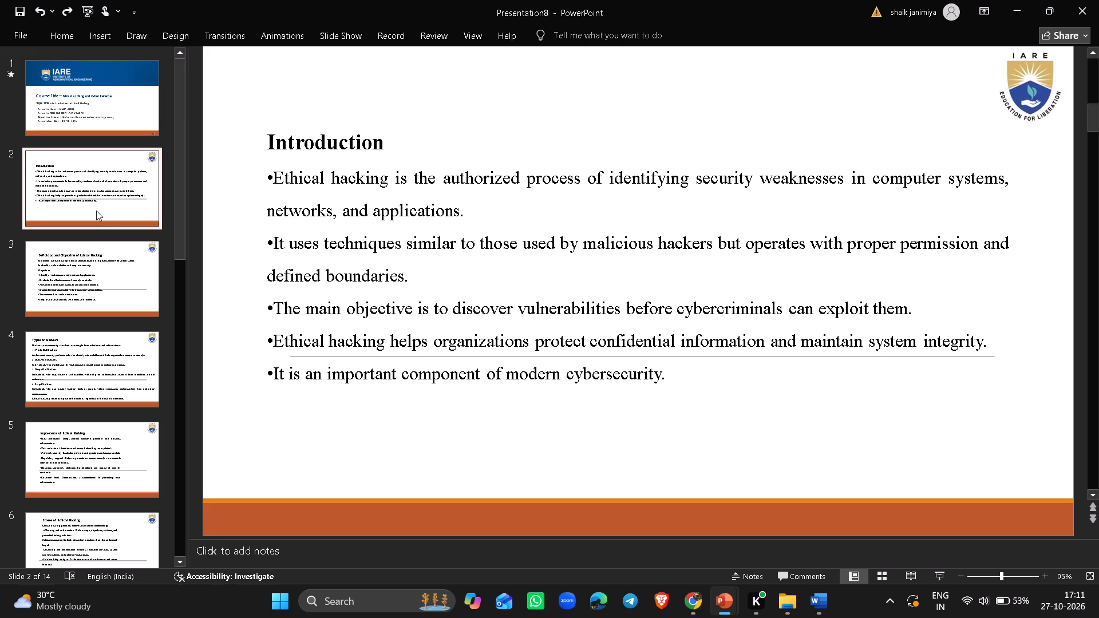
{"action": "left_click", "coordinate": [296, 102]}
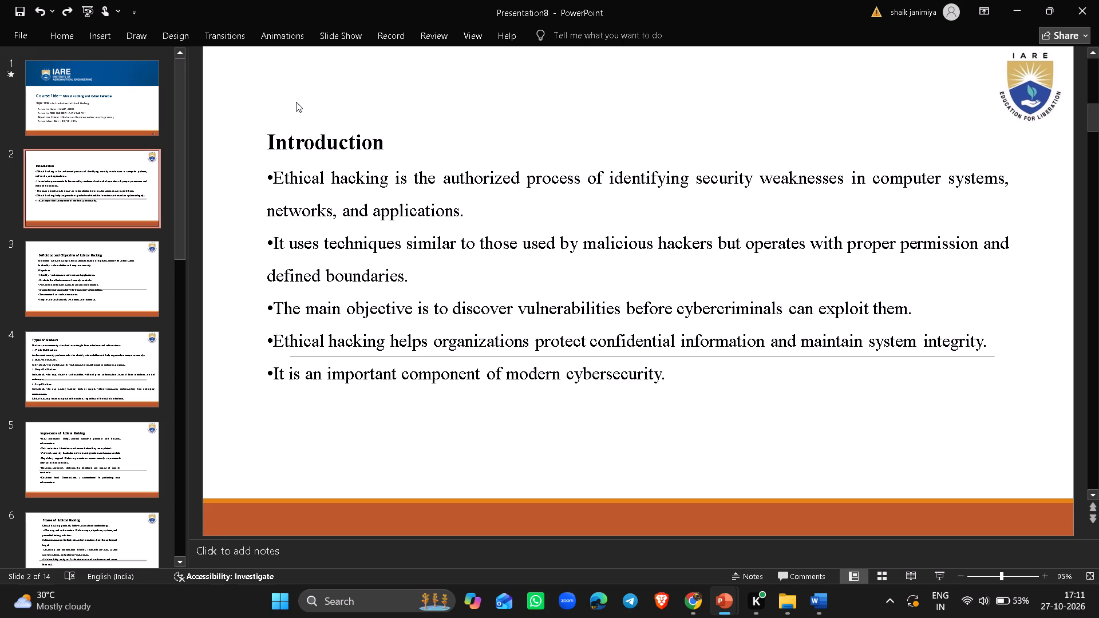
{"action": "key", "text": "ctrl+z"}
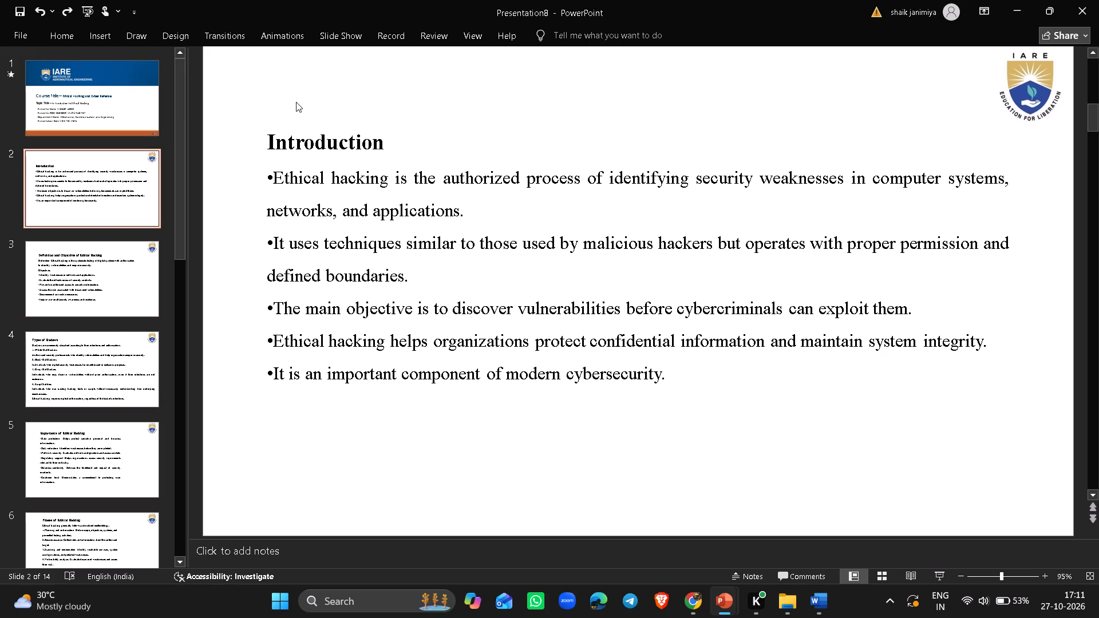
{"action": "left_click", "coordinate": [118, 263]}
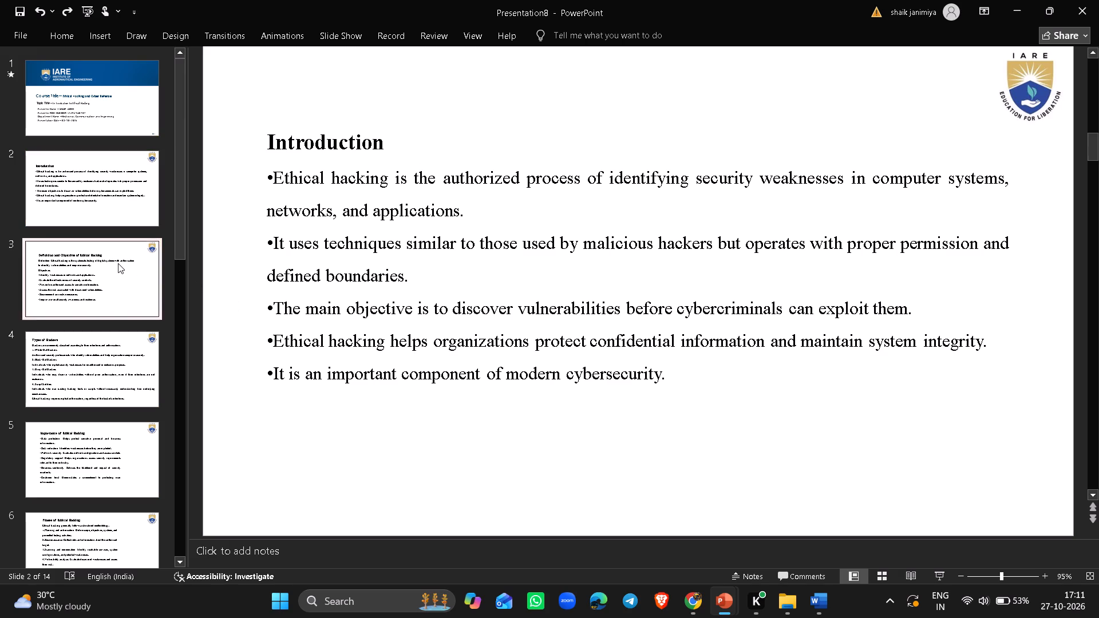
{"action": "left_click", "coordinate": [702, 600]}
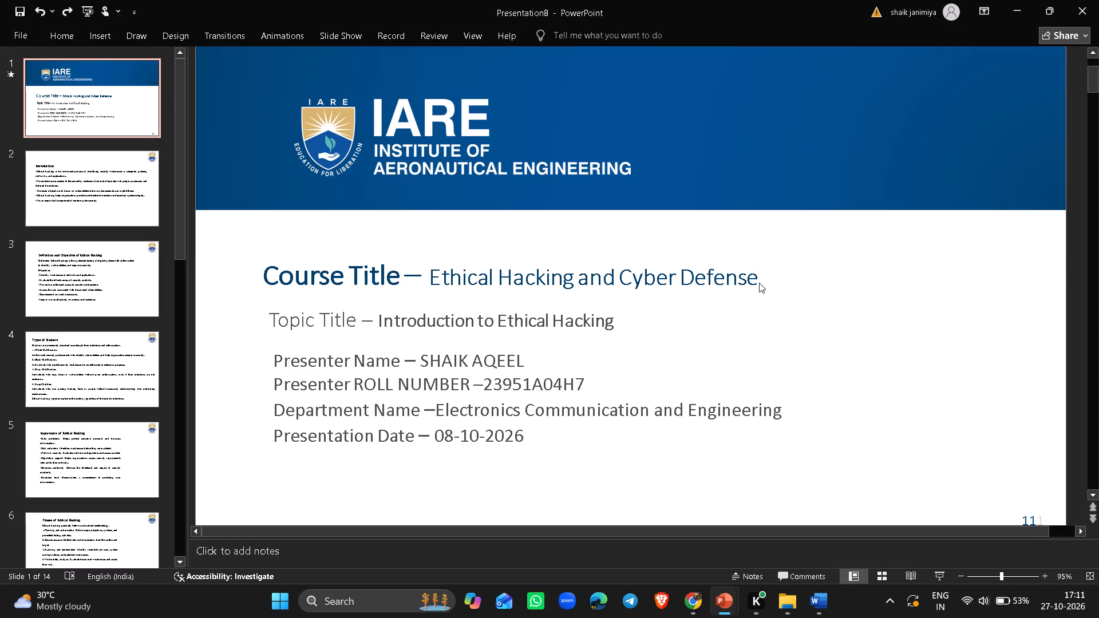
{"action": "left_click", "coordinate": [608, 320]}
{"action": "left_click_drag", "start_coordinate": [611, 320], "coordinate": [406, 306]}
{"action": "key", "text": "ctrl+c"}
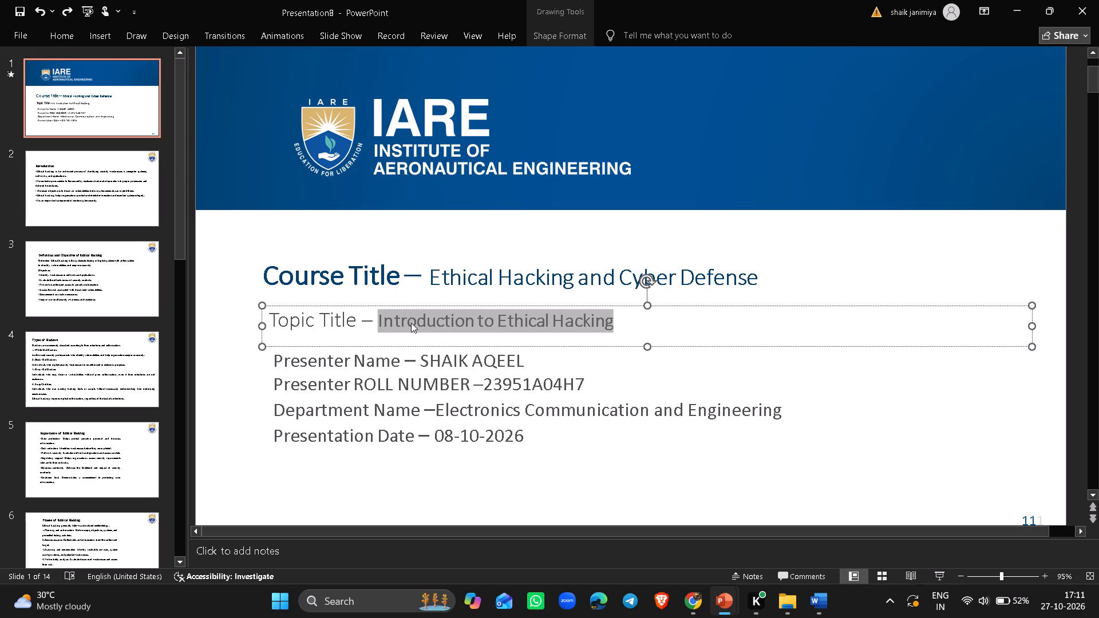
{"action": "left_click", "coordinate": [459, 501]}
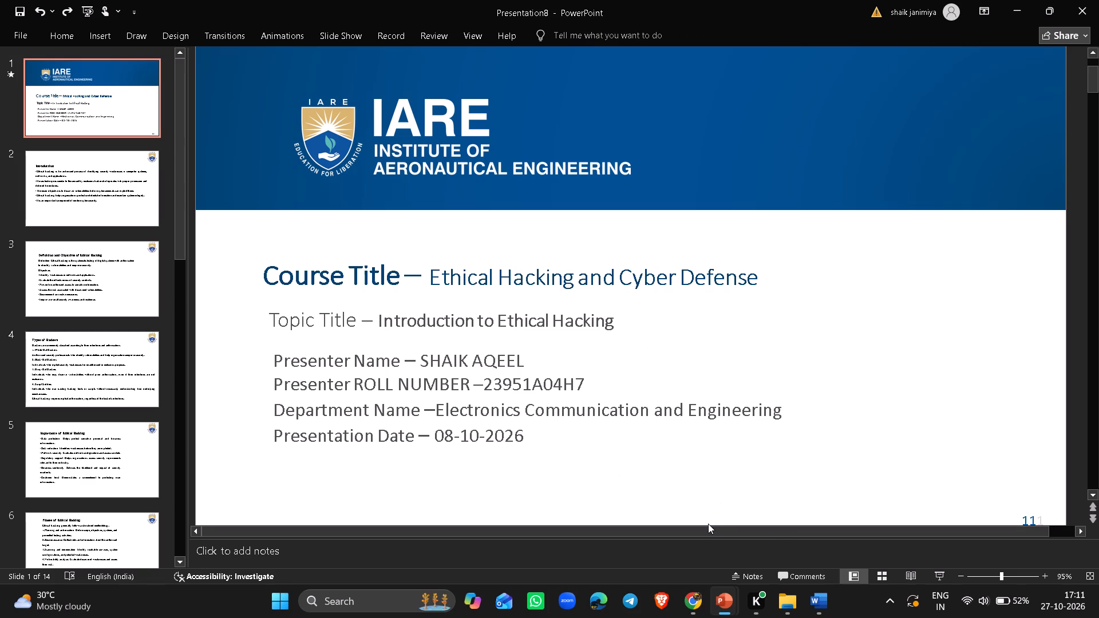
{"action": "key", "text": "alt+Tab"}
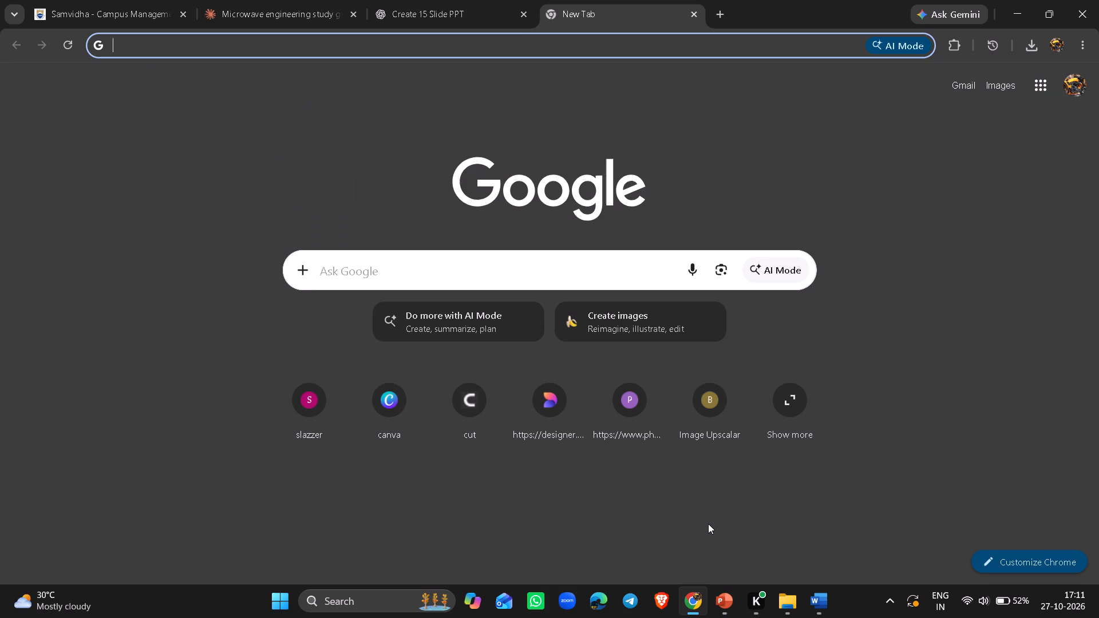
{"action": "left_click", "coordinate": [650, 41], "text": "ctrl"}
{"action": "key", "text": "ctrl+v"}
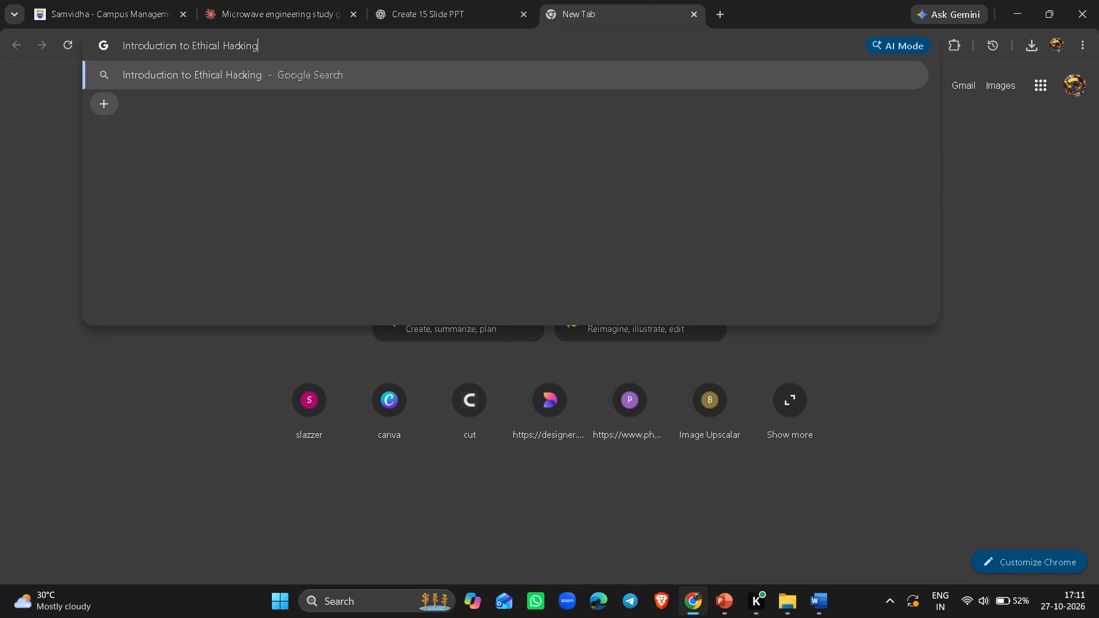
{"action": "key", "text": "Return"}
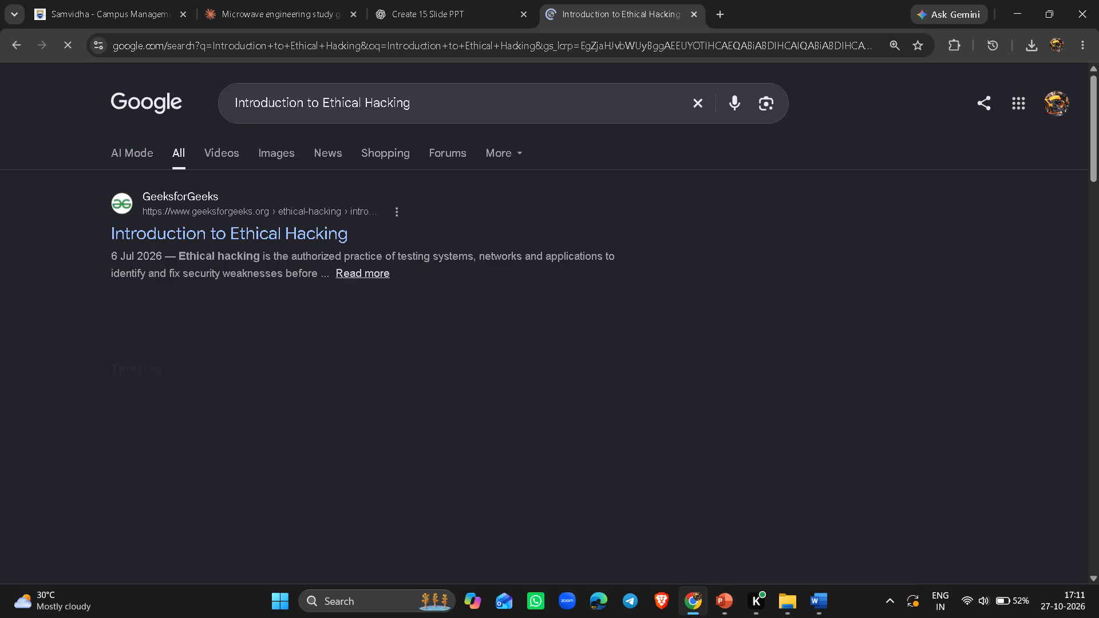
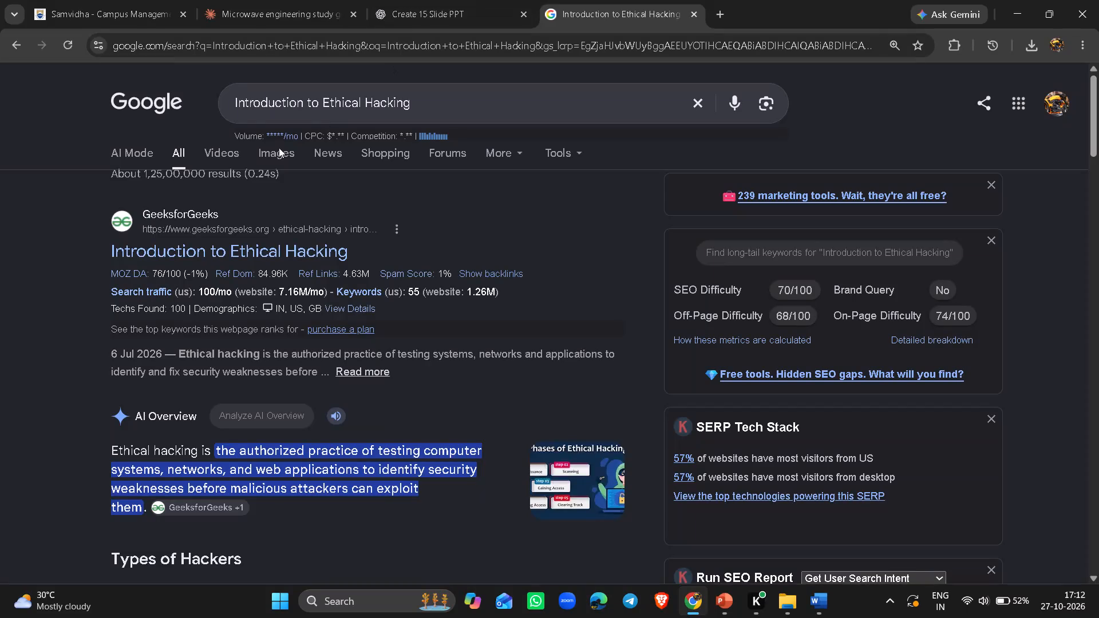
Show the image results for the search and copy igmGuru's hooded-hacker illustration captioned "Introduction to Ethical Hacking".
{"action": "left_click", "coordinate": [262, 153]}
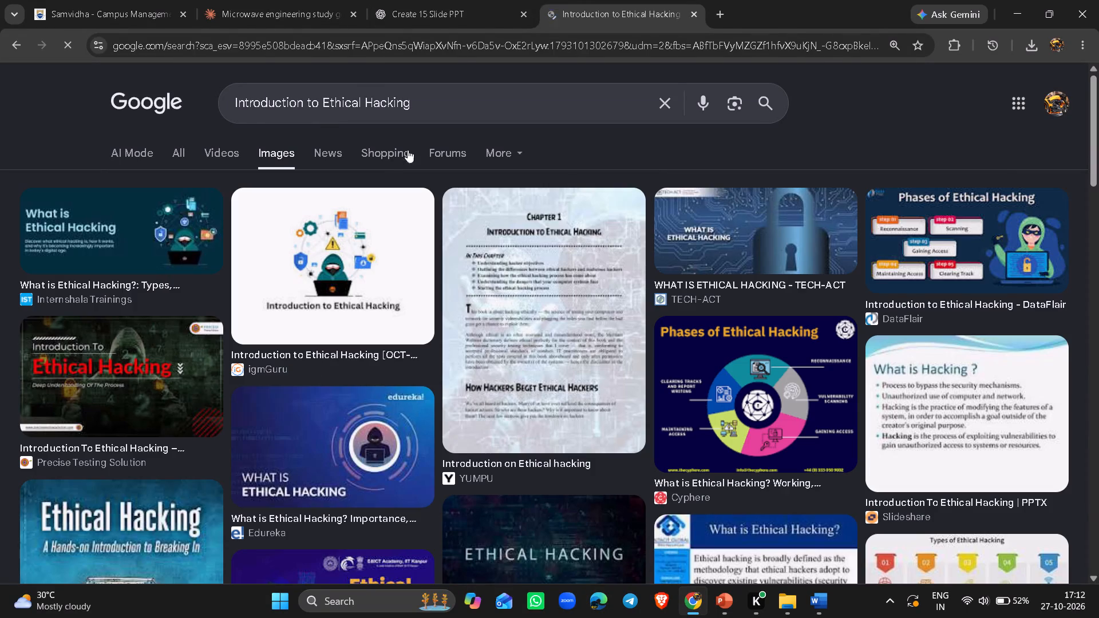
{"action": "right_click", "coordinate": [321, 298]}
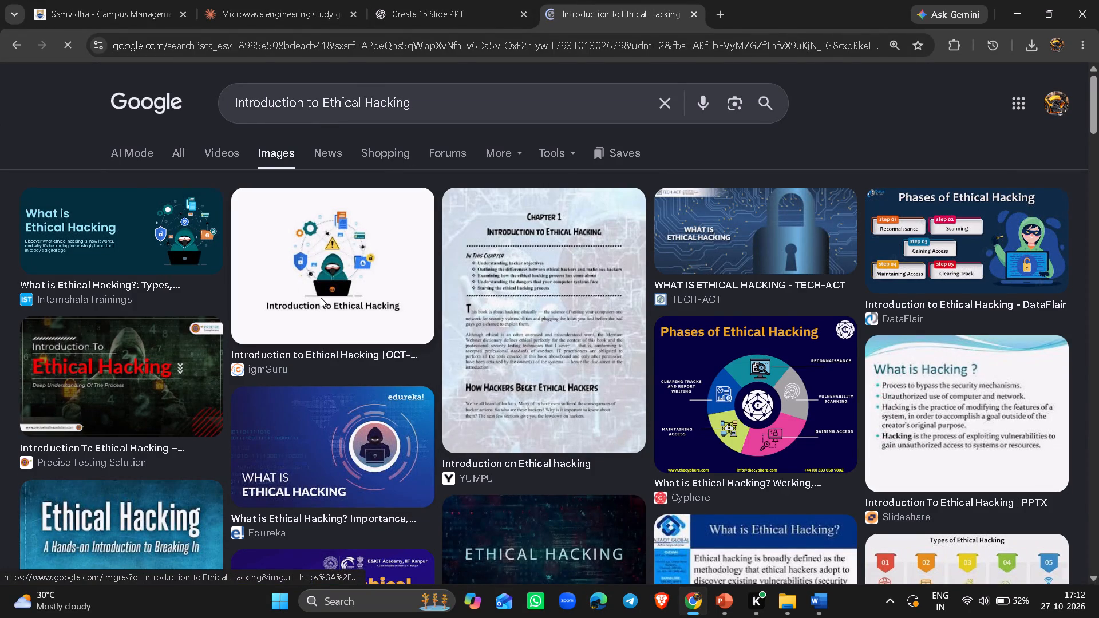
{"action": "left_click", "coordinate": [384, 485]}
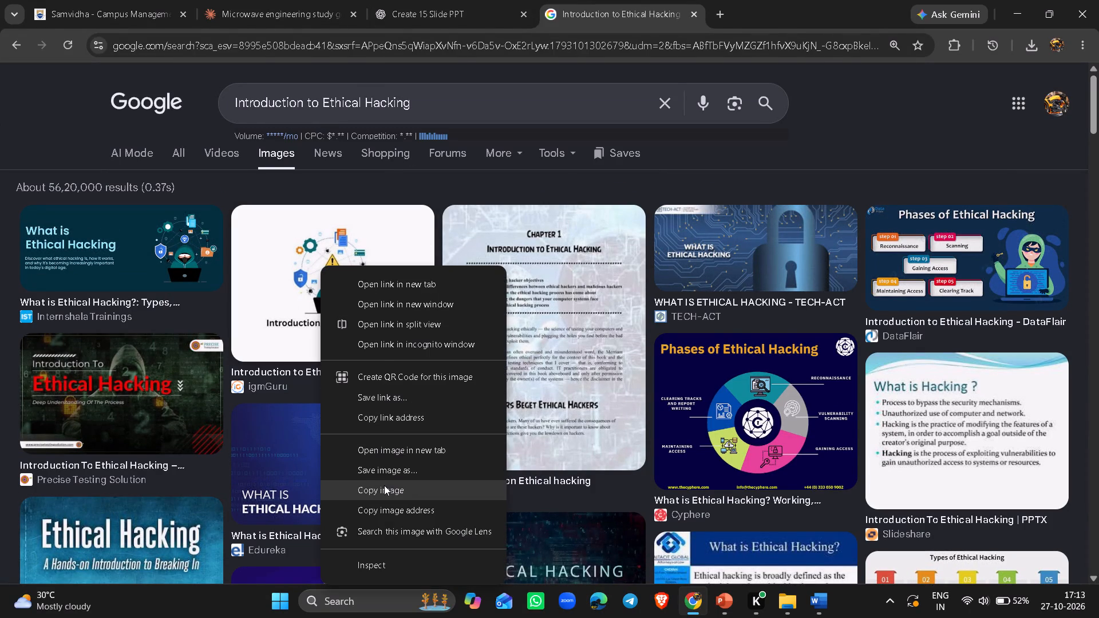
In PowerPoint, narrow the Introduction slide's text box from its outer side to free space beneath the IARE logo.
{"action": "key", "text": "alt+Tab"}
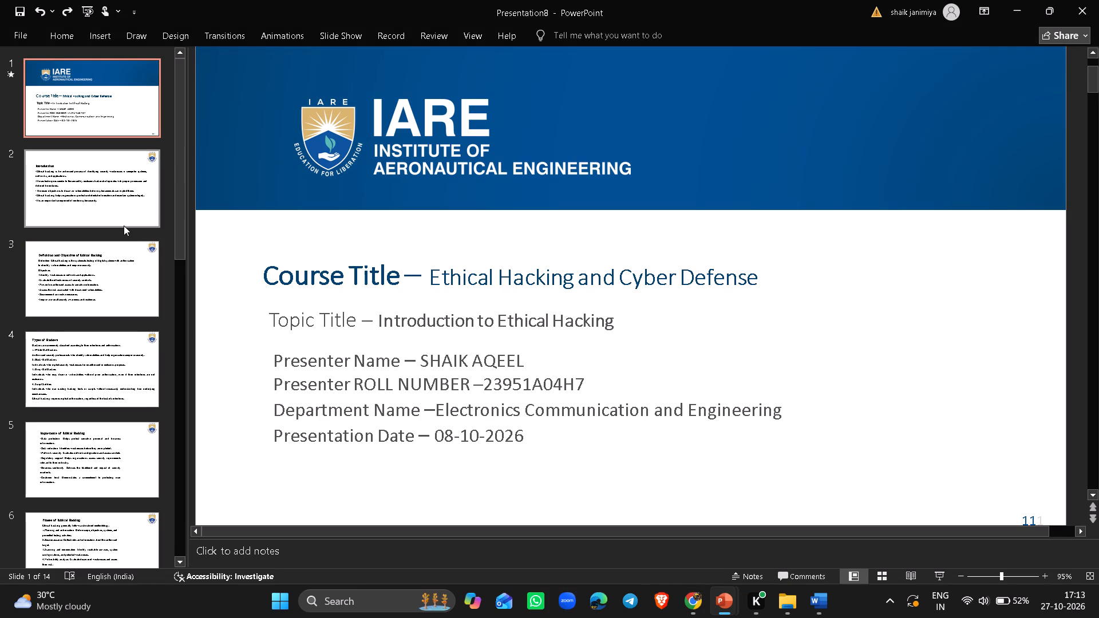
{"action": "left_click", "coordinate": [124, 225]}
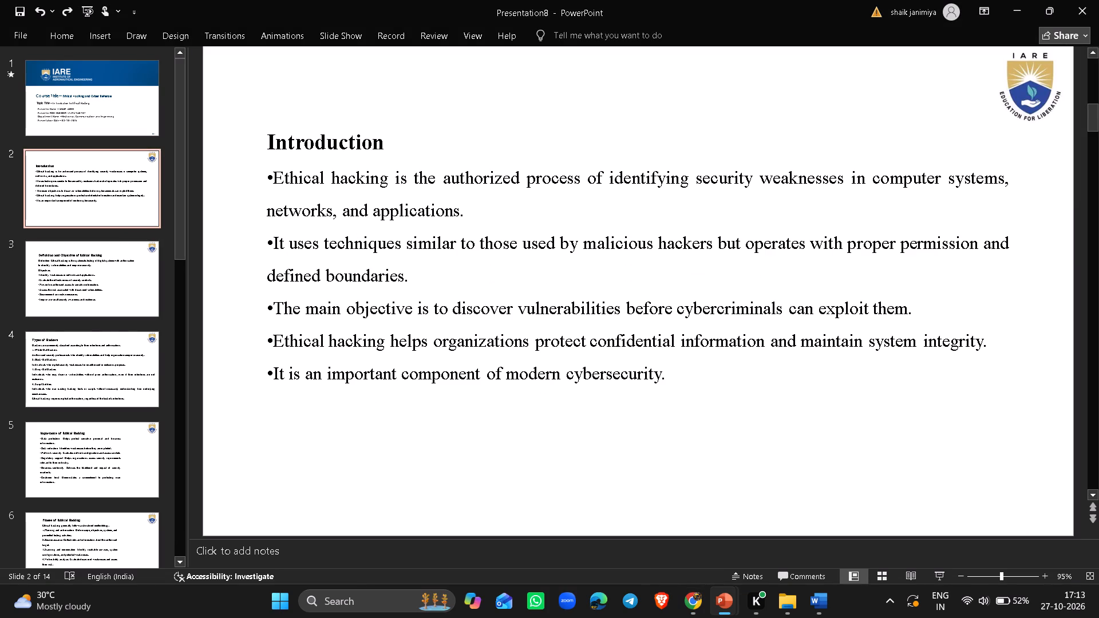
{"action": "left_click", "coordinate": [564, 205]}
{"action": "left_click_drag", "start_coordinate": [1016, 252], "coordinate": [806, 283]}
{"action": "left_click", "coordinate": [919, 319]}
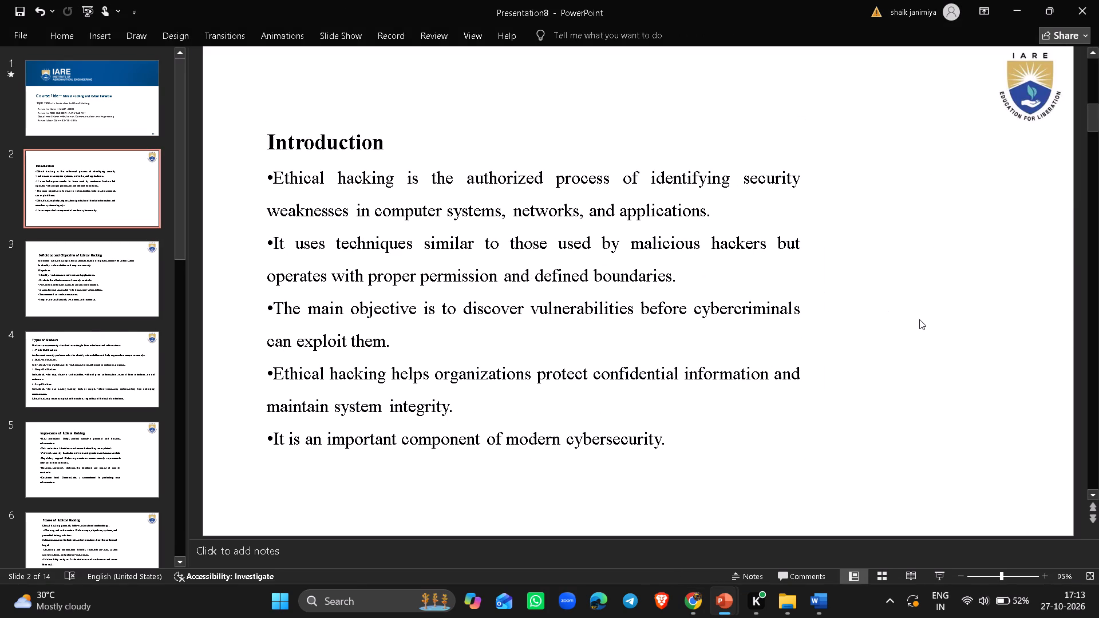
Paste the copied hacker illustration onto the Introduction slide, shrink it, and place it beside the bullet text.
{"action": "key", "text": "ctrl+v"}
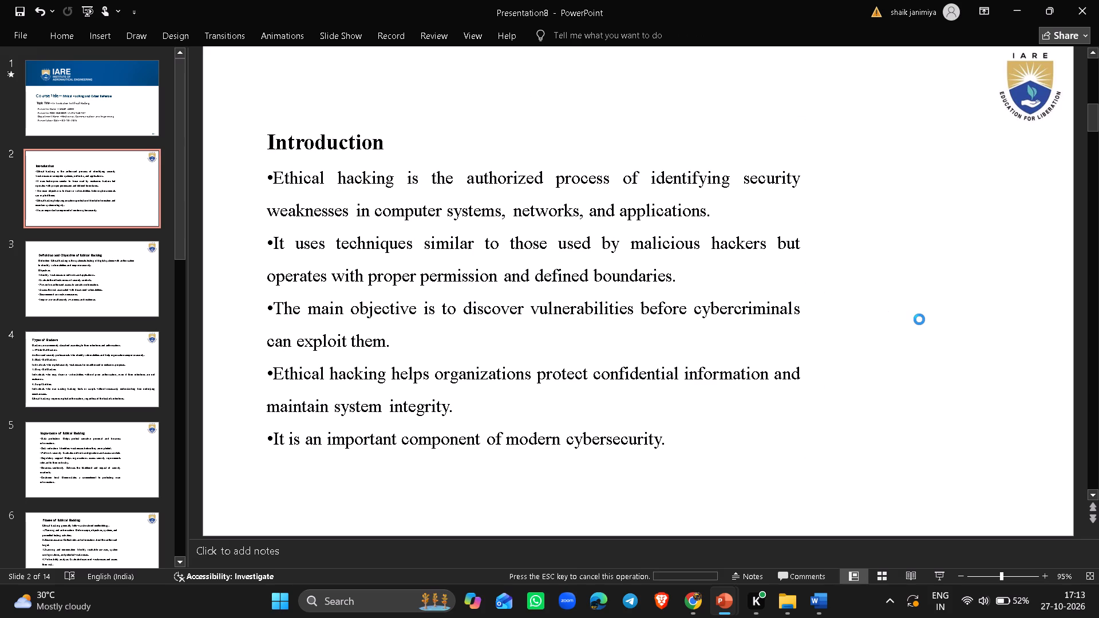
{"action": "left_click_drag", "start_coordinate": [644, 320], "coordinate": [924, 363]}
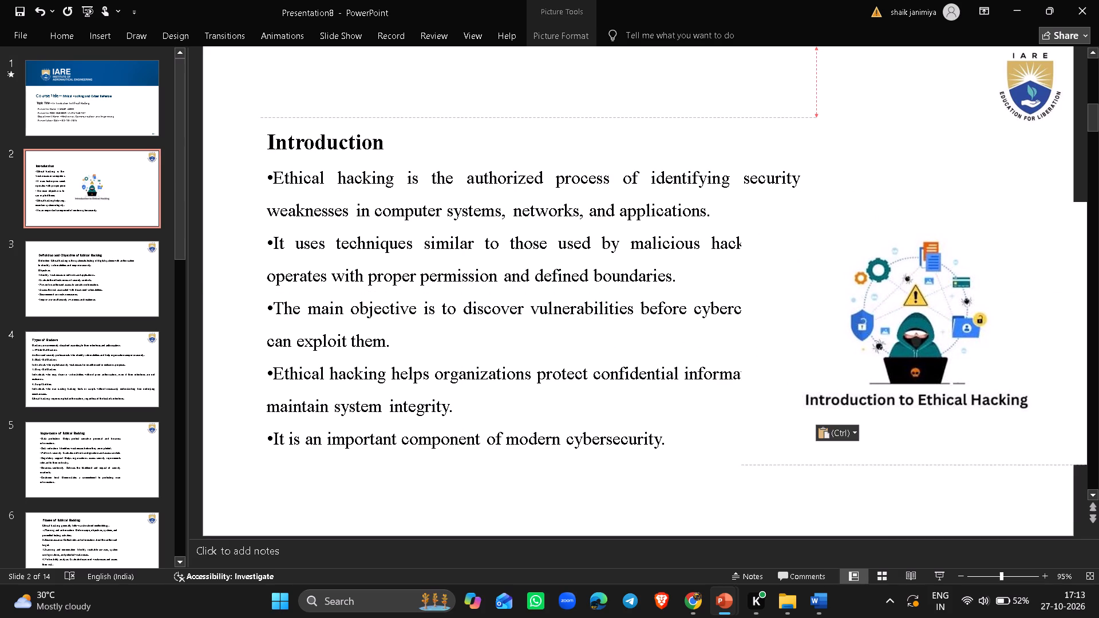
{"action": "left_click_drag", "start_coordinate": [924, 363], "coordinate": [879, 356]}
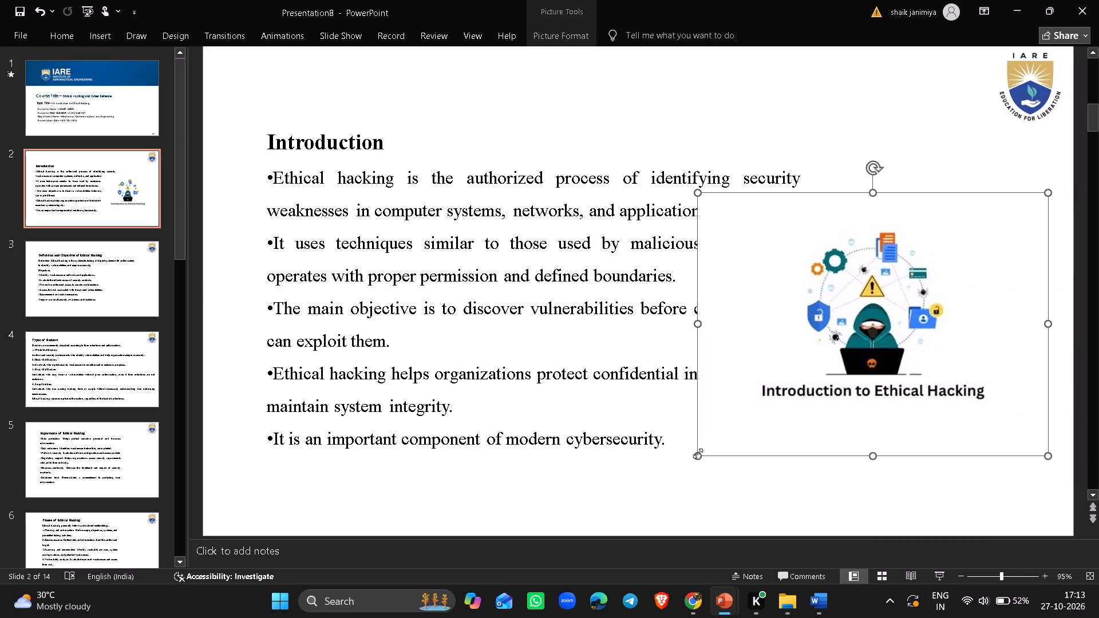
{"action": "left_click_drag", "start_coordinate": [698, 453], "coordinate": [891, 370]}
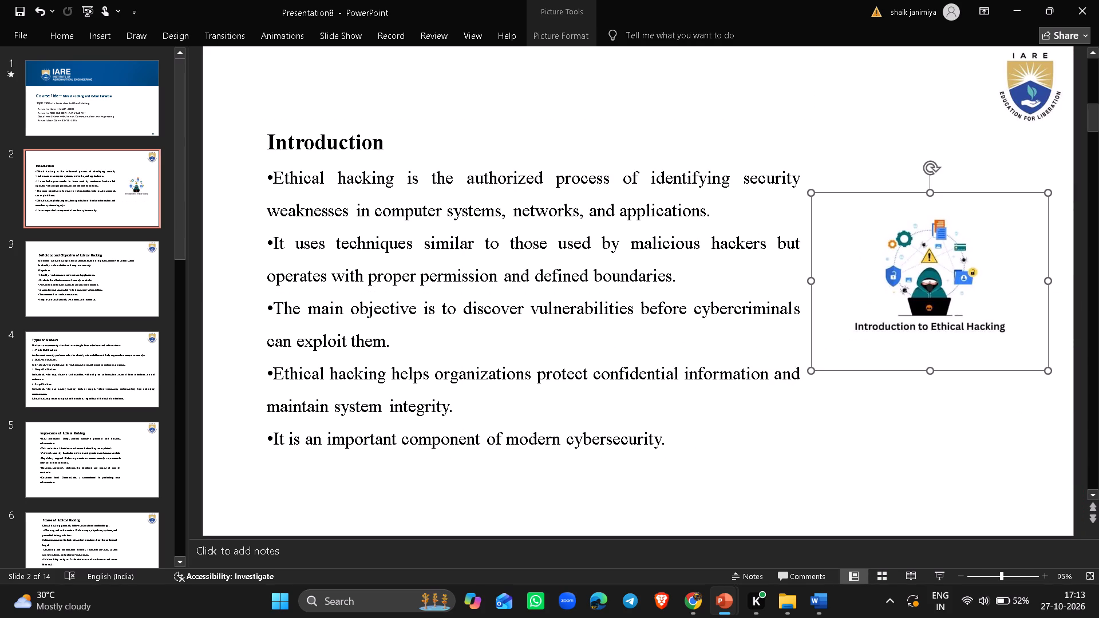
{"action": "left_click_drag", "start_coordinate": [919, 325], "coordinate": [936, 350]}
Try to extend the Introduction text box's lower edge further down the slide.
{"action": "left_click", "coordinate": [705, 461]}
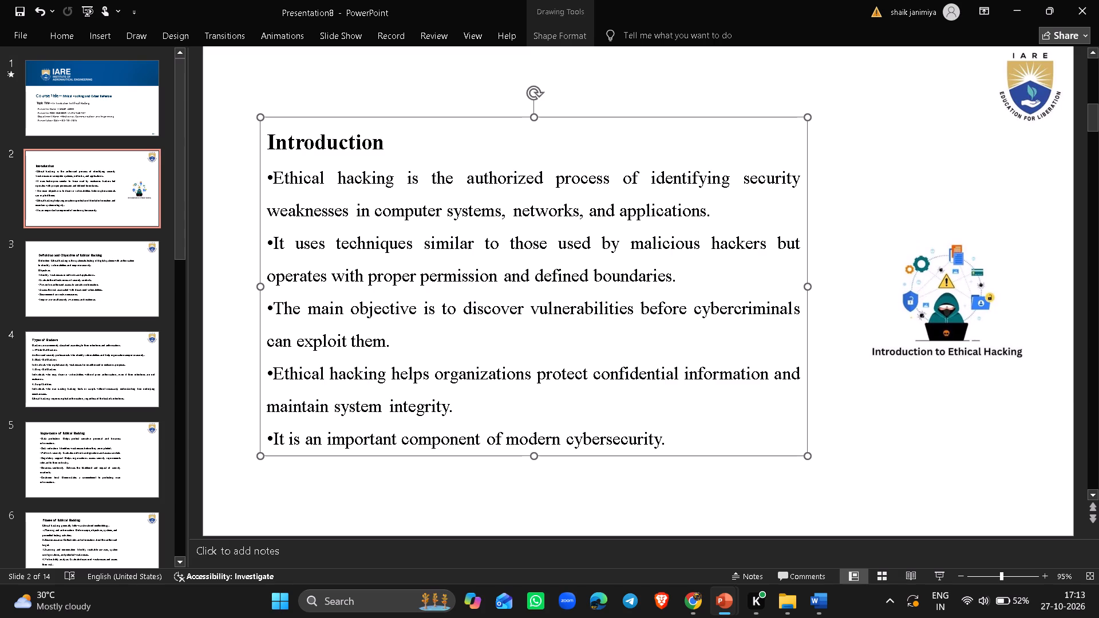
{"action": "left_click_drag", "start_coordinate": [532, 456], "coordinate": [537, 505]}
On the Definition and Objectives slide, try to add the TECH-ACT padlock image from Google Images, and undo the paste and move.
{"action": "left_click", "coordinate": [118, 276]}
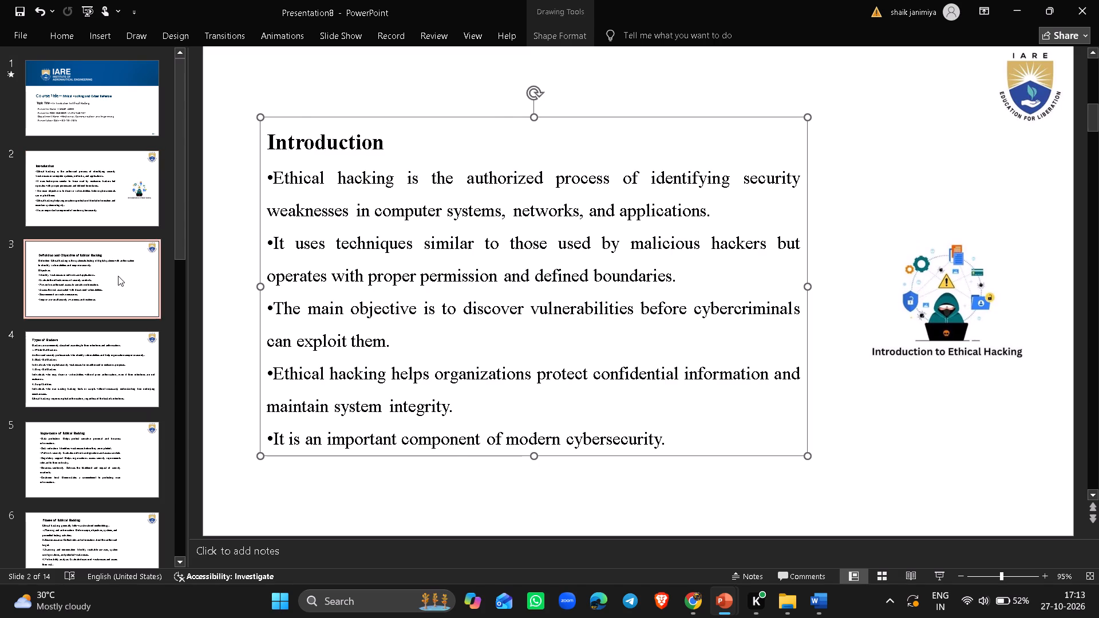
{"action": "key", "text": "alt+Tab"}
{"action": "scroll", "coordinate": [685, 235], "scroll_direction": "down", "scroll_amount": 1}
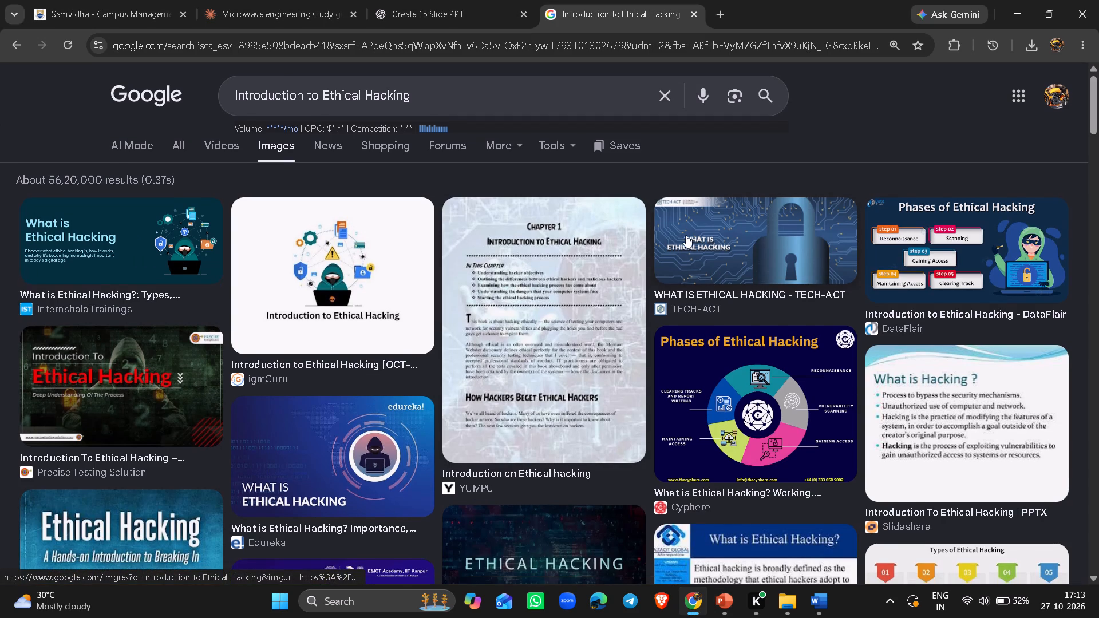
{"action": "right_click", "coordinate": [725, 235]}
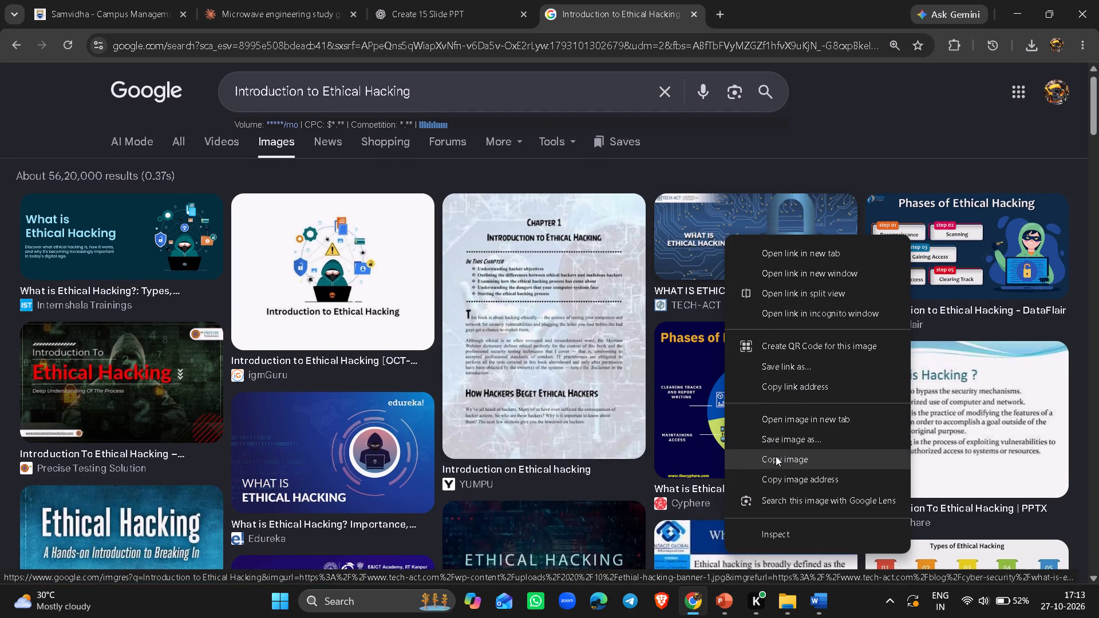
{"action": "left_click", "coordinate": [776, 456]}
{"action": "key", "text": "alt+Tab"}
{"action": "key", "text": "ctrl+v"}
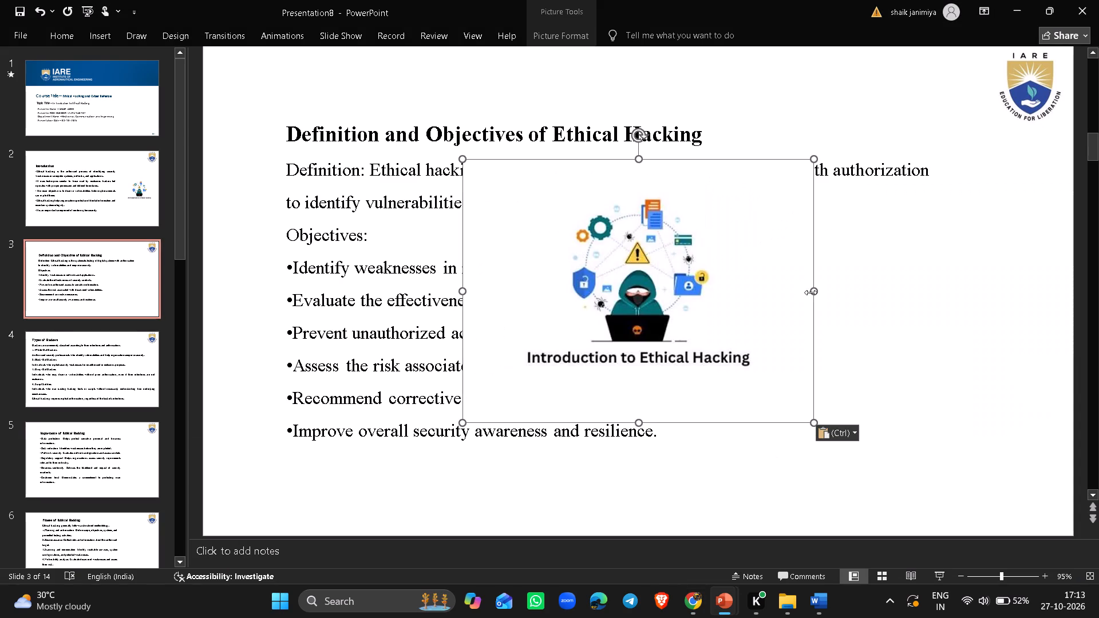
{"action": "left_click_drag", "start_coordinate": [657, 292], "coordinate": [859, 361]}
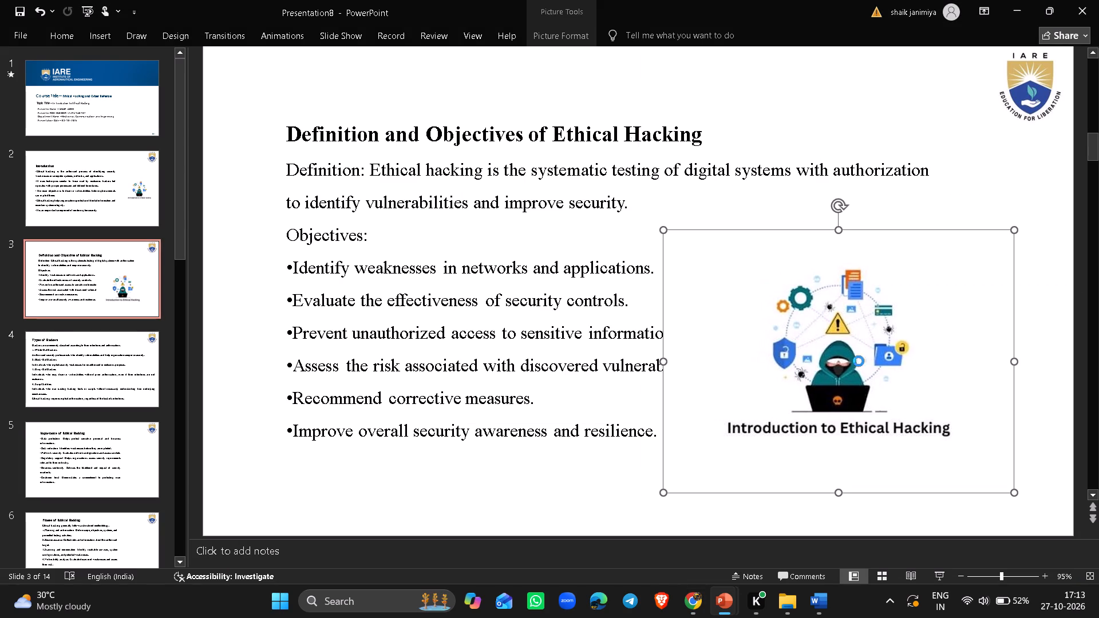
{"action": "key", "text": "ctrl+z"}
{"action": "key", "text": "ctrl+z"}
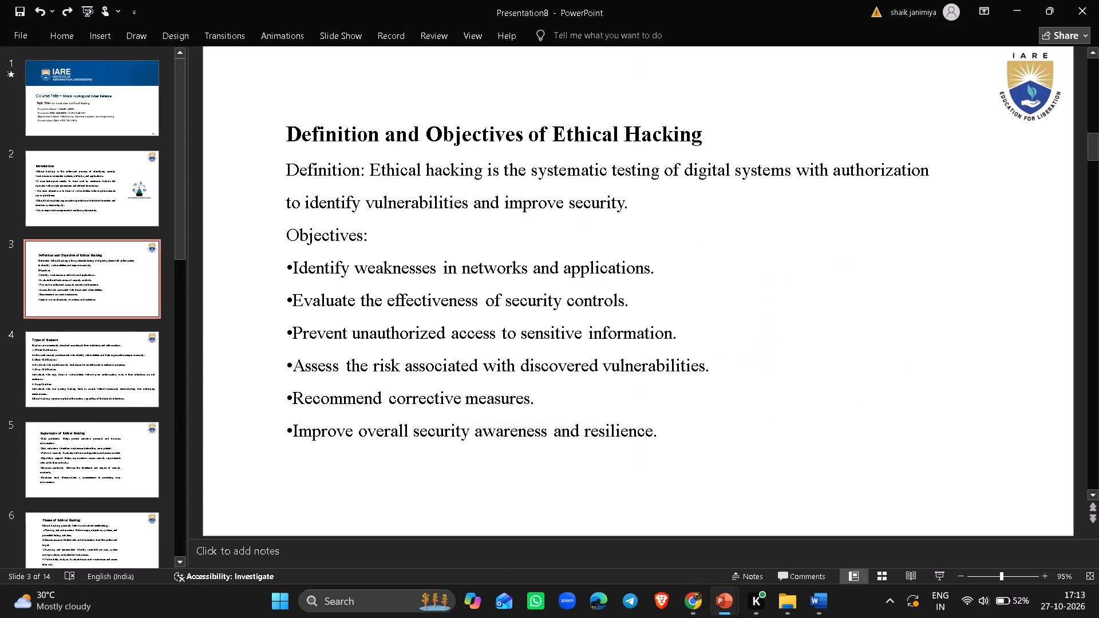
Copy the TECH-ACT "What is Ethical Hacking" padlock image from the Chrome results and paste it onto PowerPoint's Definition and Objectives slide.
{"action": "key", "text": "alt+Tab"}
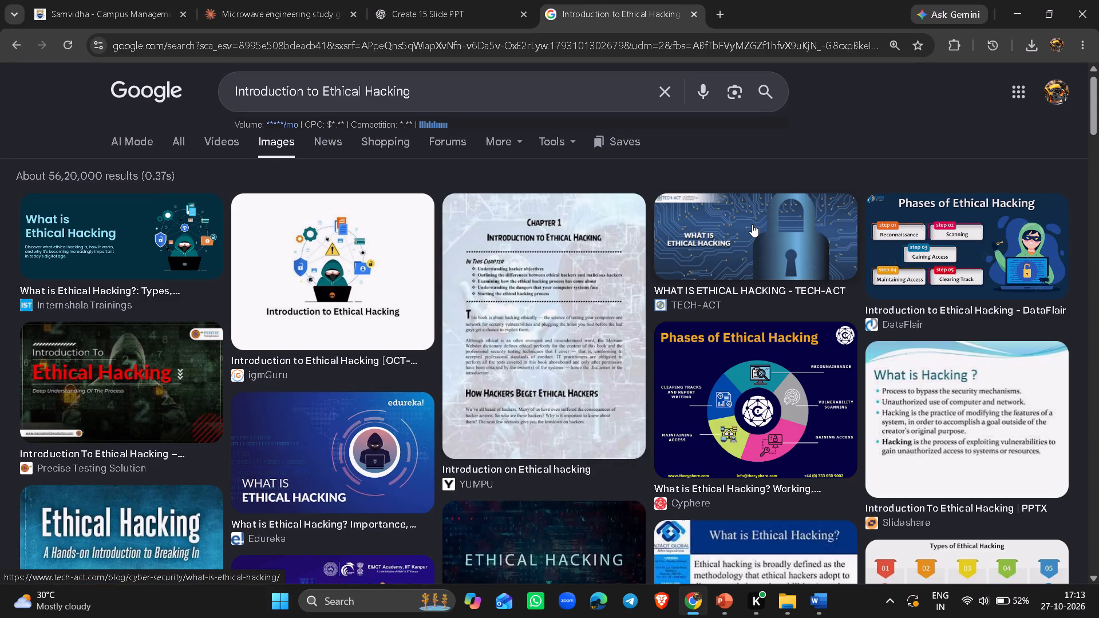
{"action": "right_click", "coordinate": [752, 224]}
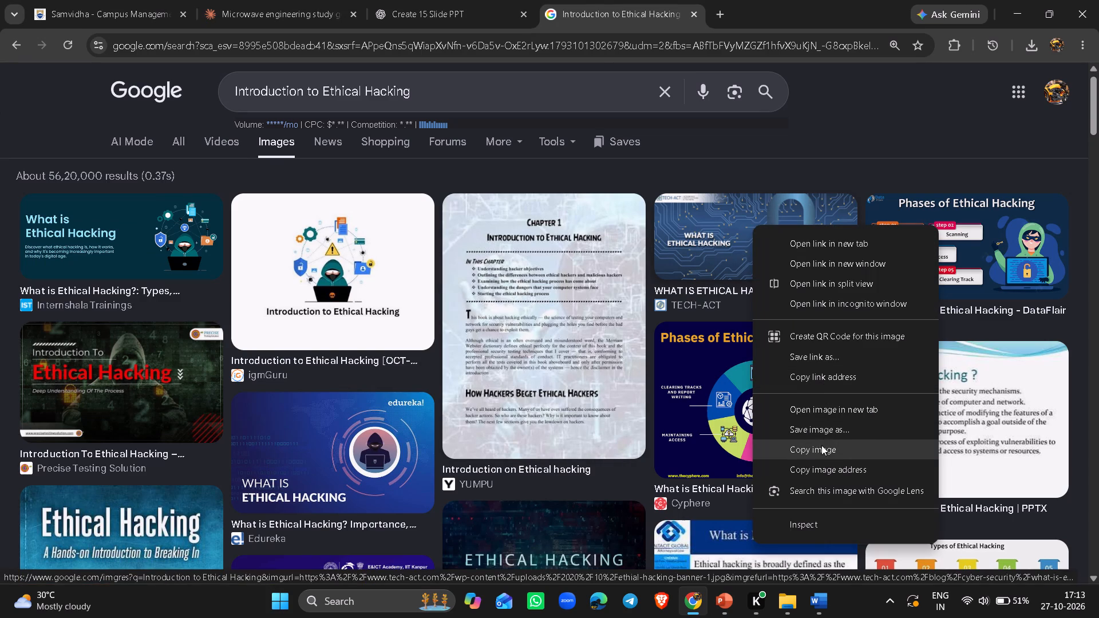
{"action": "left_click", "coordinate": [821, 445]}
{"action": "key", "text": "alt+Tab"}
{"action": "key", "text": "ctrl+v"}
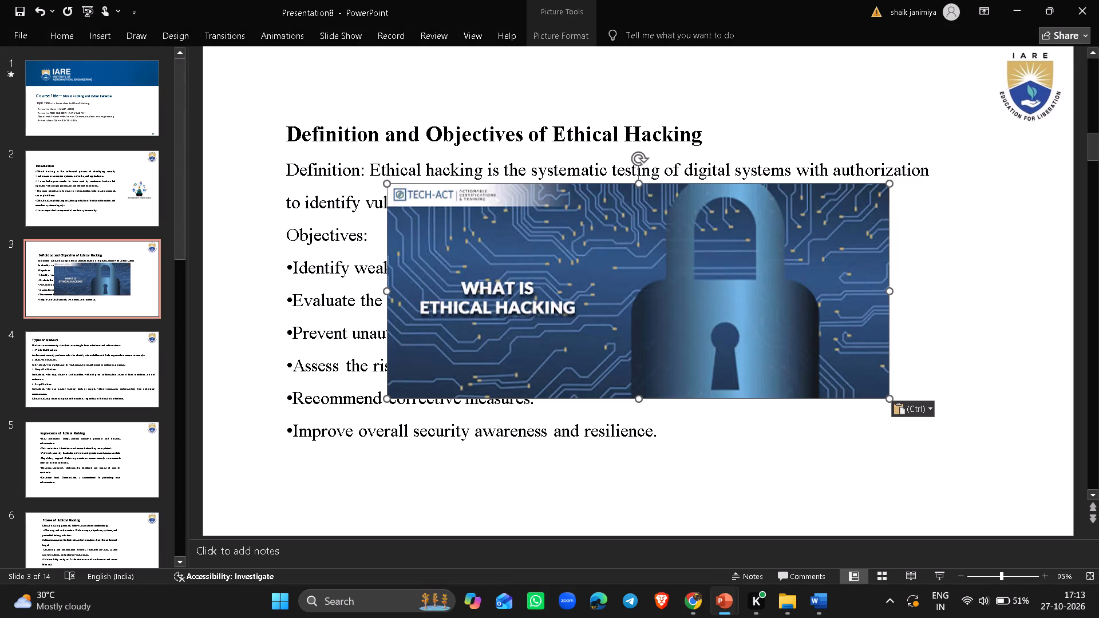
Shrink the padlock image, position it beside the objectives list below the definition, and stretch it taller to match the list.
{"action": "left_click_drag", "start_coordinate": [638, 359], "coordinate": [829, 456]}
{"action": "left_click_drag", "start_coordinate": [576, 494], "coordinate": [838, 413]}
{"action": "left_click_drag", "start_coordinate": [815, 355], "coordinate": [788, 326]}
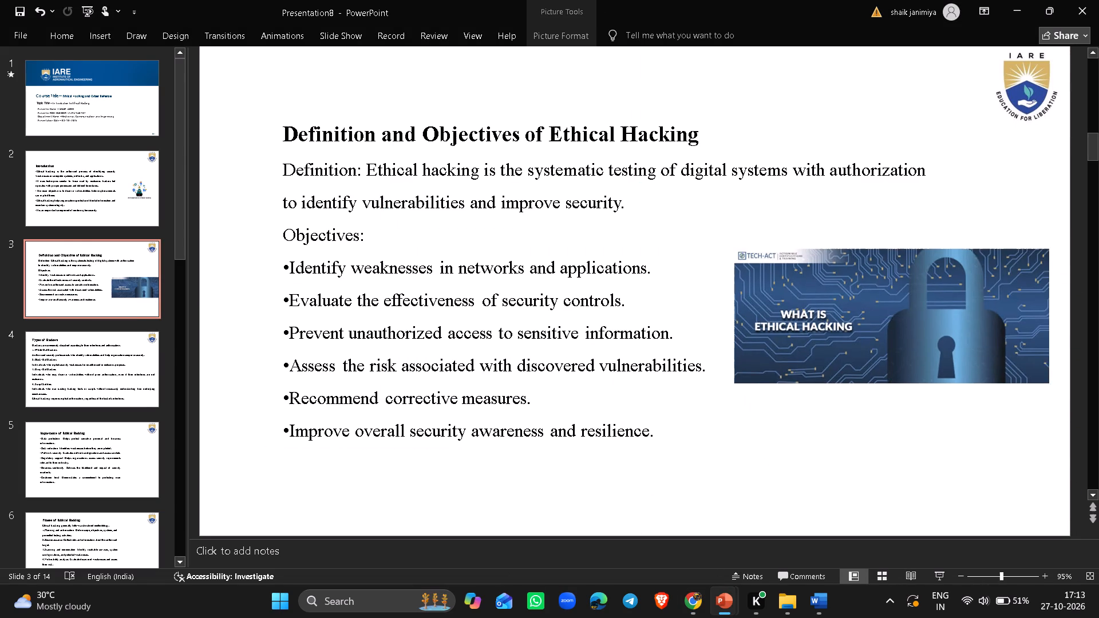
{"action": "left_click_drag", "start_coordinate": [788, 326], "coordinate": [764, 284]}
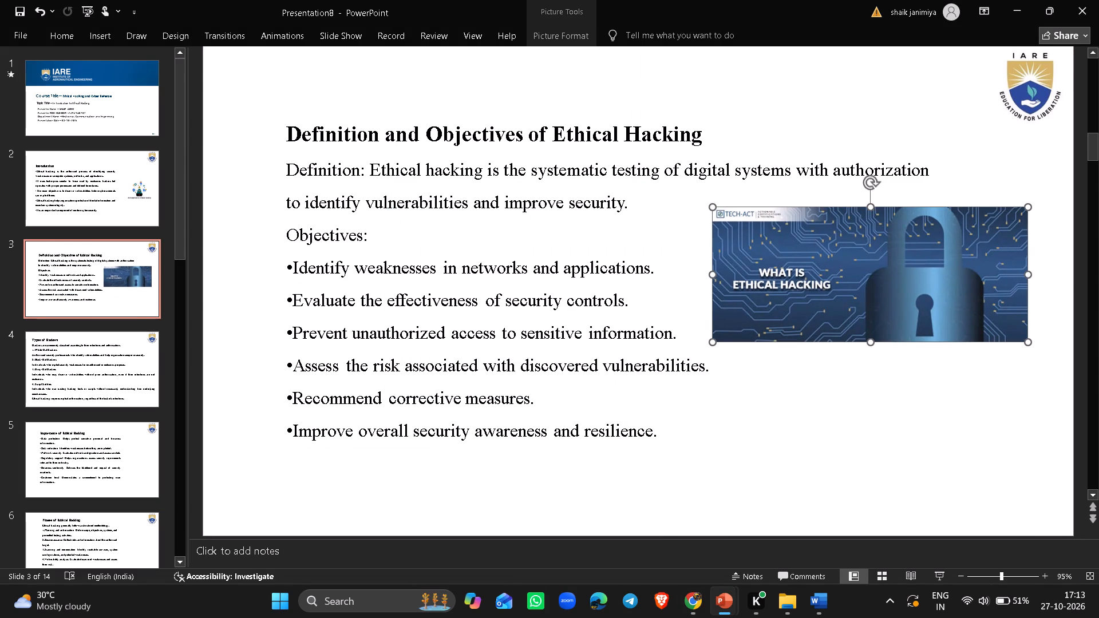
{"action": "left_click_drag", "start_coordinate": [871, 343], "coordinate": [871, 453]}
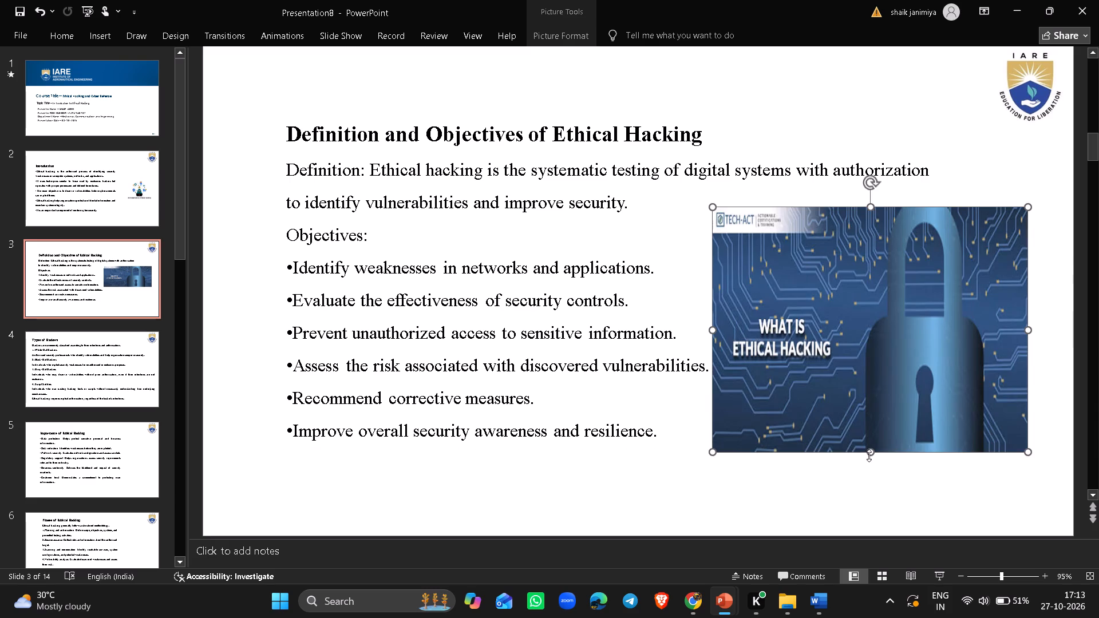
{"action": "left_click", "coordinate": [815, 485]}
Select the Importance of Ethical Hacking slide, browse Chrome's image results, and copy the IICS illustration of hackers around a computer monitor.
{"action": "left_click", "coordinate": [120, 468]}
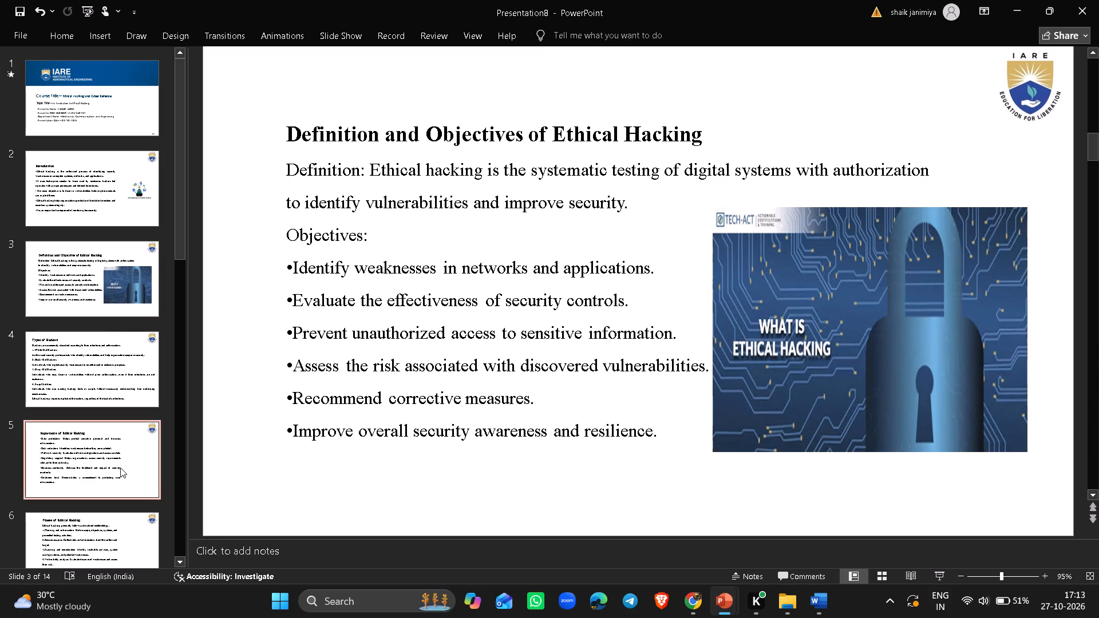
{"action": "key", "text": "alt+Tab"}
{"action": "scroll", "coordinate": [693, 348], "scroll_direction": "down", "scroll_amount": 1}
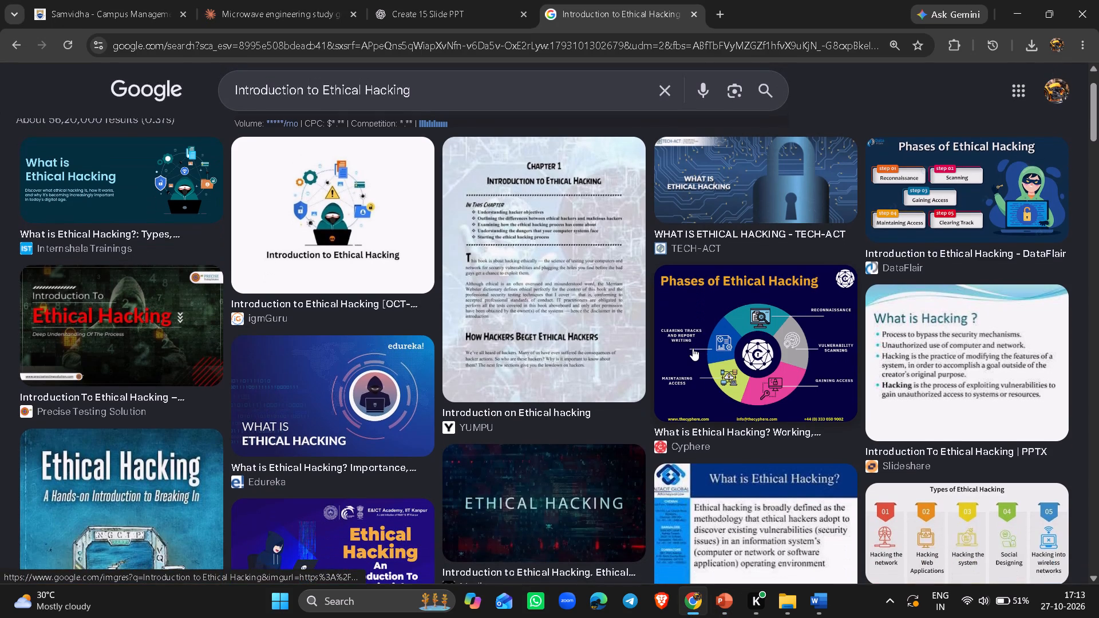
{"action": "scroll", "coordinate": [693, 348], "scroll_direction": "down", "scroll_amount": 2}
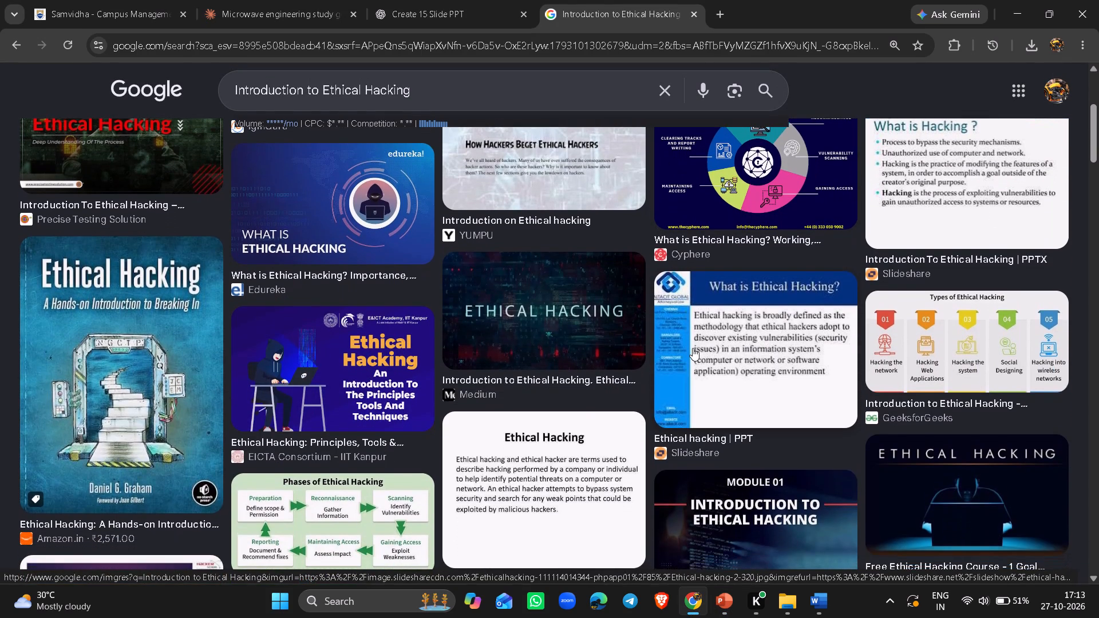
{"action": "scroll", "coordinate": [693, 348], "scroll_direction": "down", "scroll_amount": 2}
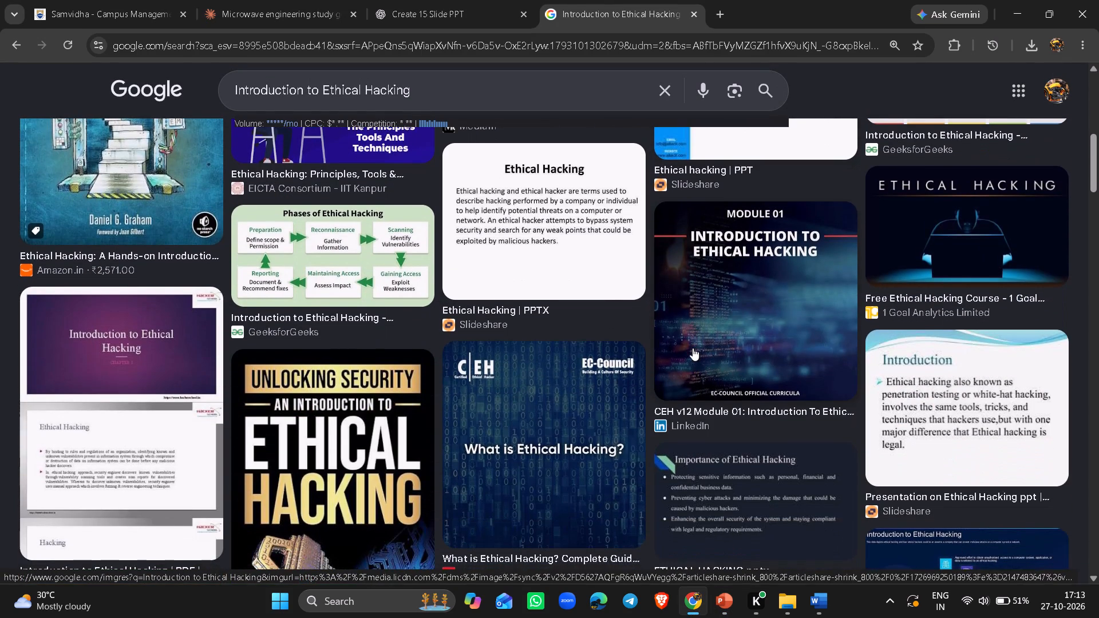
{"action": "scroll", "coordinate": [693, 348], "scroll_direction": "down", "scroll_amount": 2}
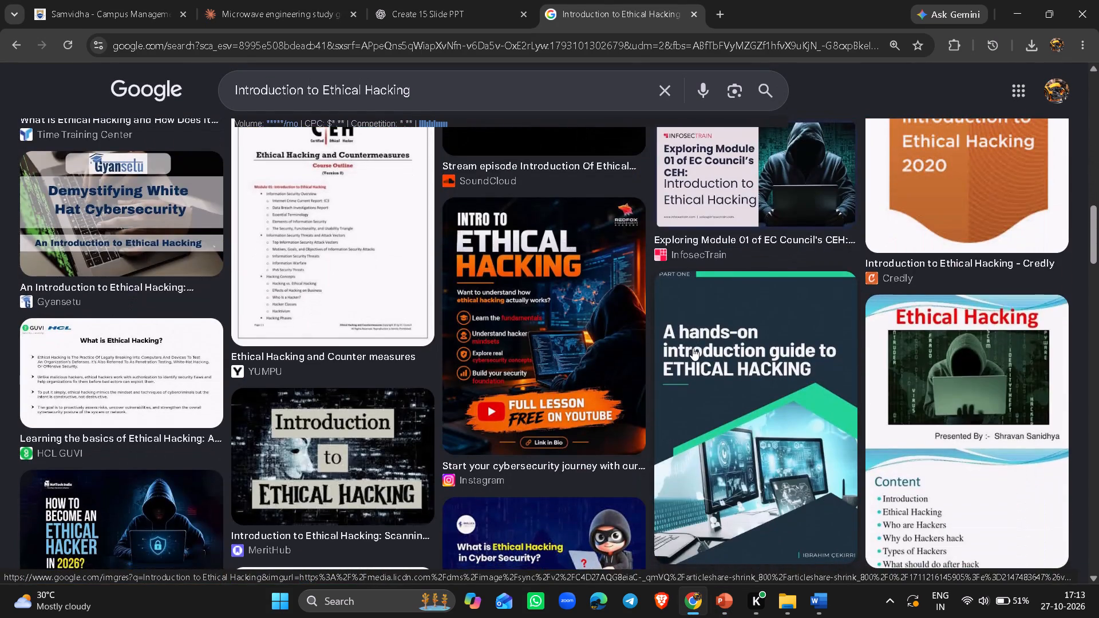
{"action": "scroll", "coordinate": [693, 348], "scroll_direction": "down", "scroll_amount": 2}
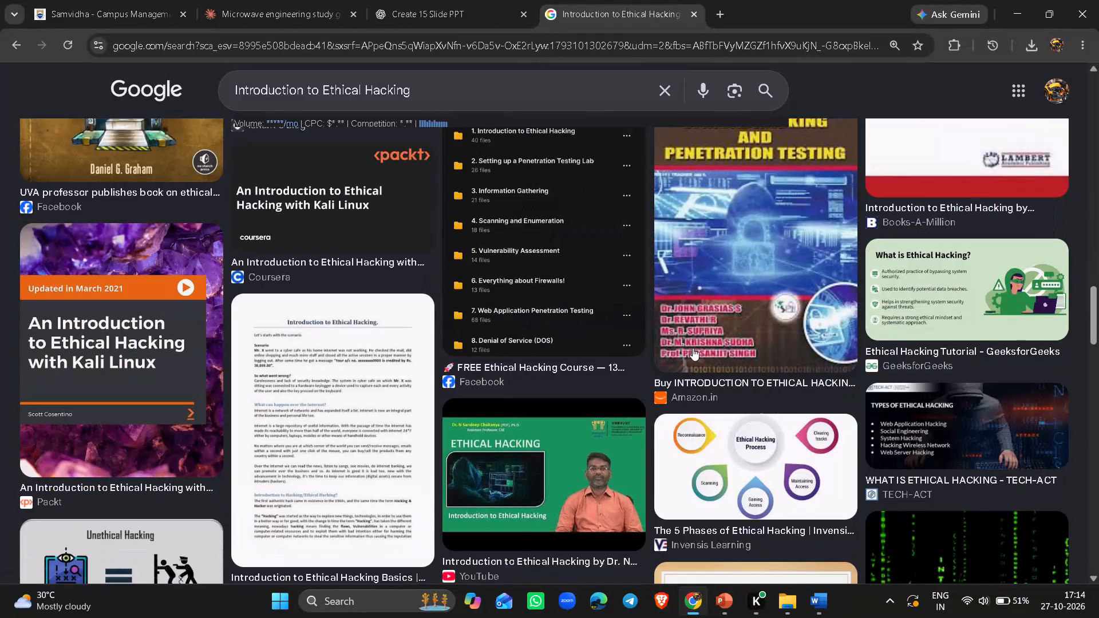
{"action": "scroll", "coordinate": [693, 348], "scroll_direction": "down", "scroll_amount": 3}
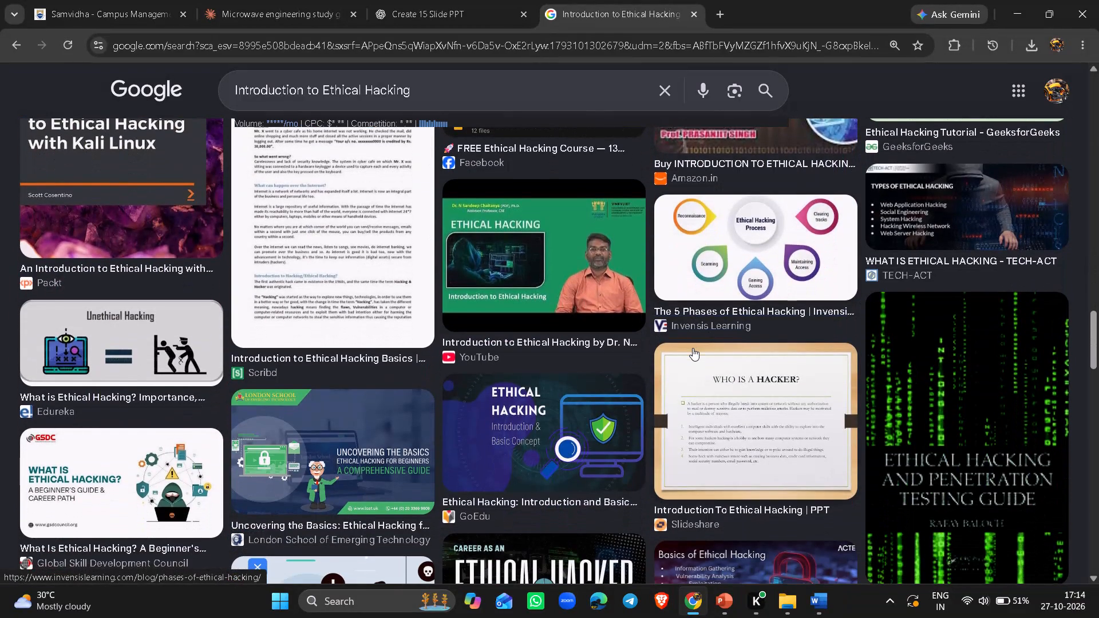
{"action": "scroll", "coordinate": [182, 338], "scroll_direction": "down", "scroll_amount": 1}
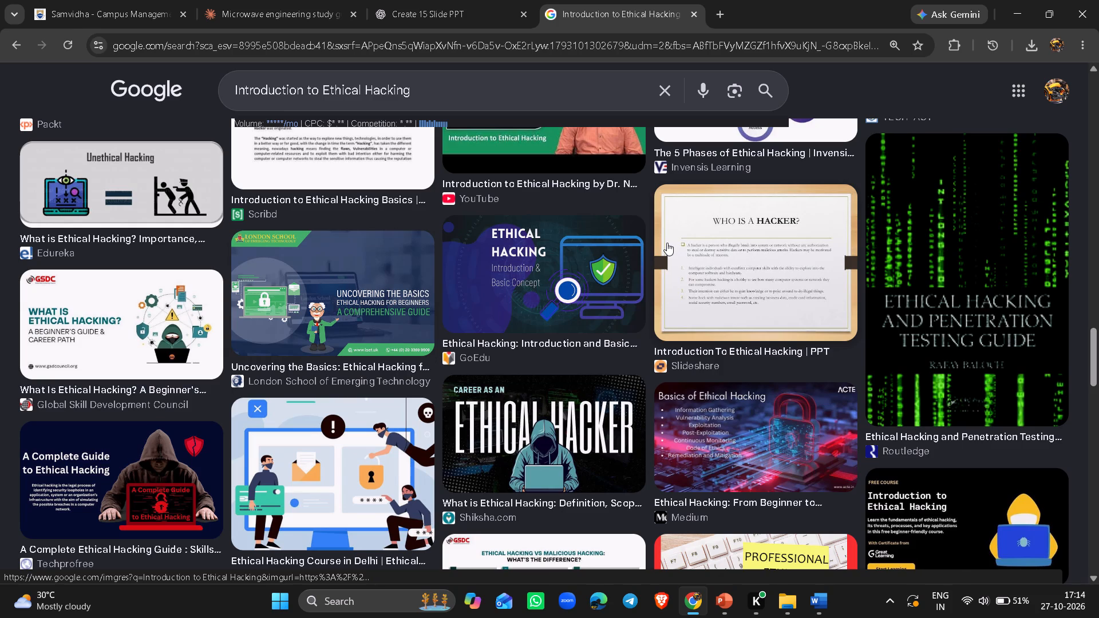
{"action": "right_click", "coordinate": [564, 241]}
{"action": "scroll", "coordinate": [418, 302], "scroll_direction": "down", "scroll_amount": 1}
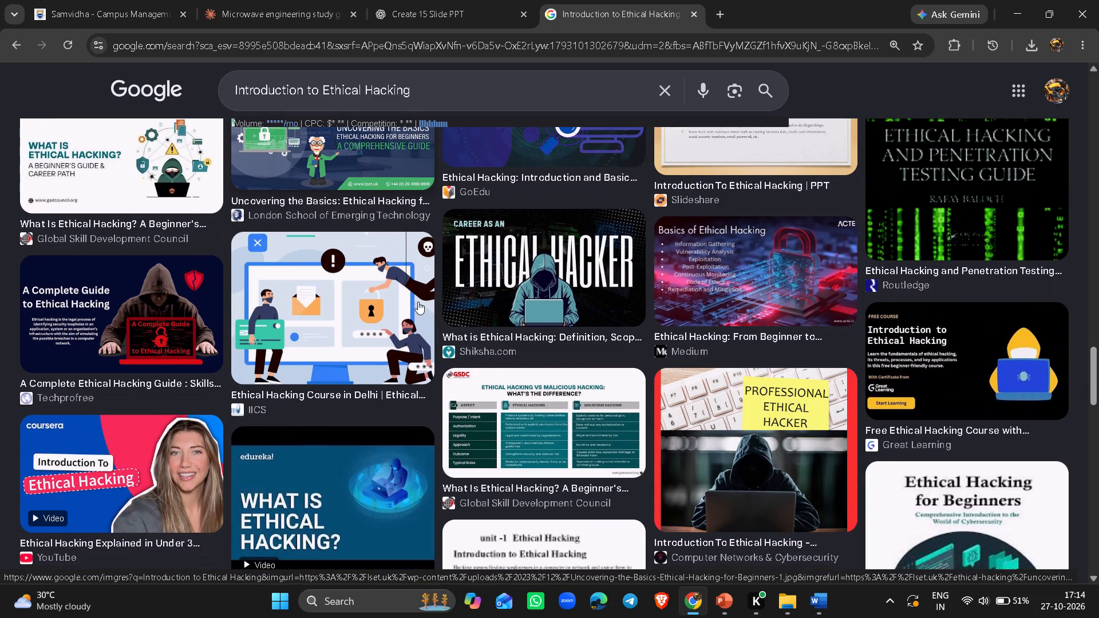
{"action": "right_click", "coordinate": [297, 303]}
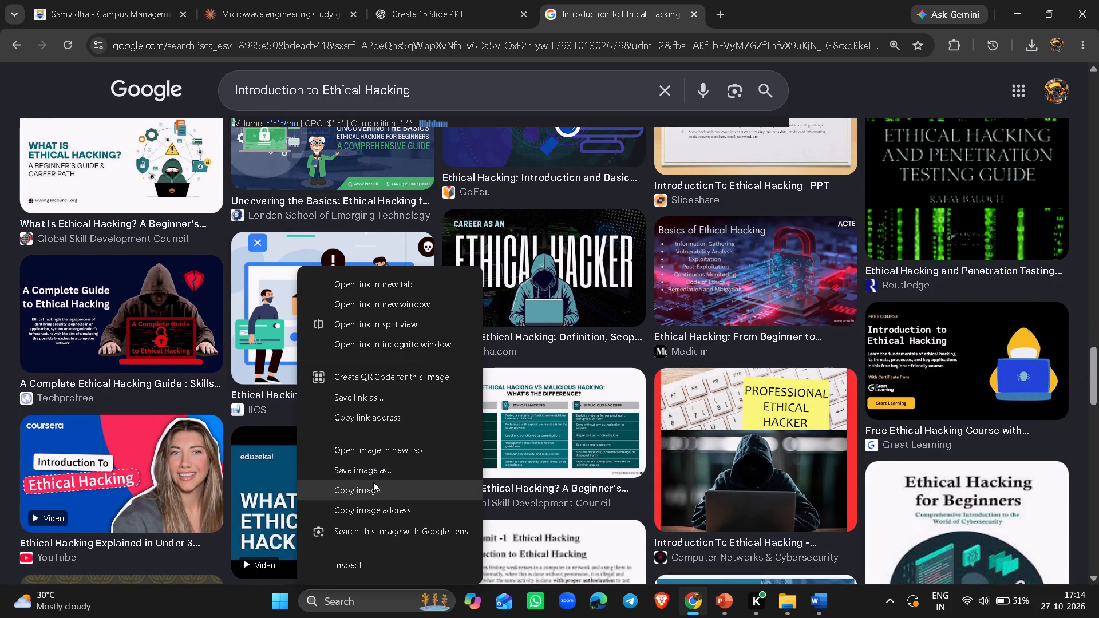
{"action": "left_click", "coordinate": [372, 490]}
Switch to PowerPoint and paste the copied IICS hackers illustration onto the Phases of Ethical Hacking slide.
{"action": "key", "text": "alt+Tab"}
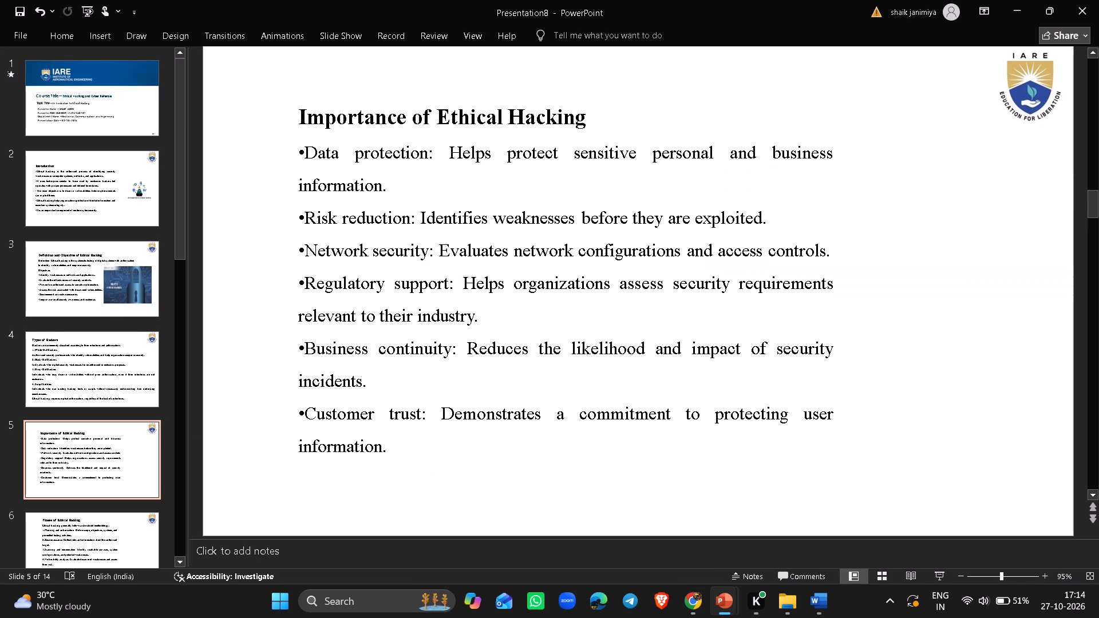
{"action": "left_click", "coordinate": [84, 447]}
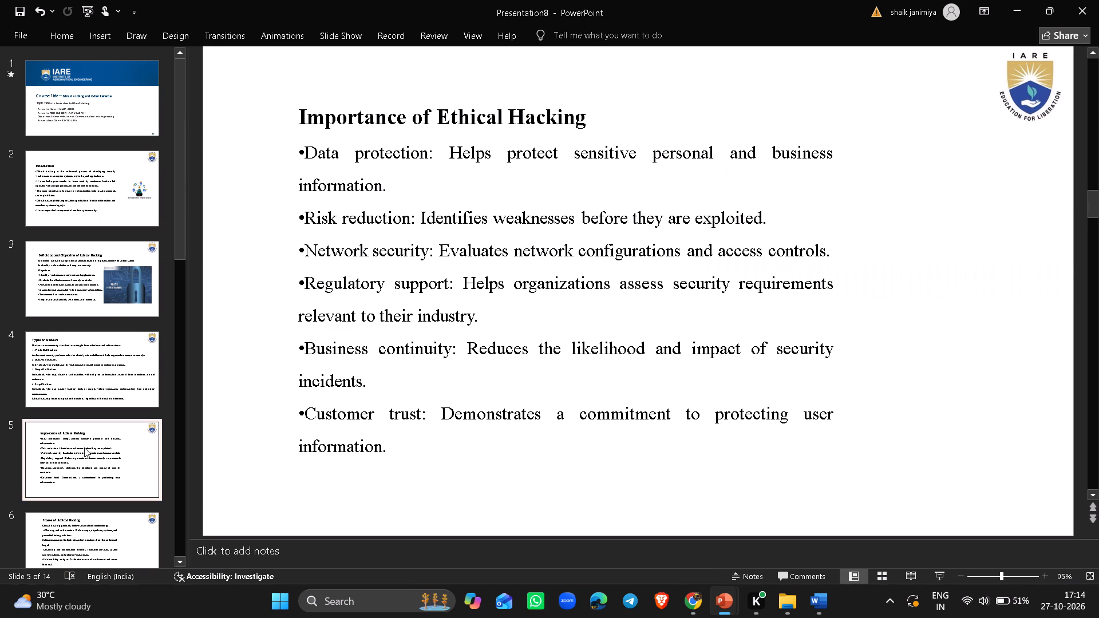
{"action": "left_click", "coordinate": [135, 528]}
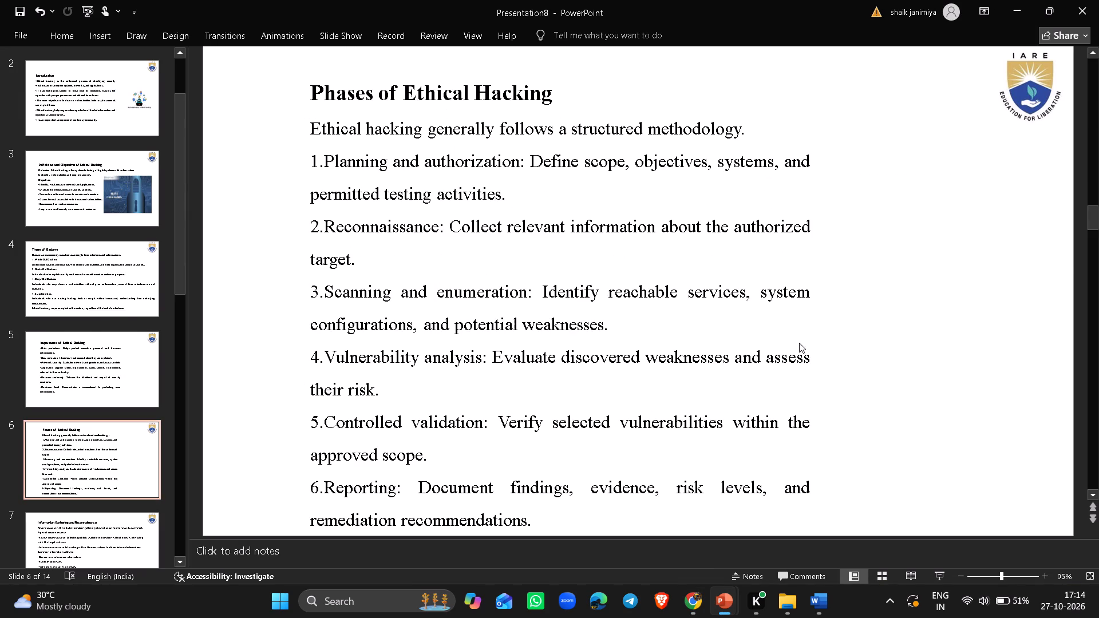
{"action": "key", "text": "ctrl+v"}
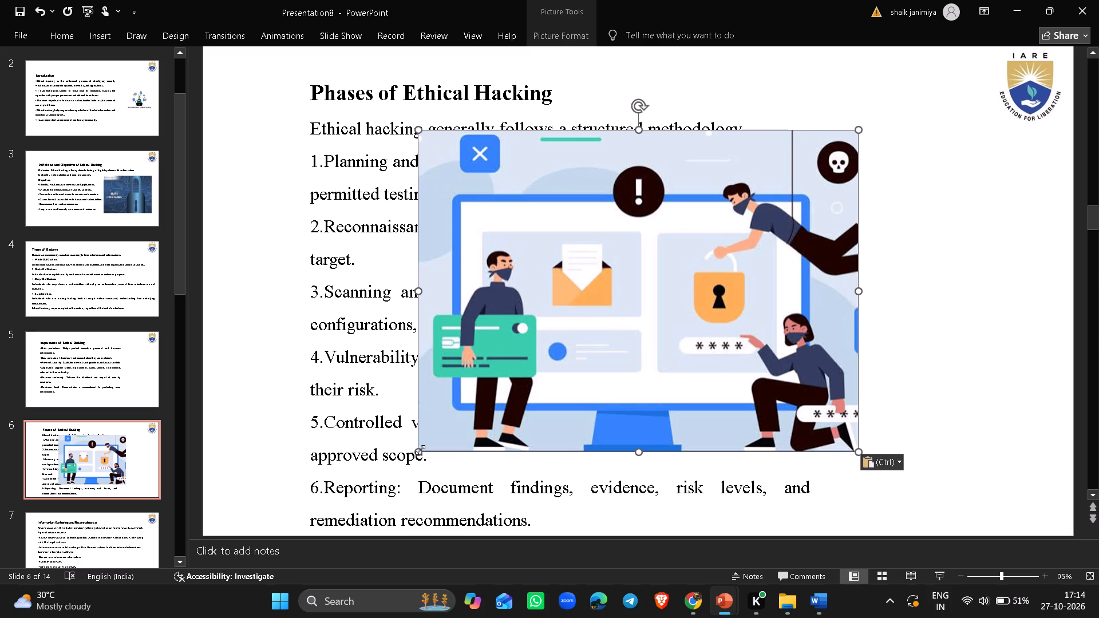
Shrink the hackers illustration, place it beside the numbered phases below the logo, then stretch it taller and slightly wider.
{"action": "left_click_drag", "start_coordinate": [420, 450], "coordinate": [914, 275]}
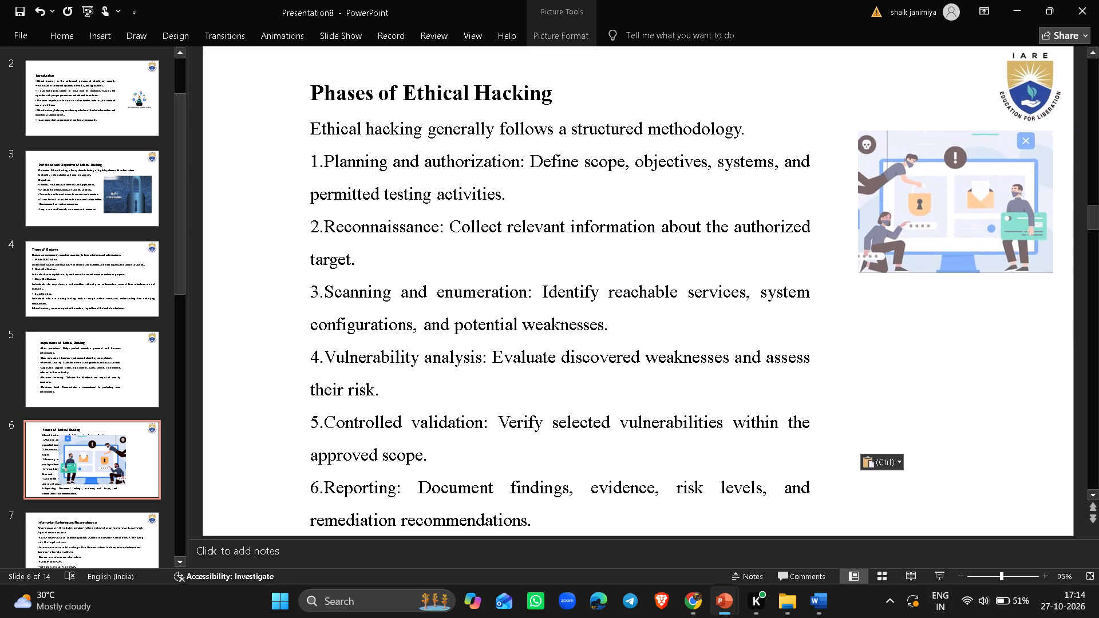
{"action": "left_click_drag", "start_coordinate": [914, 275], "coordinate": [821, 283]}
{"action": "left_click_drag", "start_coordinate": [800, 244], "coordinate": [1031, 315]}
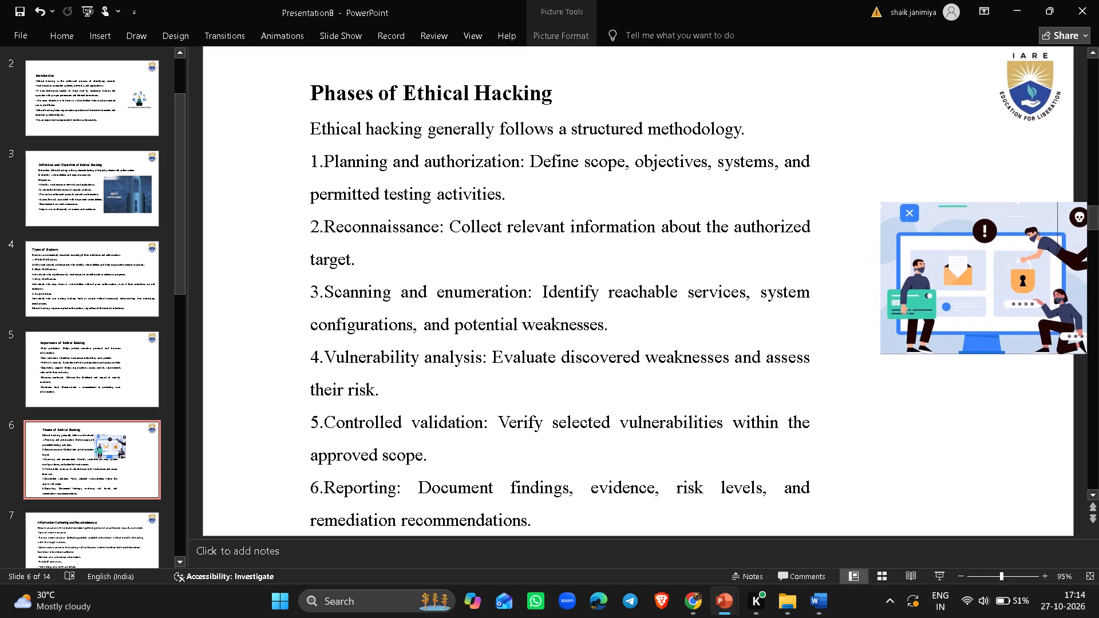
{"action": "left_click_drag", "start_coordinate": [1031, 315], "coordinate": [987, 293]}
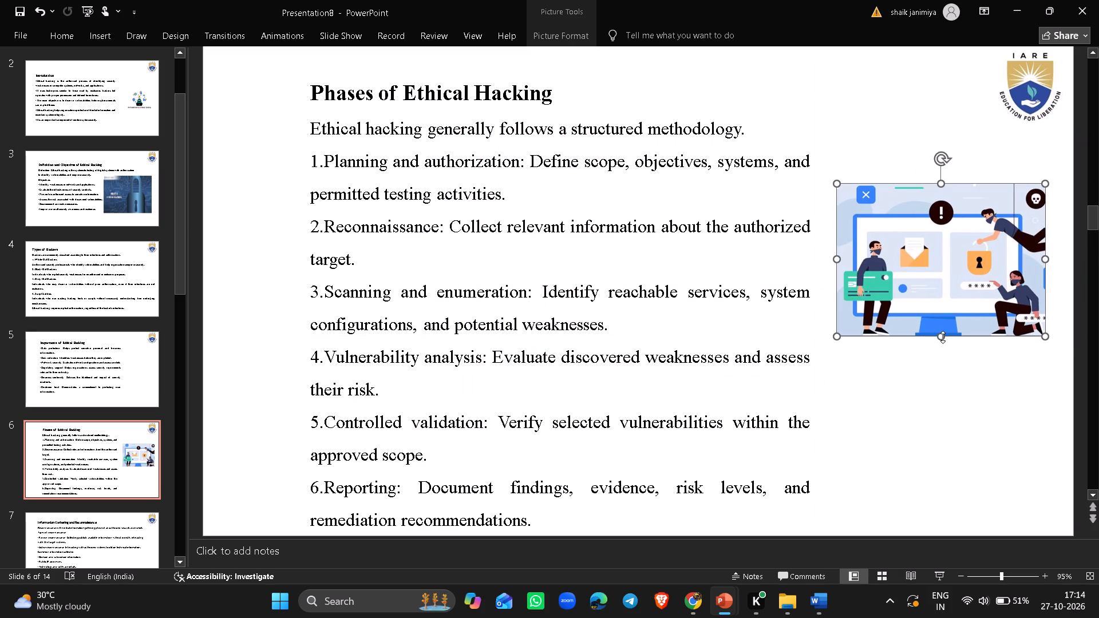
{"action": "left_click_drag", "start_coordinate": [943, 338], "coordinate": [943, 468]}
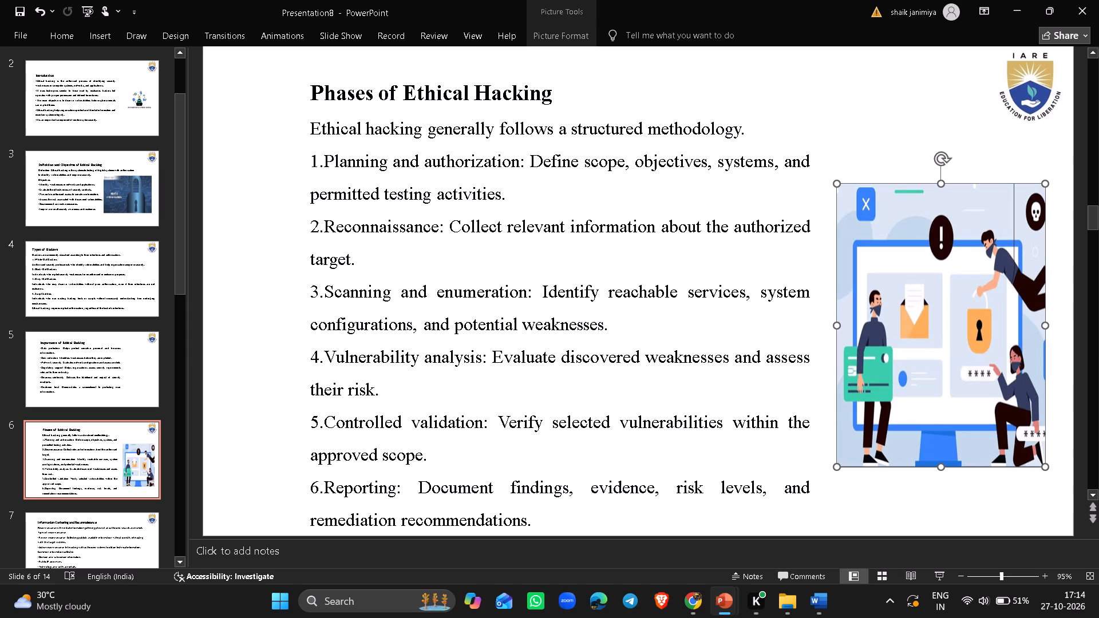
{"action": "left_click_drag", "start_coordinate": [1045, 327], "coordinate": [1054, 327]}
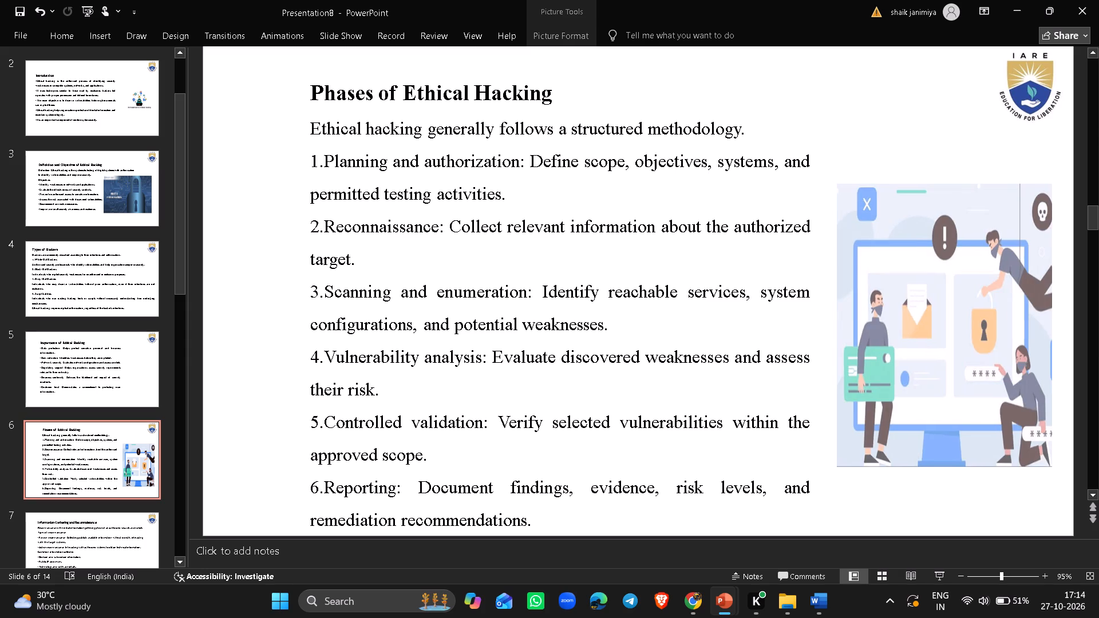
{"action": "left_click_drag", "start_coordinate": [1054, 327], "coordinate": [1055, 327]}
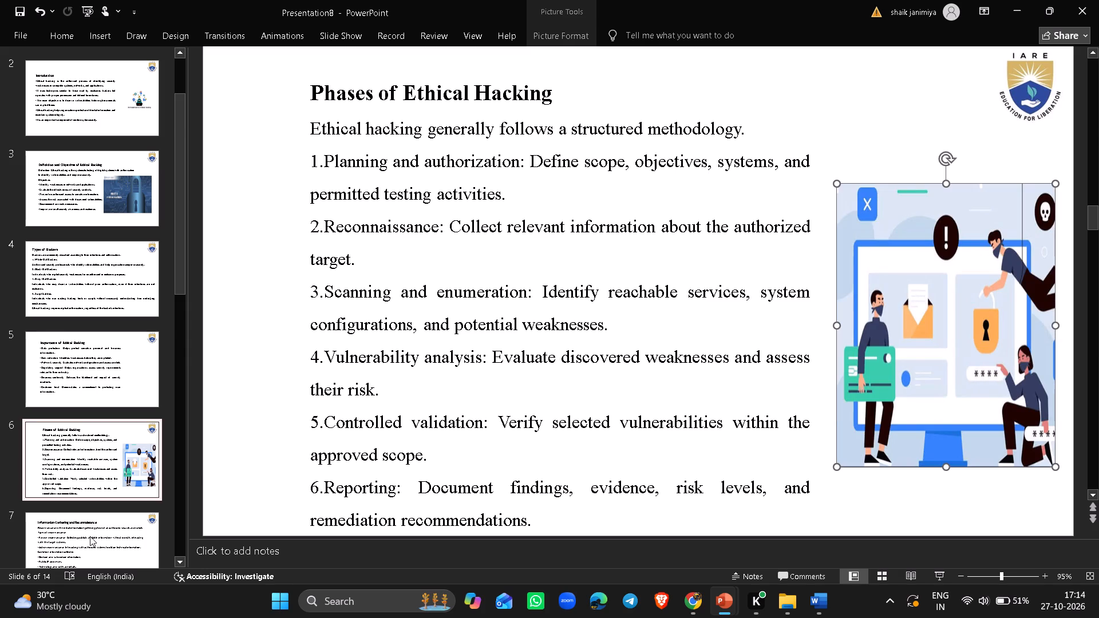
Select the Information Gathering and Reconnaissance slide, switch to Chrome, and examine further image results for a suitable picture.
{"action": "left_click", "coordinate": [90, 536]}
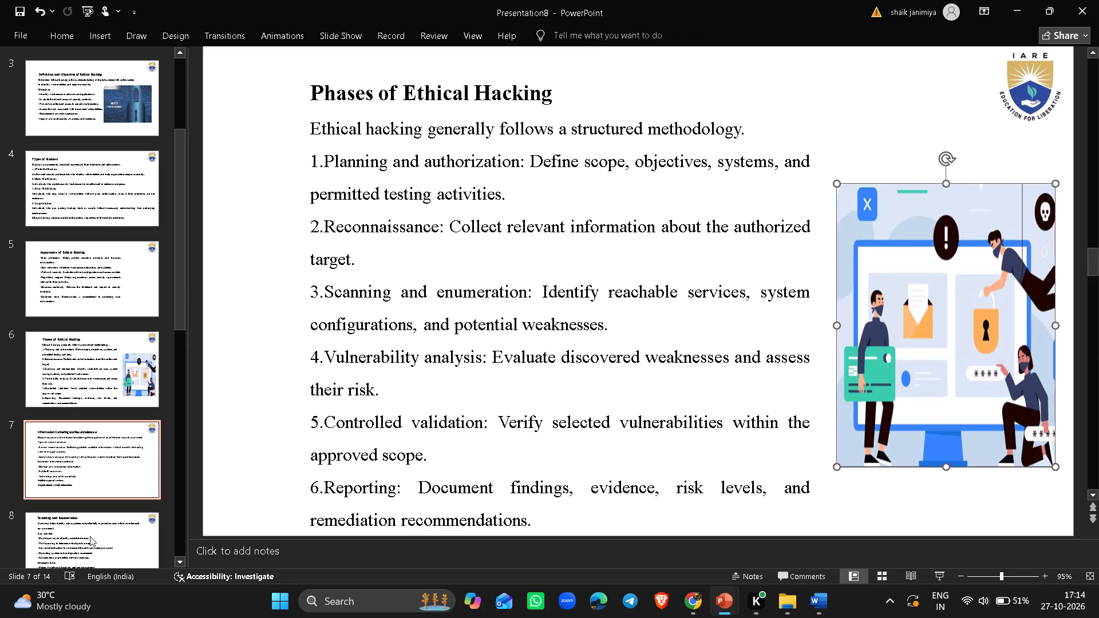
{"action": "key", "text": "alt+Tab"}
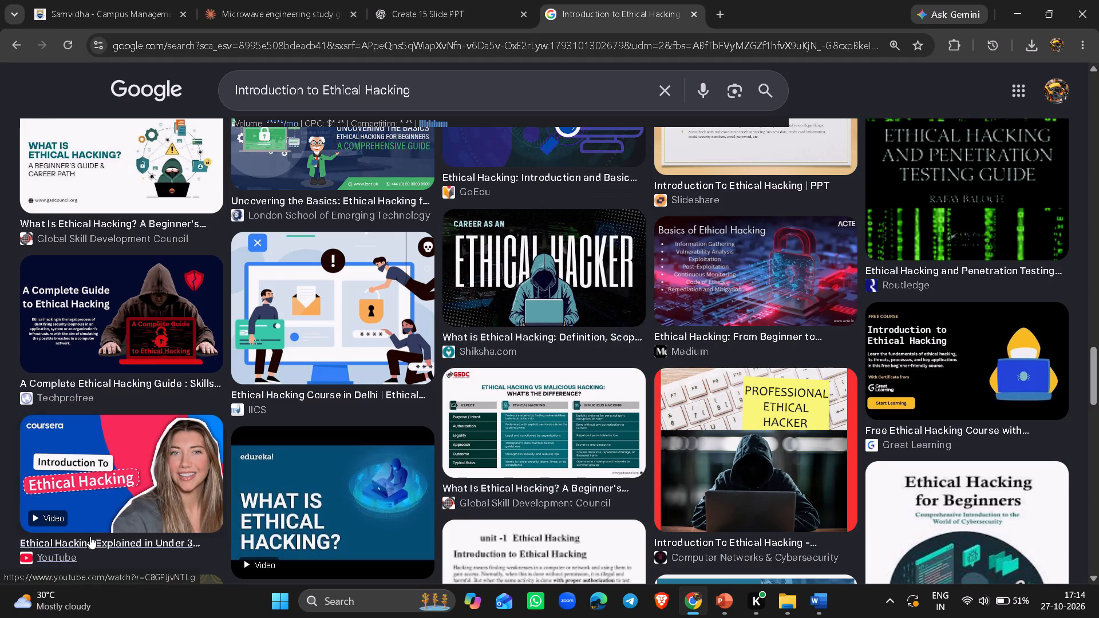
{"action": "scroll", "coordinate": [357, 453], "scroll_direction": "down", "scroll_amount": 1}
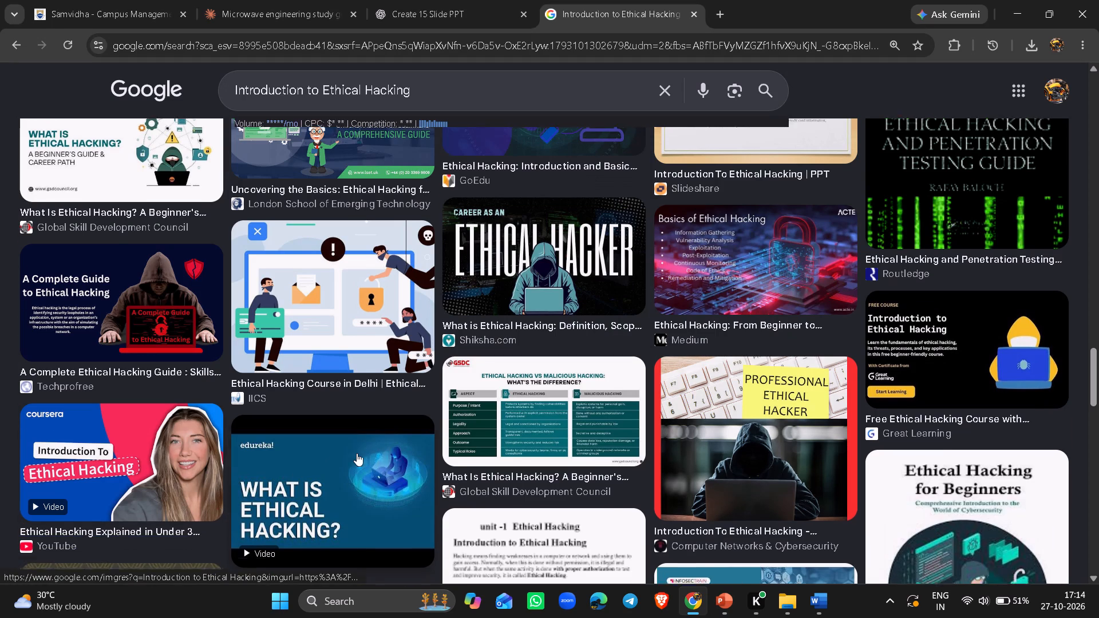
{"action": "scroll", "coordinate": [357, 453], "scroll_direction": "down", "scroll_amount": 2}
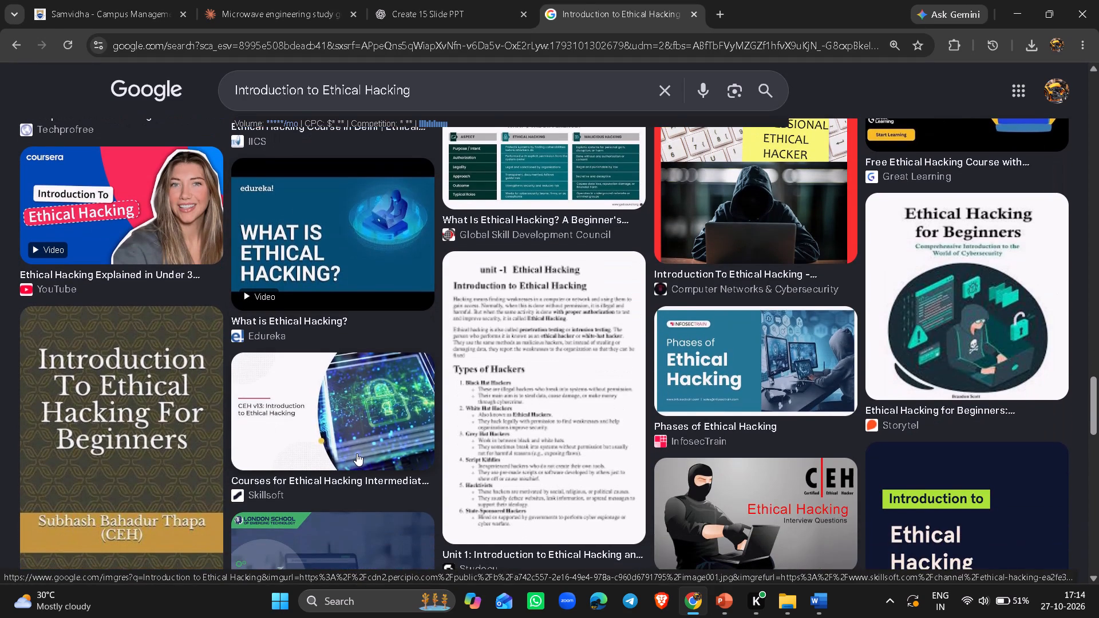
{"action": "scroll", "coordinate": [357, 453], "scroll_direction": "down", "scroll_amount": 2}
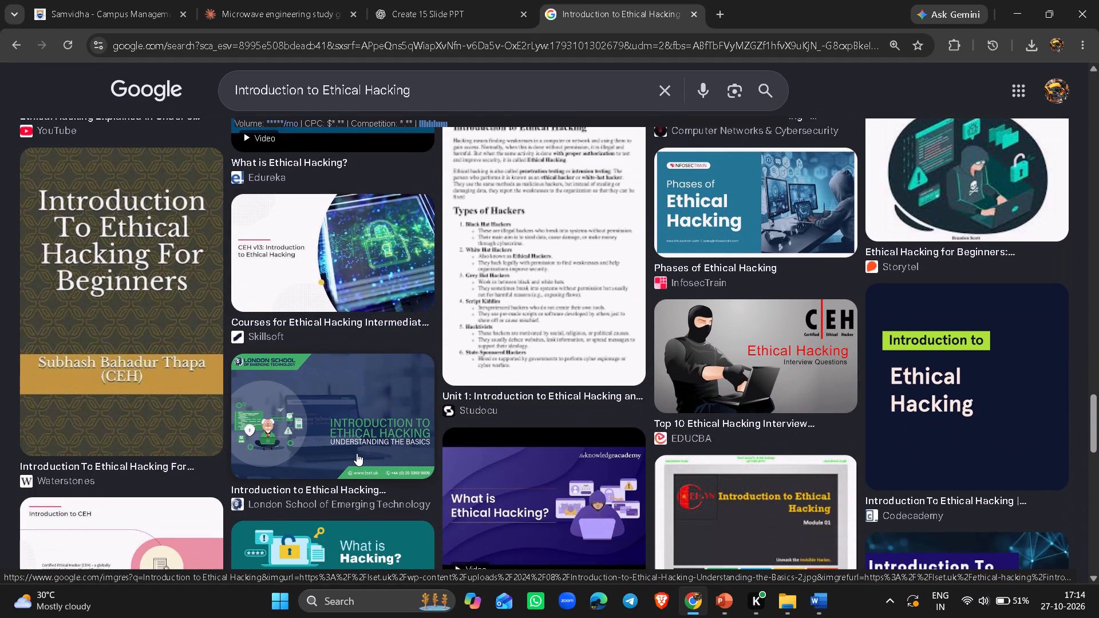
{"action": "scroll", "coordinate": [357, 453], "scroll_direction": "down", "scroll_amount": 1}
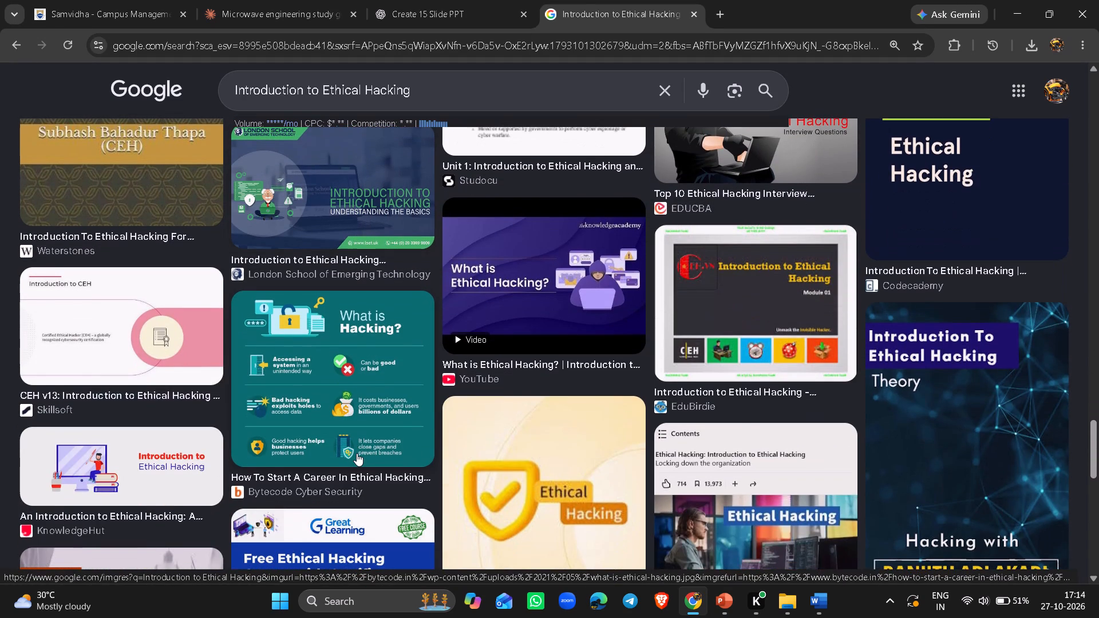
{"action": "scroll", "coordinate": [357, 453], "scroll_direction": "down", "scroll_amount": 1}
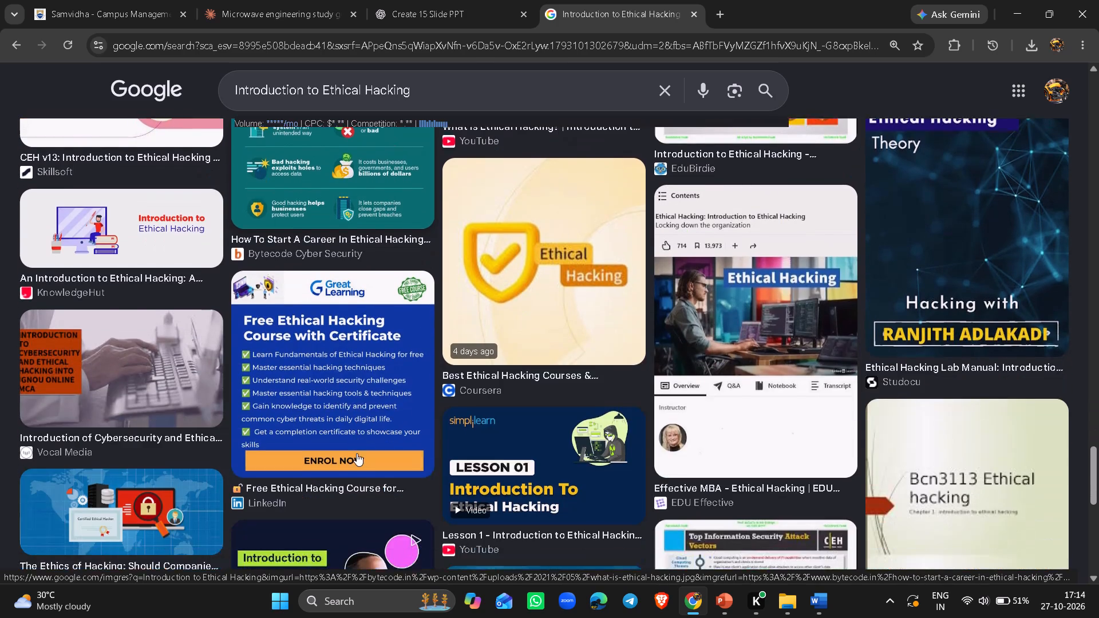
{"action": "scroll", "coordinate": [357, 453], "scroll_direction": "down", "scroll_amount": 3}
Switch to PowerPoint and look through the slides after Information Gathering, ending on slide 10 about network security.
{"action": "key", "text": "alt+Tab"}
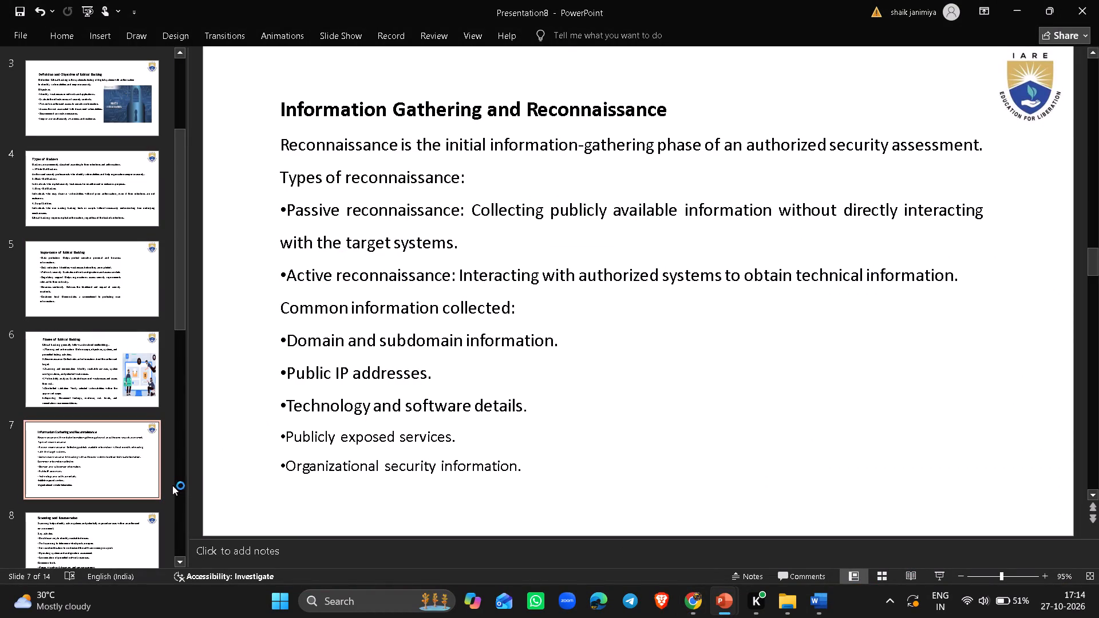
{"action": "left_click", "coordinate": [108, 545]}
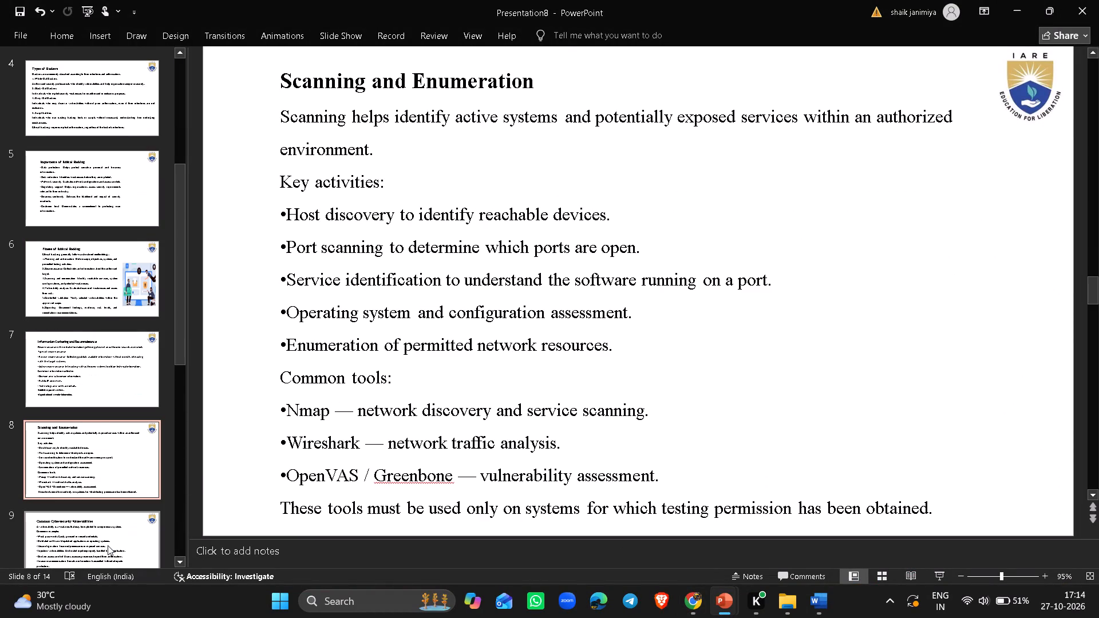
{"action": "key", "text": "Down"}
{"action": "key", "text": "Down"}
{"action": "key", "text": "Down"}
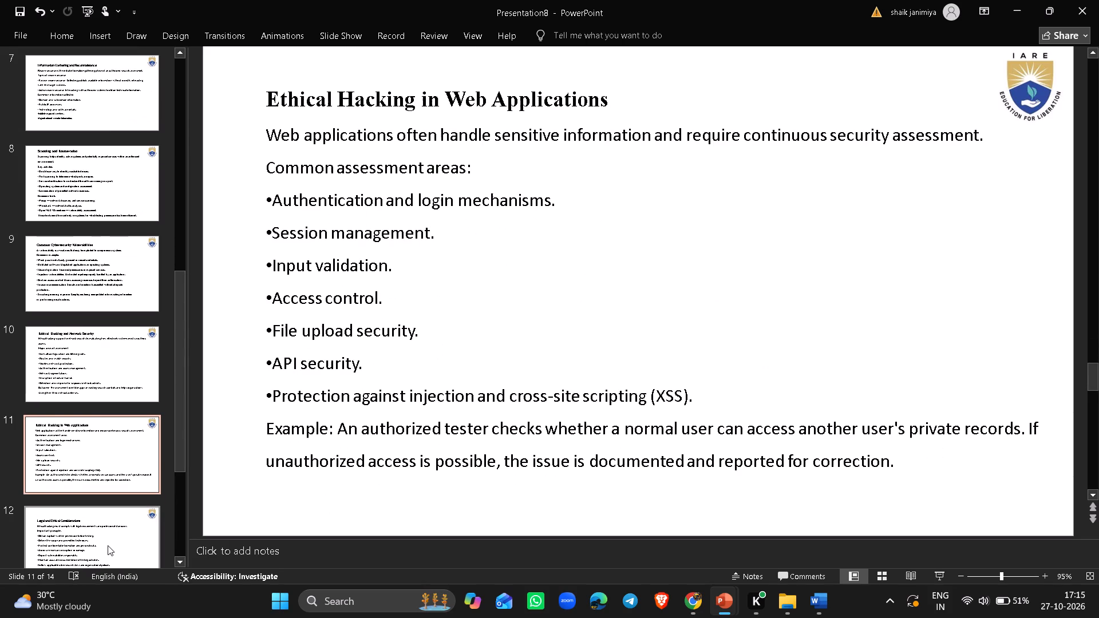
{"action": "key", "text": "Up"}
Copy the Mumbai Live hooded hacker picture from Chrome's image results and paste it onto PowerPoint's Ethical Hacking and Network Security slide.
{"action": "key", "text": "alt+Tab"}
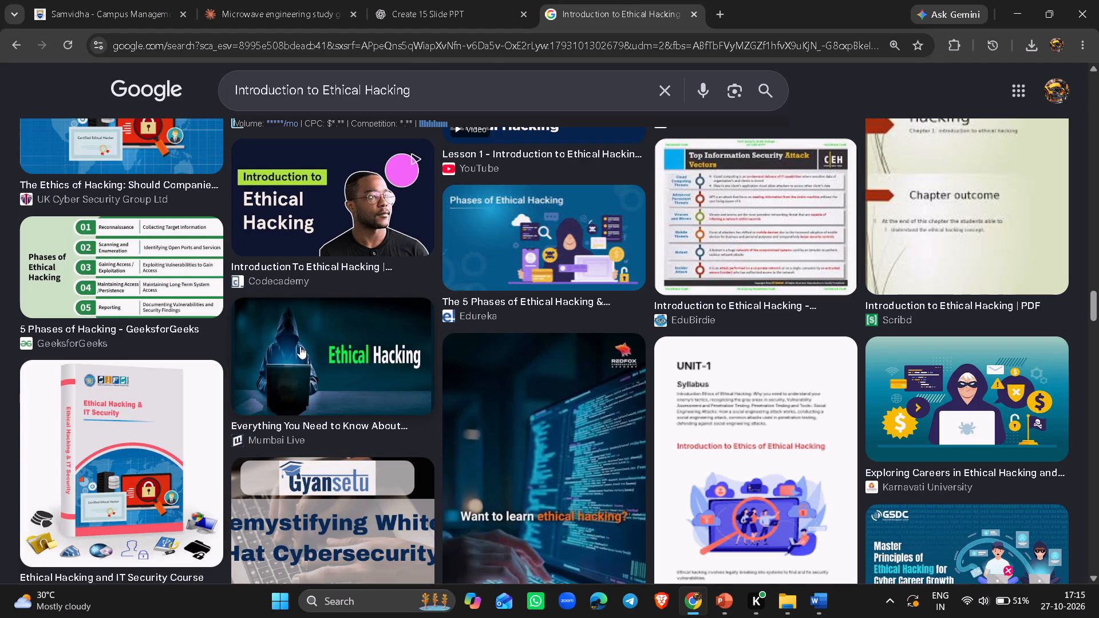
{"action": "right_click", "coordinate": [303, 343]}
{"action": "left_click", "coordinate": [303, 343]}
{"action": "left_click", "coordinate": [368, 251]}
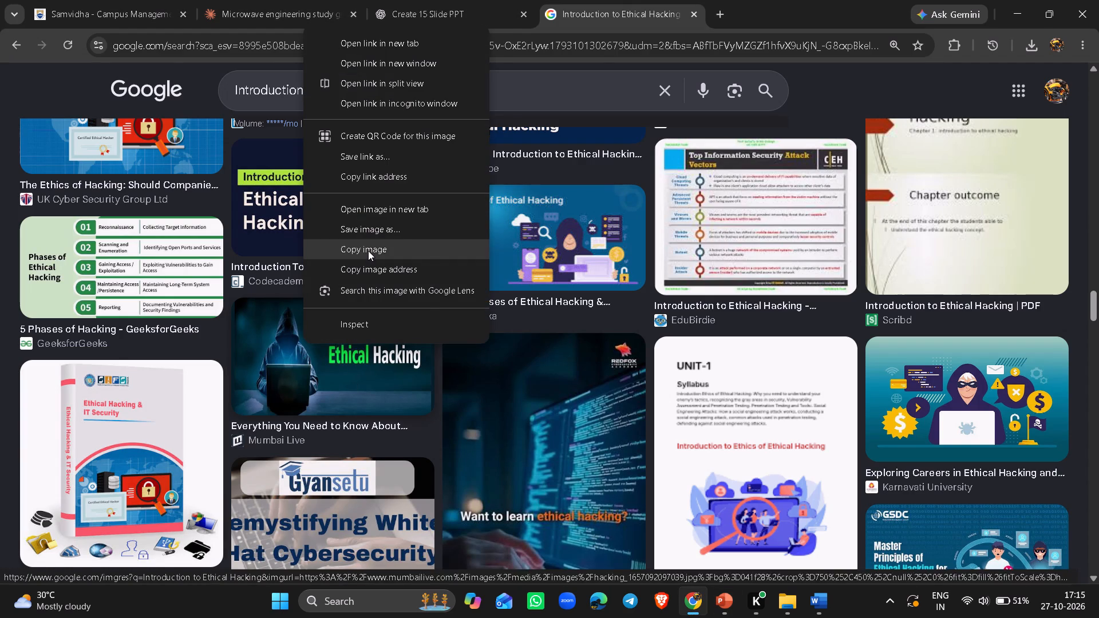
{"action": "key", "text": "alt+Tab"}
{"action": "key", "text": "ctrl+v"}
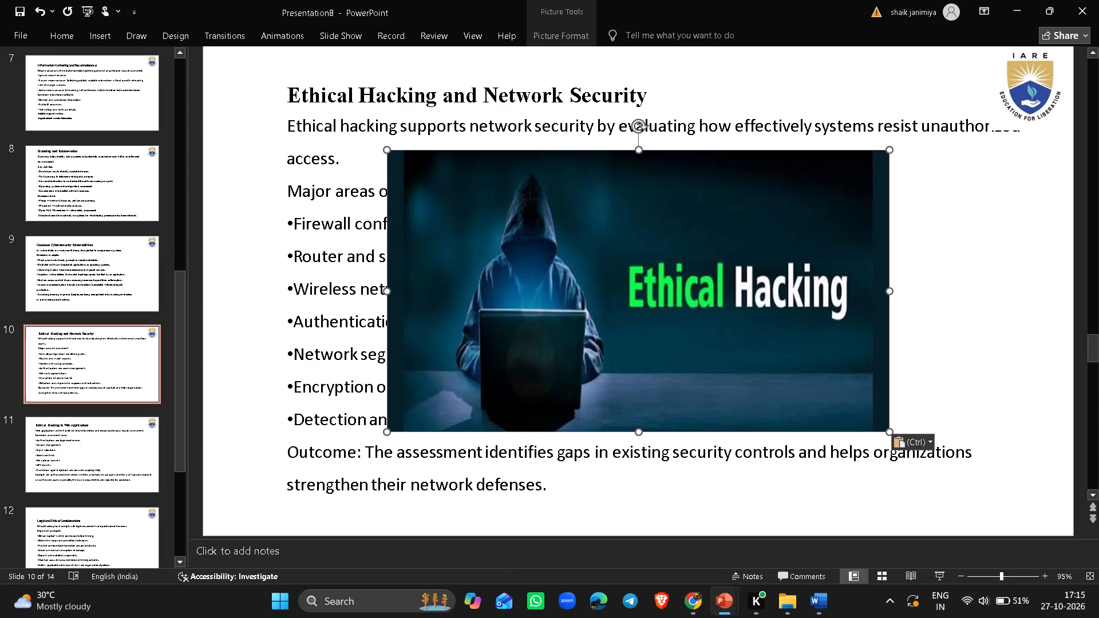
Shrink the hooded hacker picture, place it beside the assessment areas list, then enlarge it slightly to fill the space below the logo.
{"action": "left_click_drag", "start_coordinate": [389, 434], "coordinate": [447, 403]}
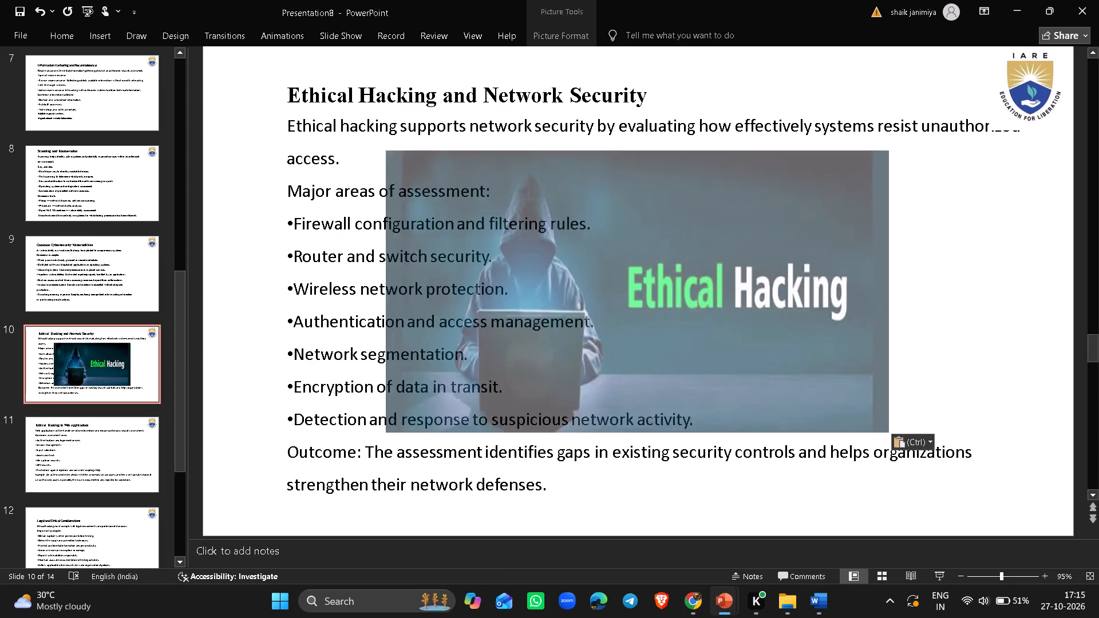
{"action": "left_click_drag", "start_coordinate": [447, 403], "coordinate": [746, 307]}
{"action": "left_click_drag", "start_coordinate": [777, 243], "coordinate": [784, 303]}
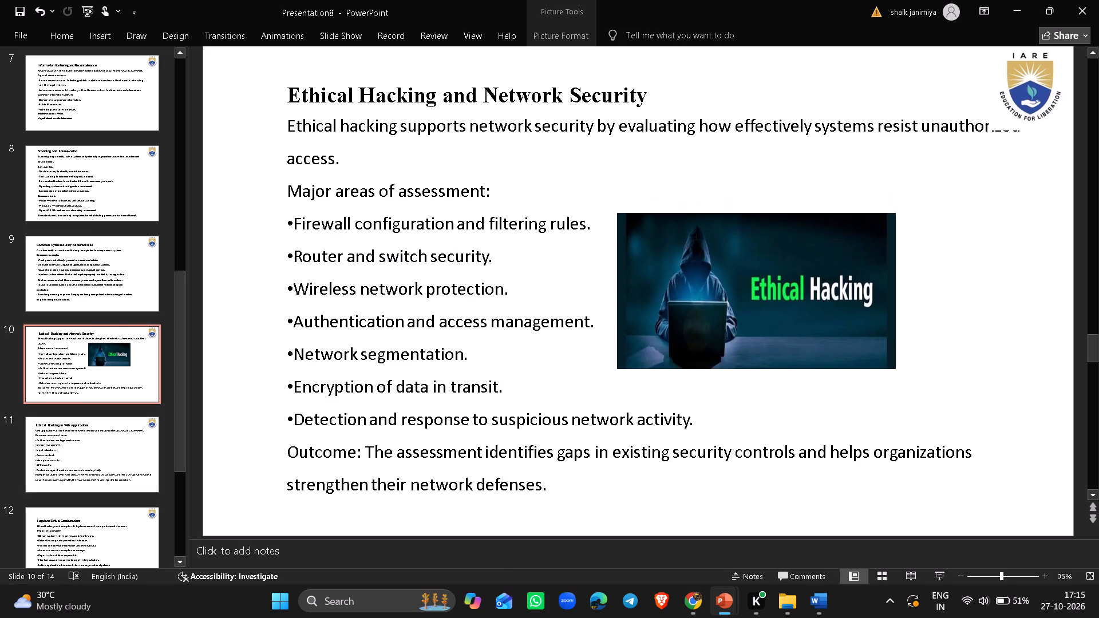
{"action": "left_click_drag", "start_coordinate": [784, 303], "coordinate": [784, 308]}
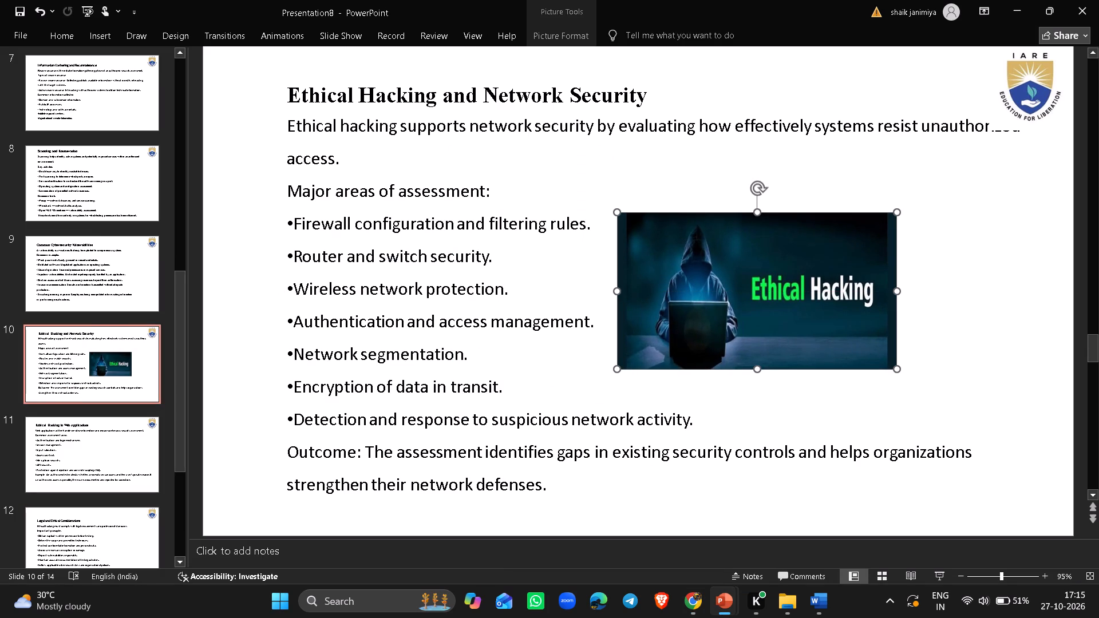
{"action": "left_click", "coordinate": [896, 363]}
{"action": "left_click_drag", "start_coordinate": [896, 369], "coordinate": [935, 410]}
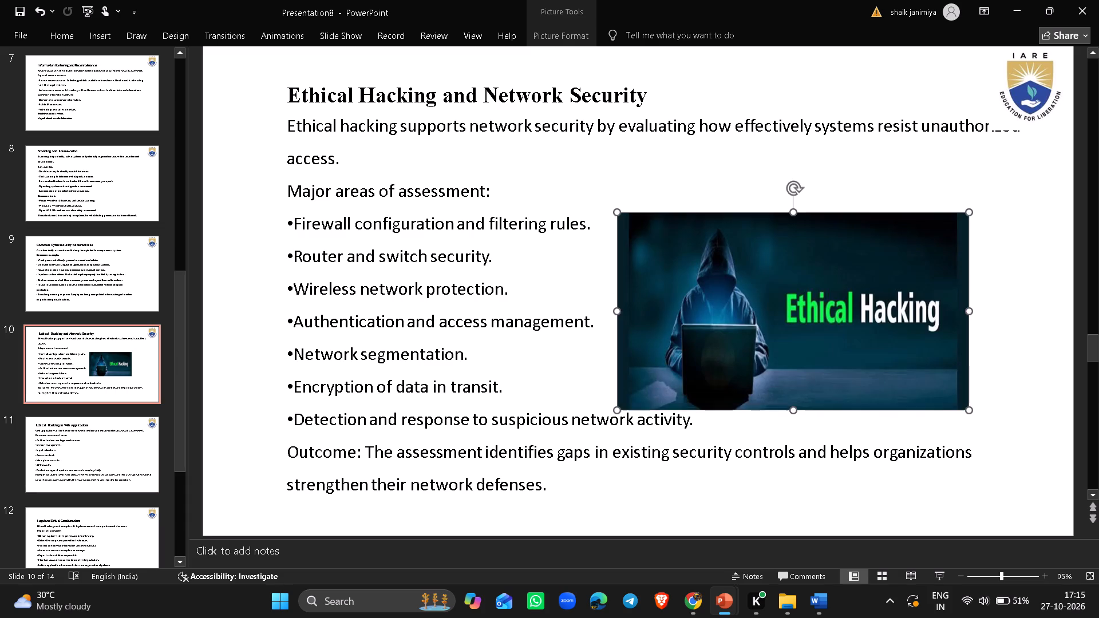
{"action": "left_click_drag", "start_coordinate": [841, 294], "coordinate": [868, 278]}
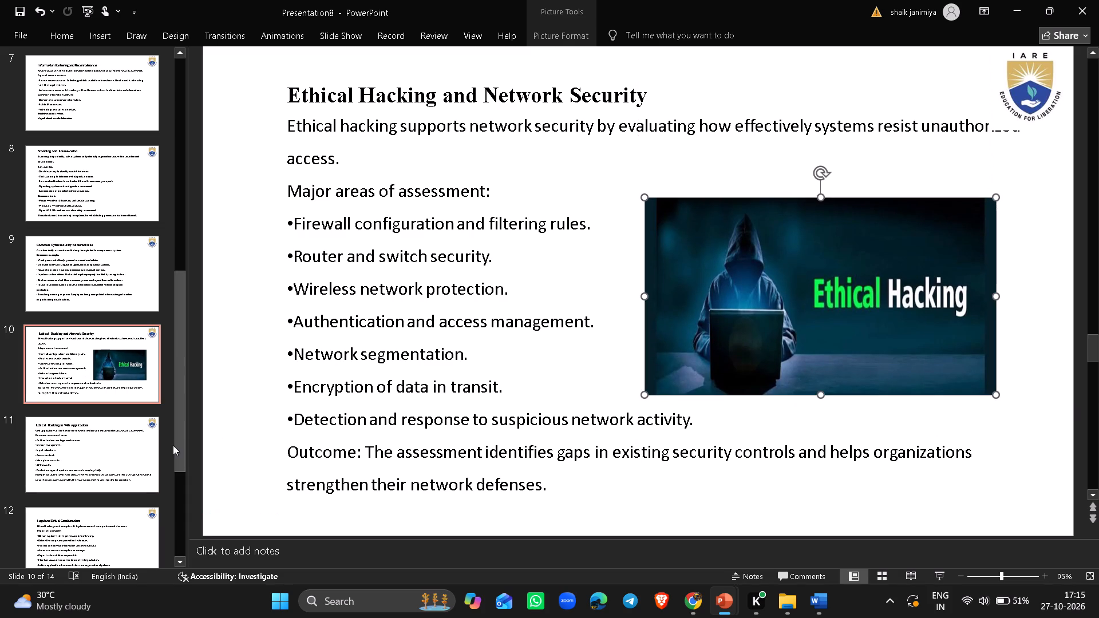
Select the Challenges and Future Scope slide, copy the Karnavati University masked hacker illustration from Chrome, and paste it onto the slide in PowerPoint.
{"action": "left_click", "coordinate": [125, 447]}
{"action": "key", "text": "Down"}
{"action": "key", "text": "Down"}
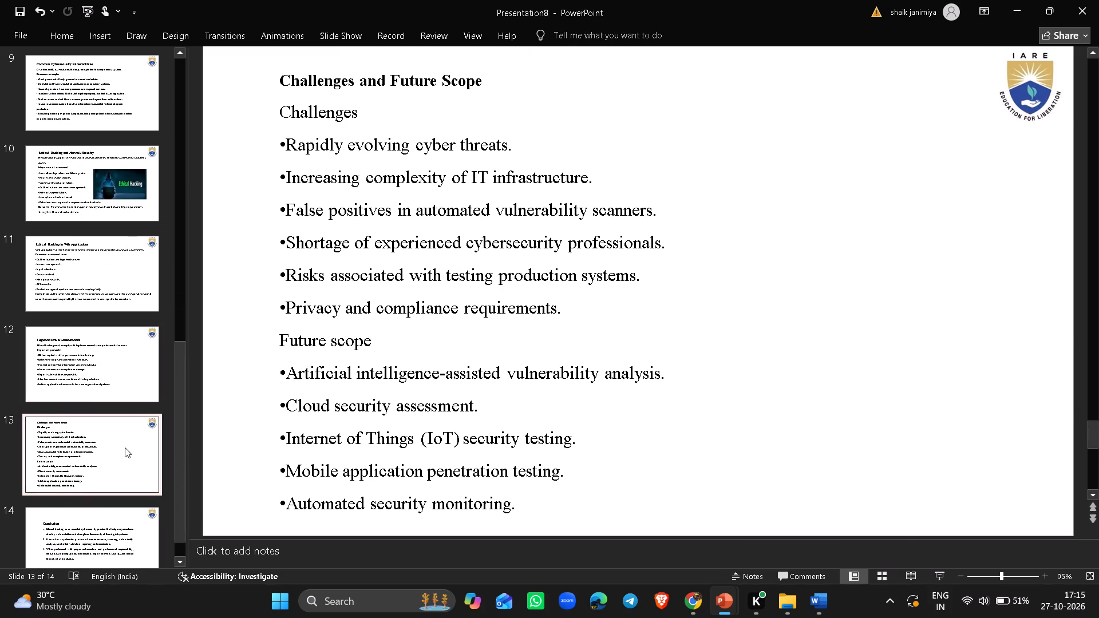
{"action": "key", "text": "alt+Tab"}
{"action": "scroll", "coordinate": [264, 392], "scroll_direction": "down", "scroll_amount": 1}
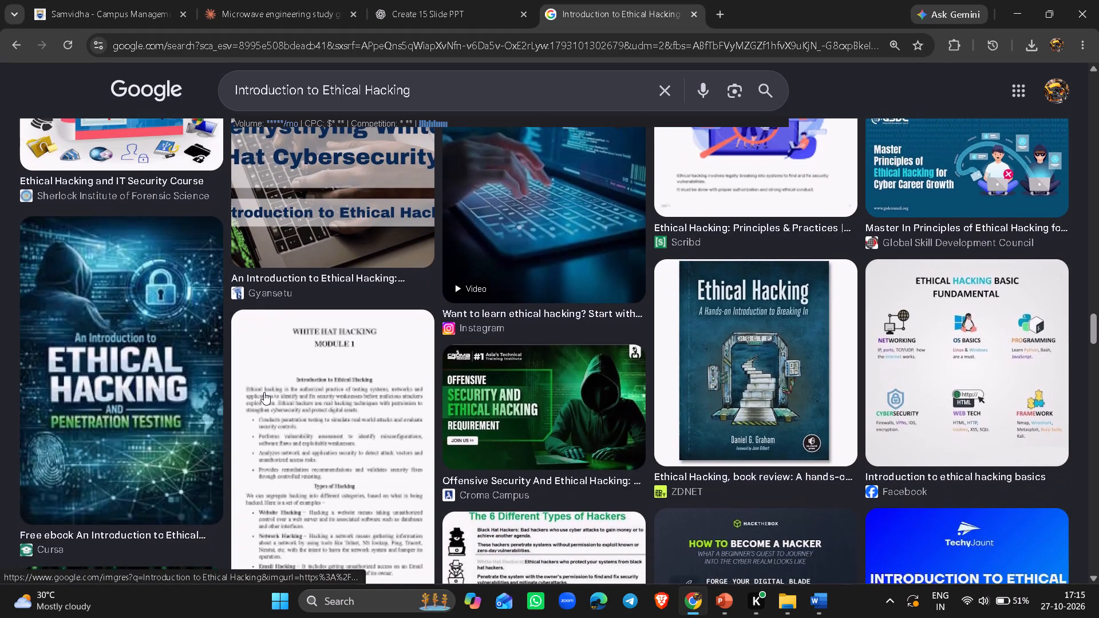
{"action": "scroll", "coordinate": [264, 392], "scroll_direction": "up", "scroll_amount": 1}
{"action": "right_click", "coordinate": [942, 221]}
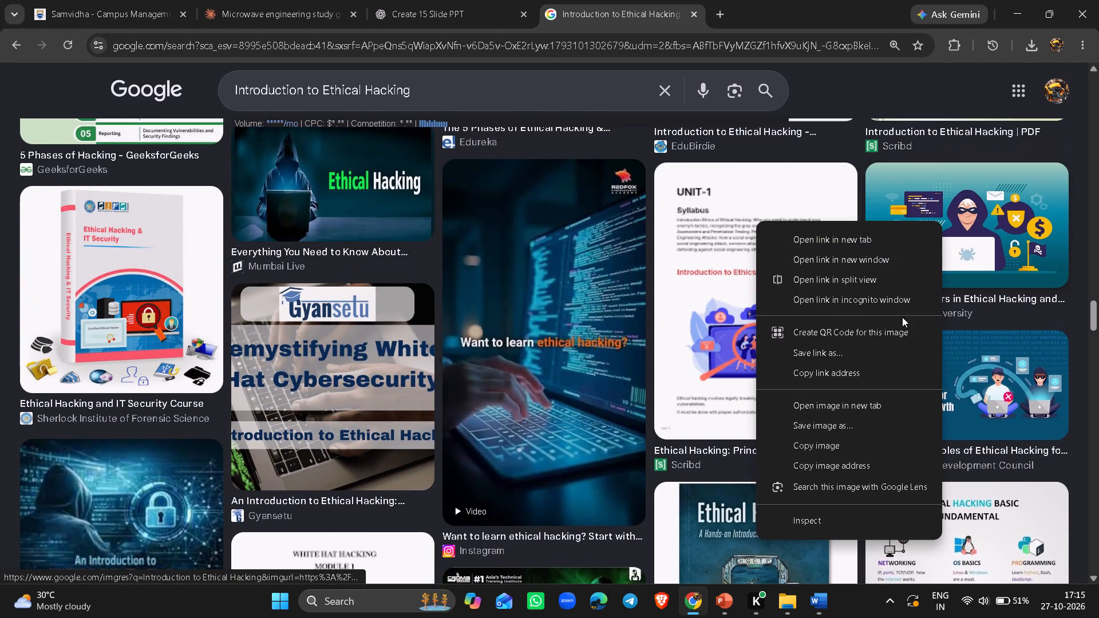
{"action": "left_click", "coordinate": [818, 446]}
{"action": "key", "text": "alt+Tab"}
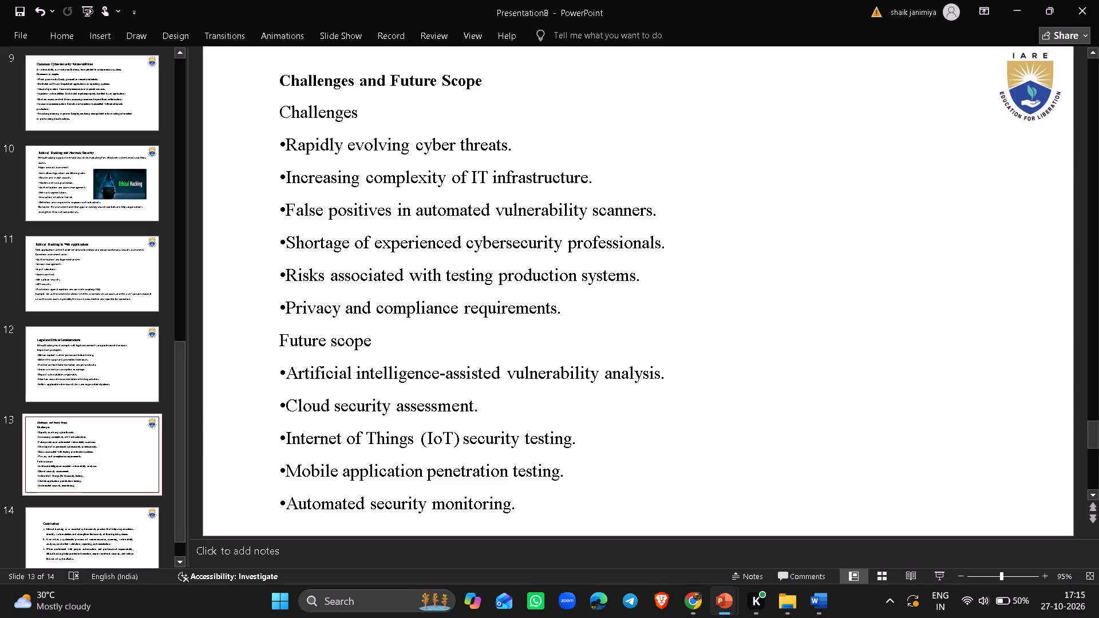
{"action": "key", "text": "ctrl+v"}
Shrink the masked hacker illustration, place it beside the challenges text below the logo, and stretch it down alongside the future scope list.
{"action": "left_click_drag", "start_coordinate": [610, 384], "coordinate": [800, 392]}
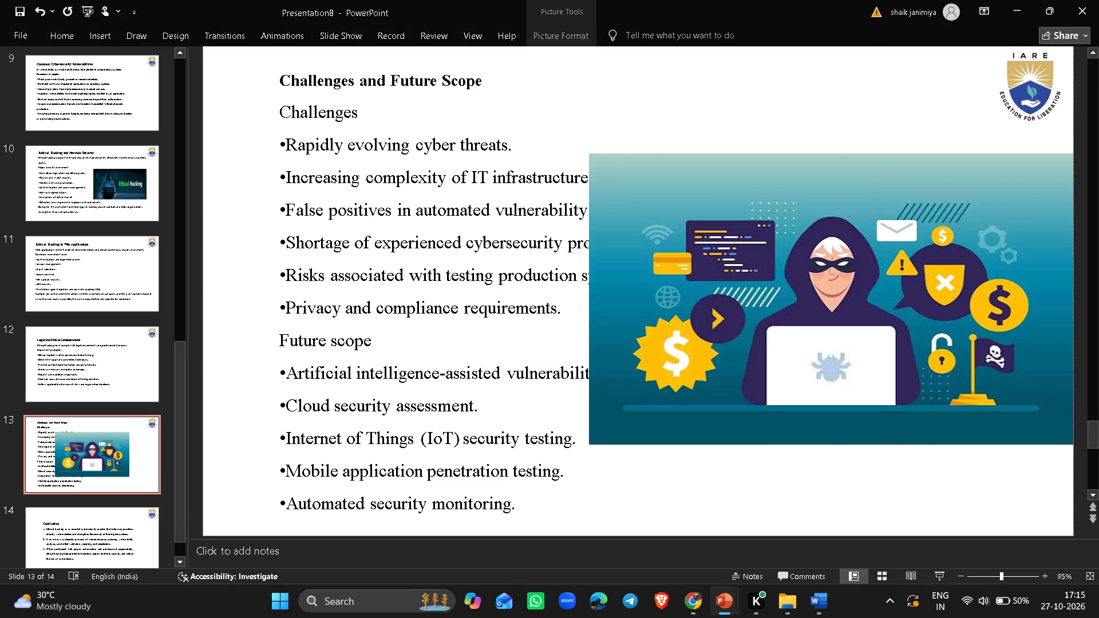
{"action": "left_click_drag", "start_coordinate": [589, 441], "coordinate": [768, 327]}
{"action": "left_click_drag", "start_coordinate": [810, 284], "coordinate": [754, 284]}
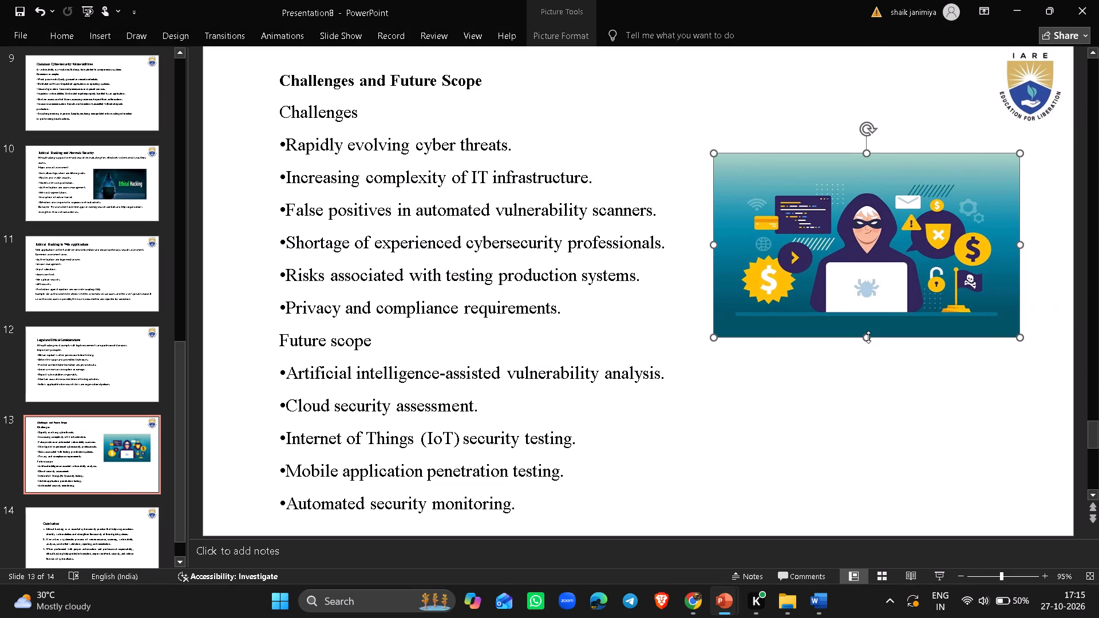
{"action": "left_click_drag", "start_coordinate": [868, 337], "coordinate": [868, 513]}
{"action": "left_click_drag", "start_coordinate": [855, 451], "coordinate": [848, 443]}
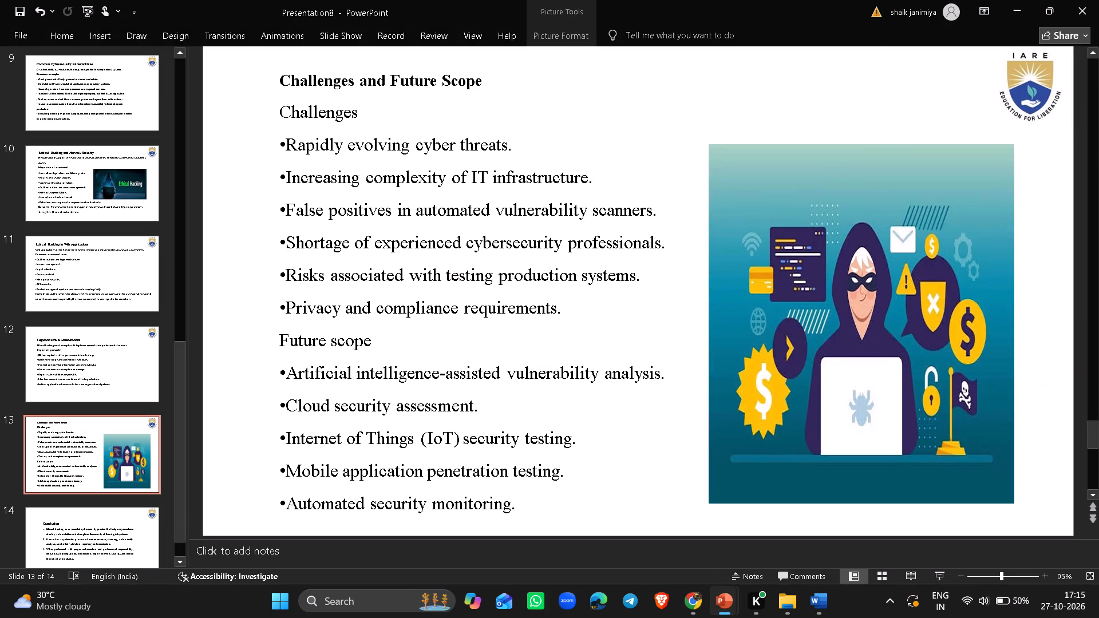
{"action": "left_click_drag", "start_coordinate": [848, 443], "coordinate": [848, 447]}
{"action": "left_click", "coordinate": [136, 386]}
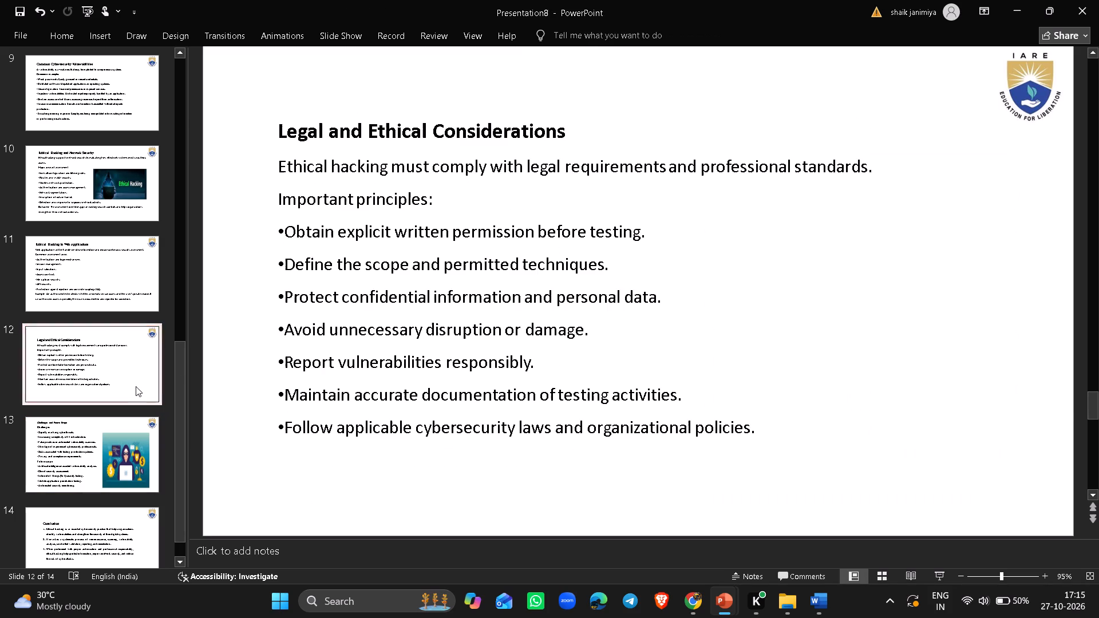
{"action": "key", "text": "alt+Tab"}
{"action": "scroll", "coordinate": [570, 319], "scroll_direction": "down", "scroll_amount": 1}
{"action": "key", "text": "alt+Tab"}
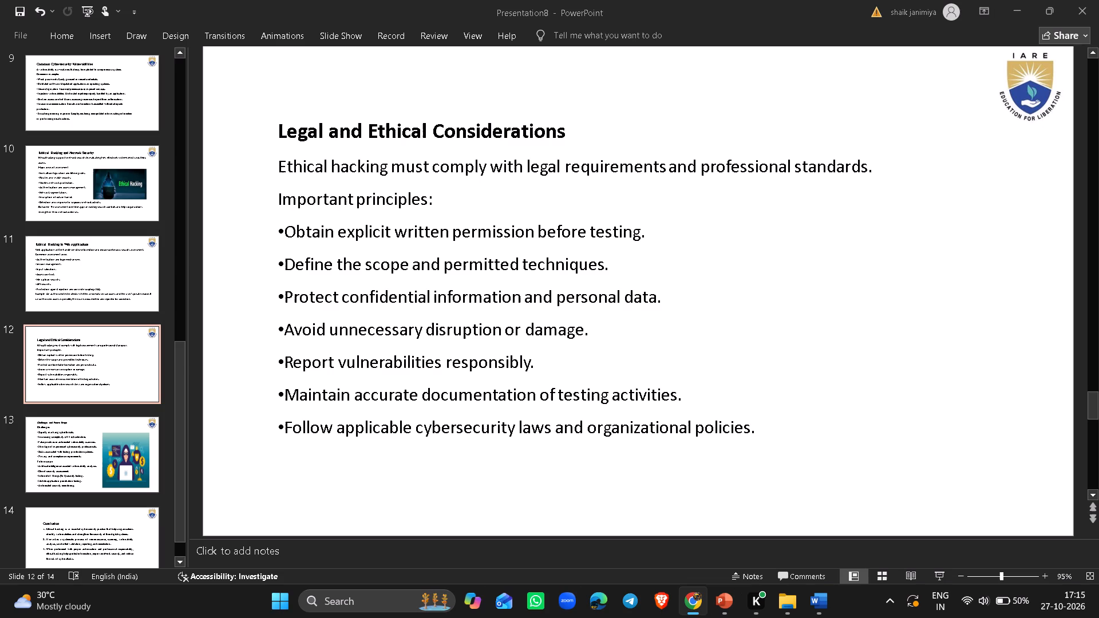
Review the slides from the final Conclusion slide back to the title slide.
{"action": "left_click", "coordinate": [100, 520]}
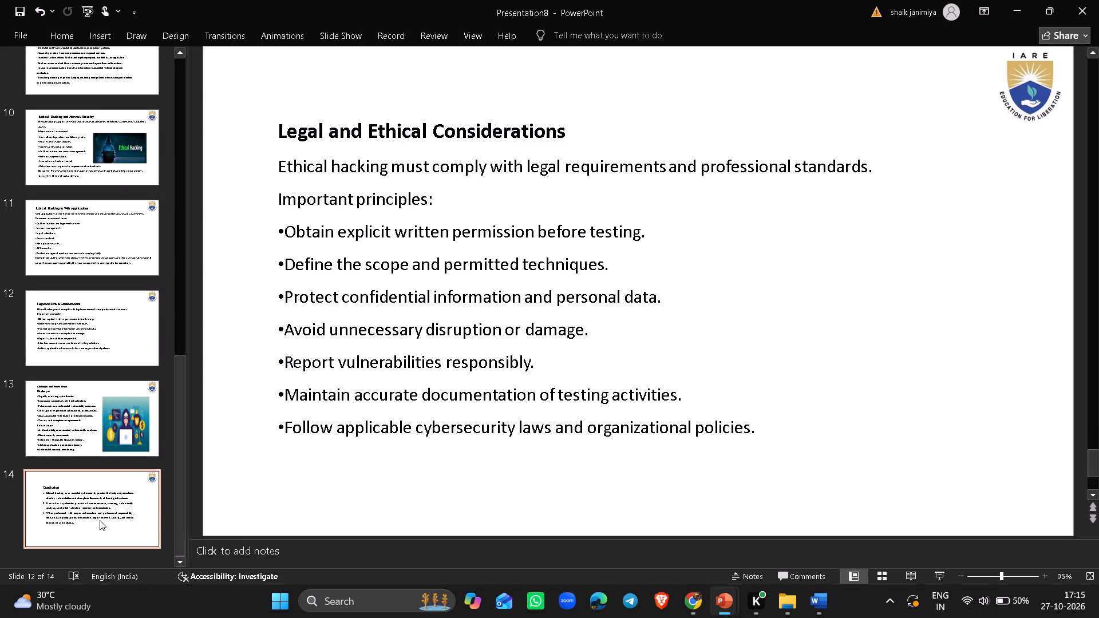
{"action": "key", "text": "Down"}
{"action": "key", "text": "Up"}
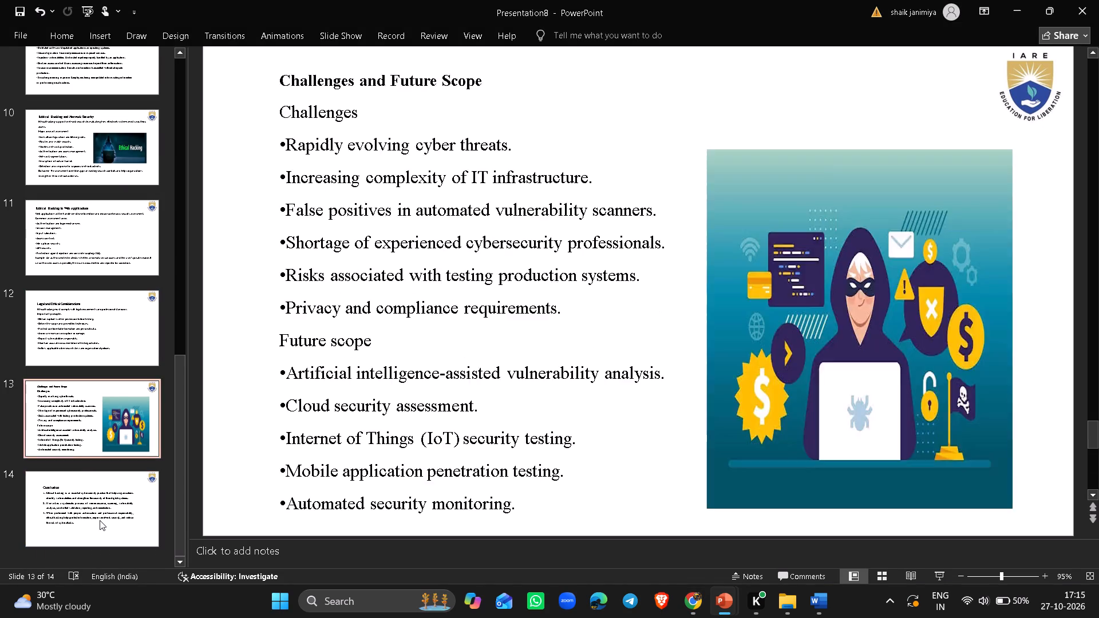
{"action": "key", "text": "Up"}
{"action": "key", "text": "Up"}
{"action": "key", "text": "Up"}
{"action": "key", "text": "Up"}
{"action": "key", "text": "Up"}
{"action": "key", "text": "Up"}
{"action": "key", "text": "Up"}
{"action": "key", "text": "Up"}
{"action": "key", "text": "Up"}
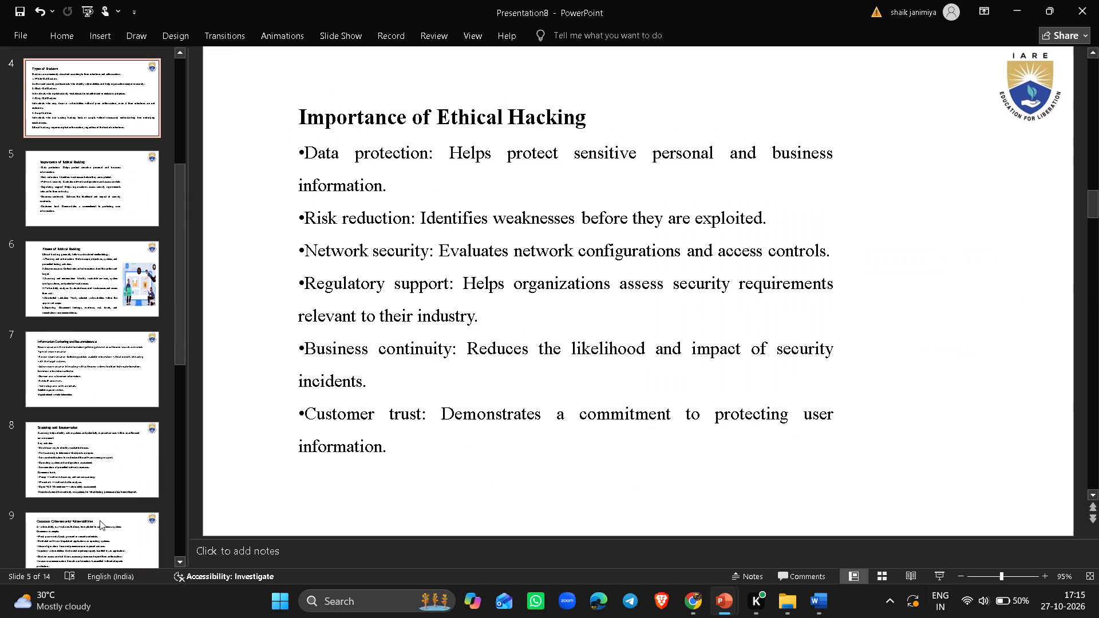
{"action": "key", "text": "Up"}
{"action": "key", "text": "Up"}
{"action": "key", "text": "Up"}
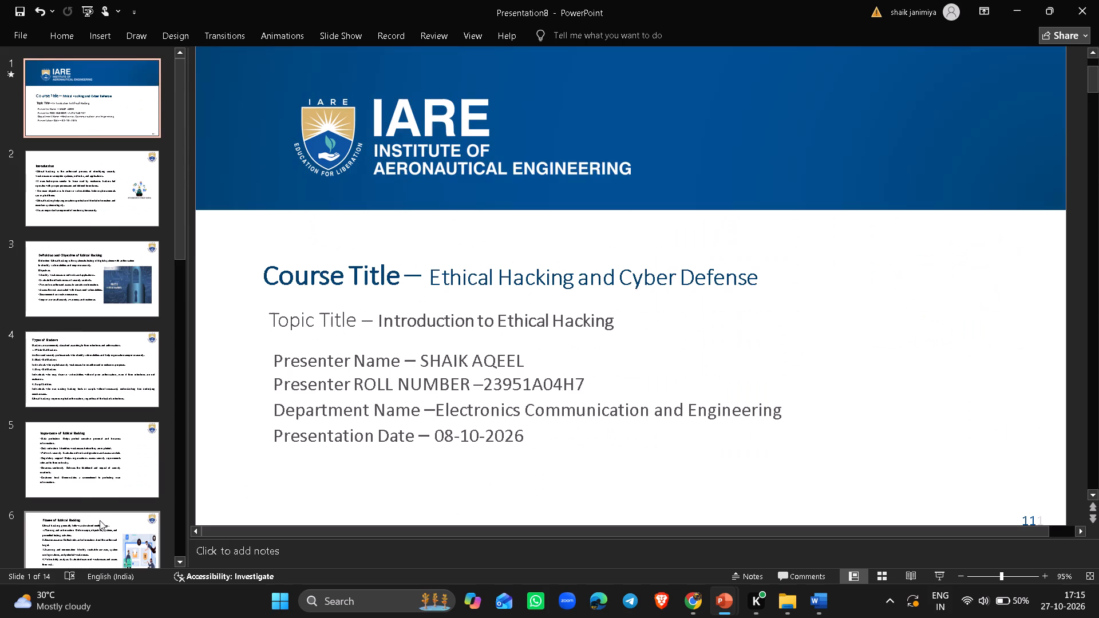
Save the presentation in the Downloads folder as ethiaat2.
{"action": "key", "text": "ctrl+s"}
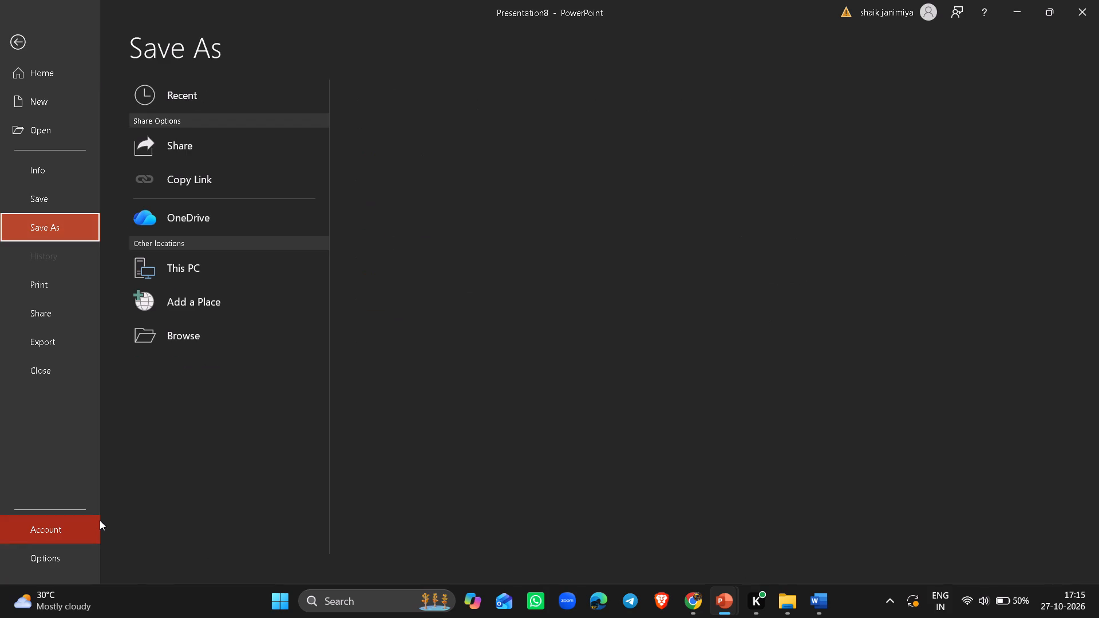
{"action": "left_click", "coordinate": [206, 284]}
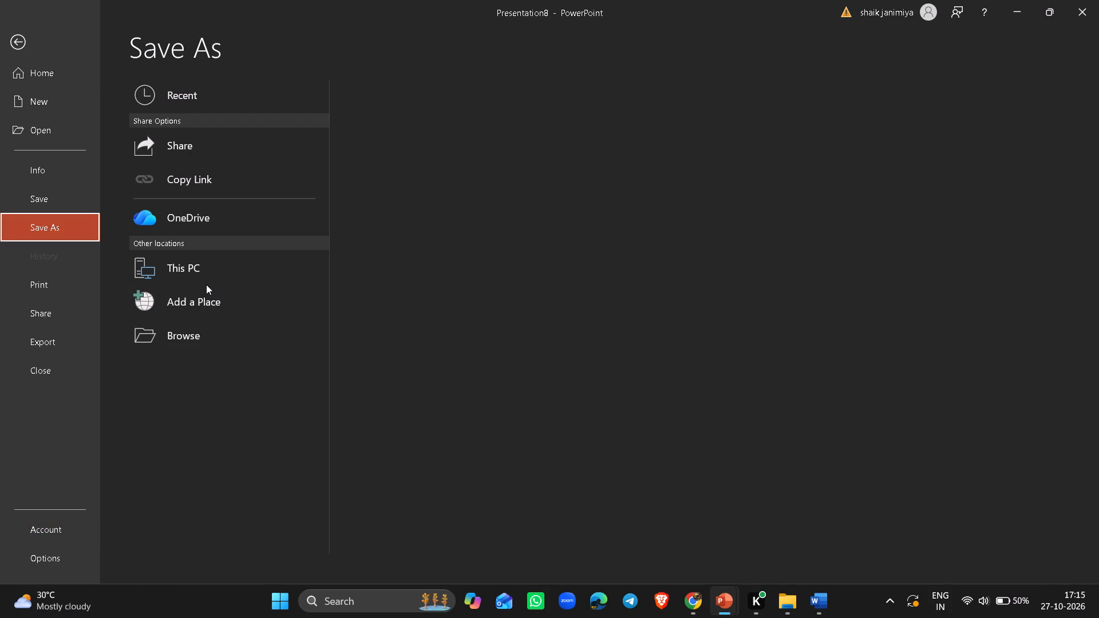
{"action": "left_click", "coordinate": [200, 274]}
{"action": "left_click", "coordinate": [480, 156]}
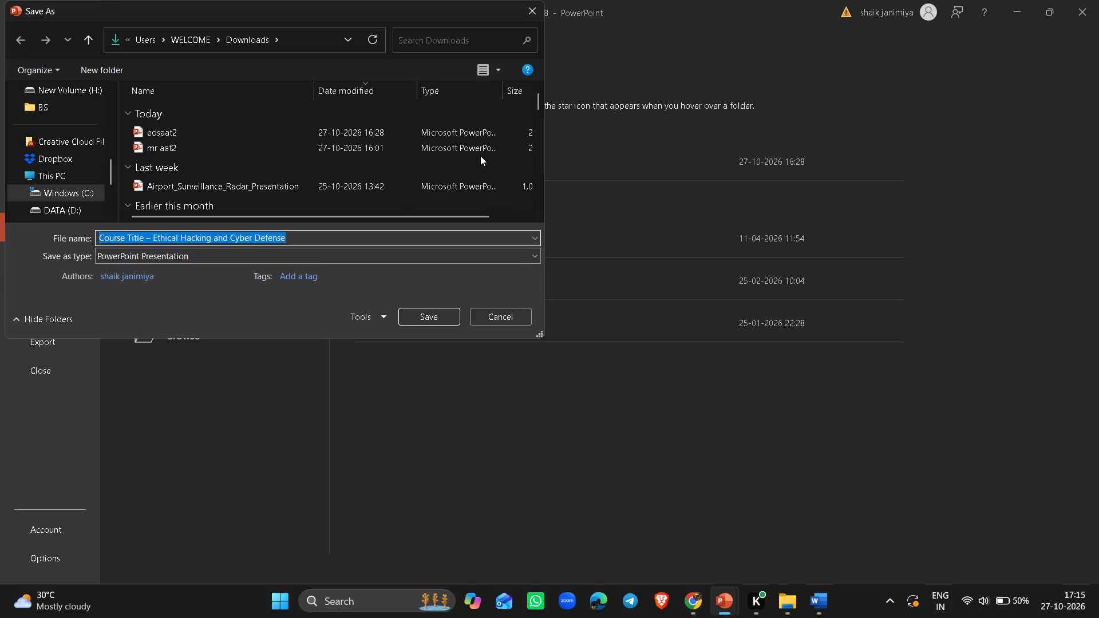
{"action": "type", "text": "ethi"}
{"action": "type", "text": "aat2"}
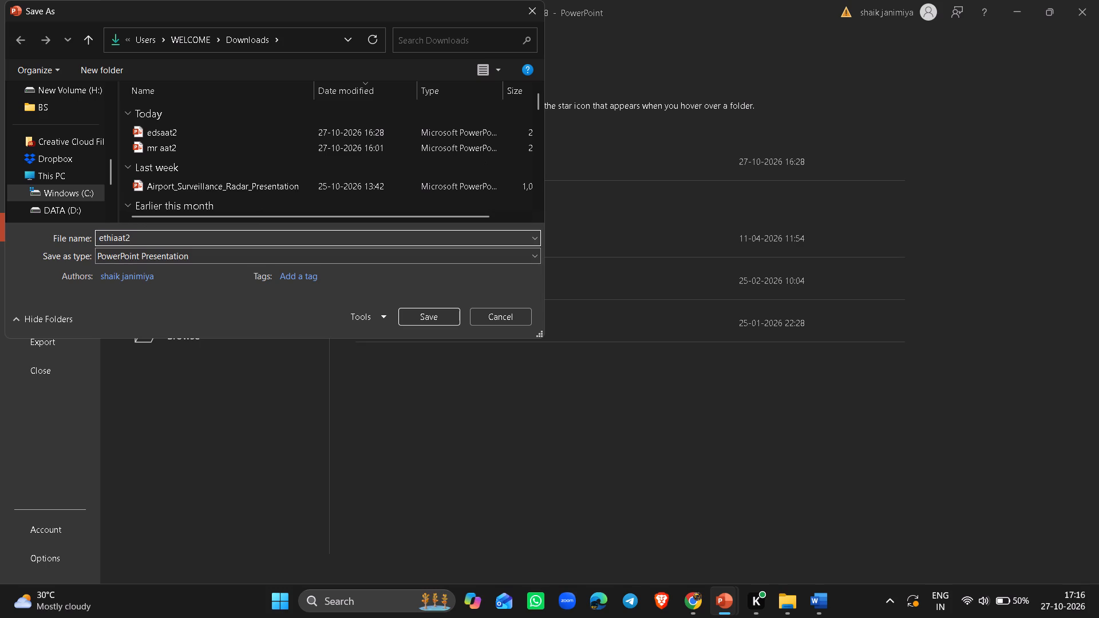
{"action": "key", "text": "Return"}
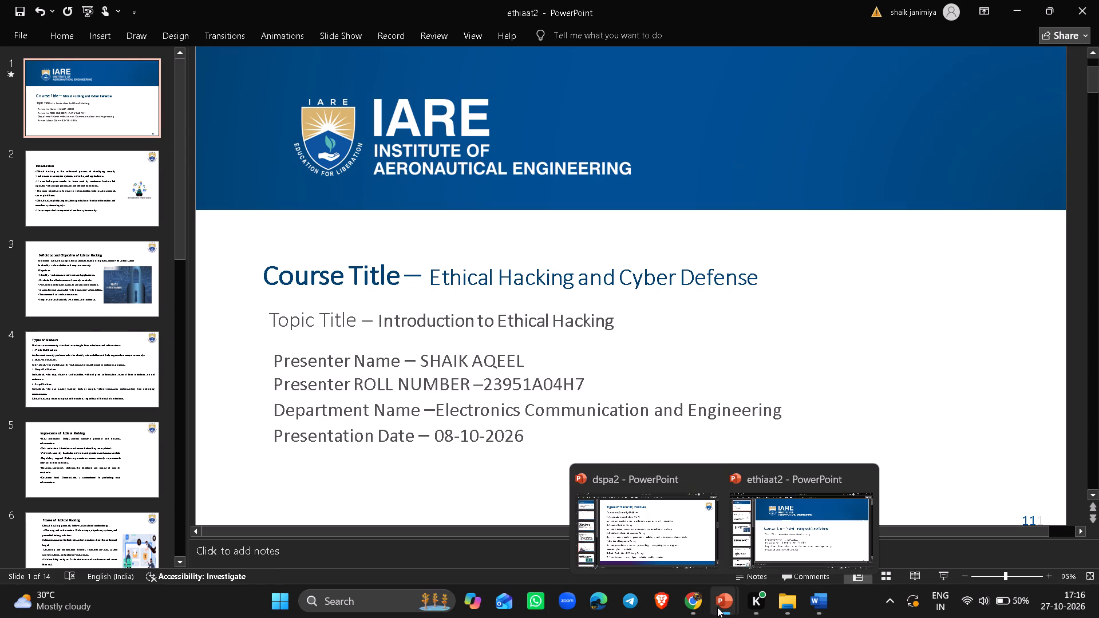
Look over the open dspa2 presentation and the Introduction slide of ethiaat2.
{"action": "left_click", "coordinate": [656, 558]}
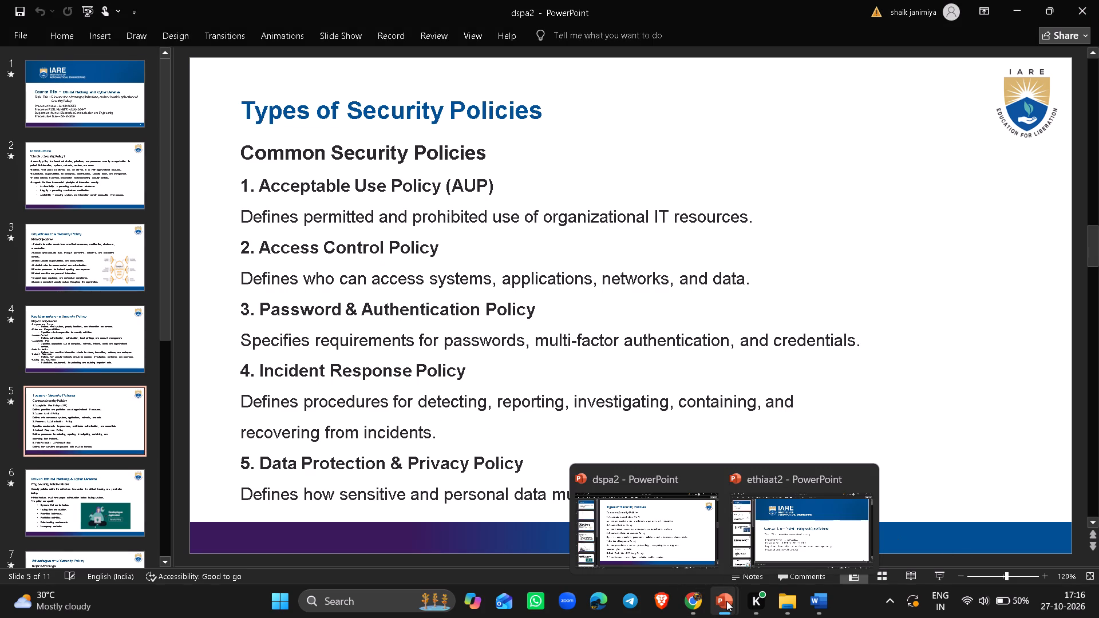
{"action": "left_click", "coordinate": [784, 527]}
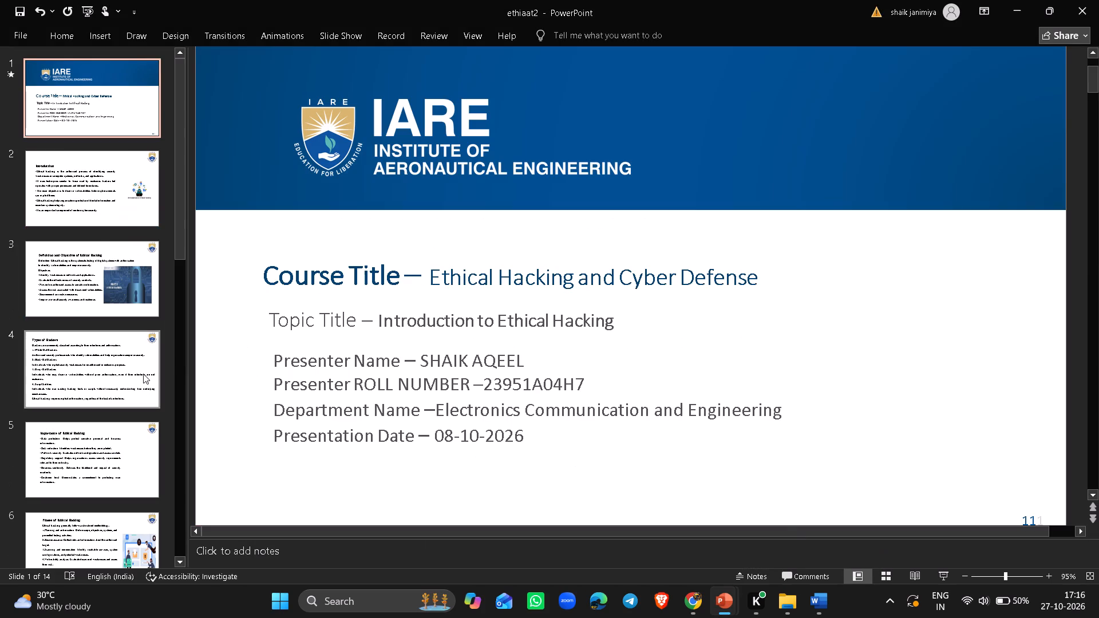
{"action": "left_click", "coordinate": [95, 236]}
{"action": "left_click", "coordinate": [92, 203]}
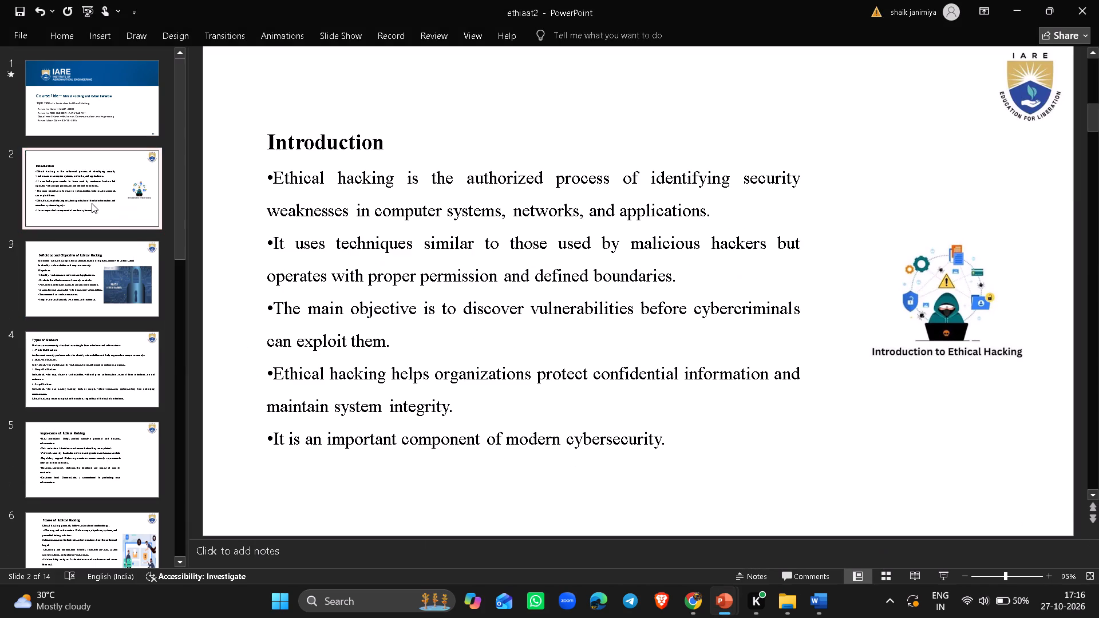
{"action": "left_click", "coordinate": [88, 248]}
{"action": "left_click", "coordinate": [93, 205]}
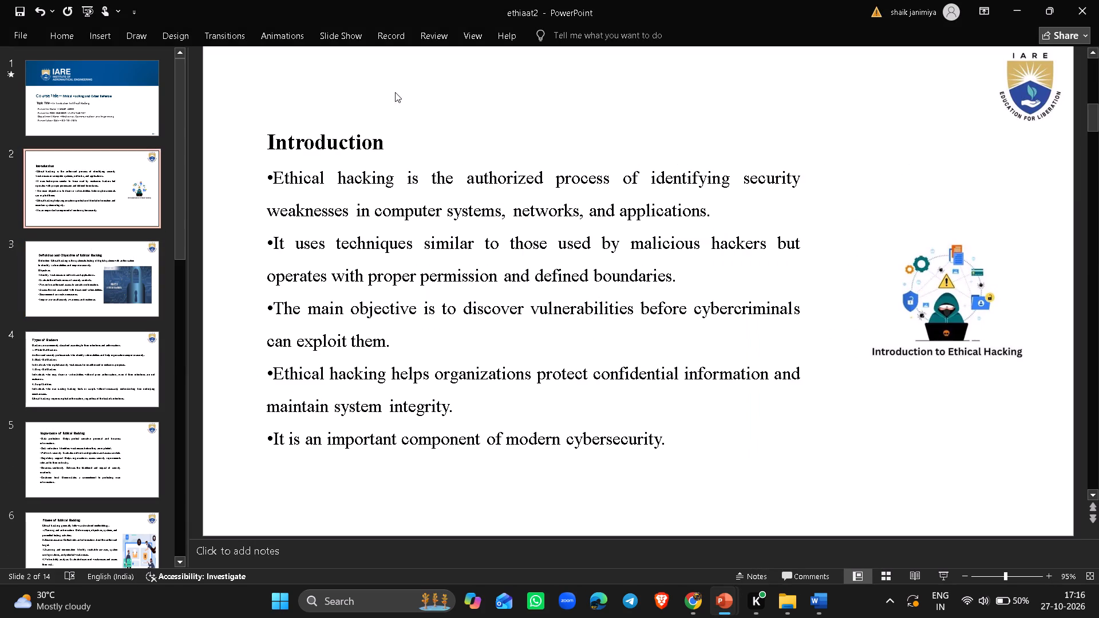
{"action": "double_click", "coordinate": [368, 140]}
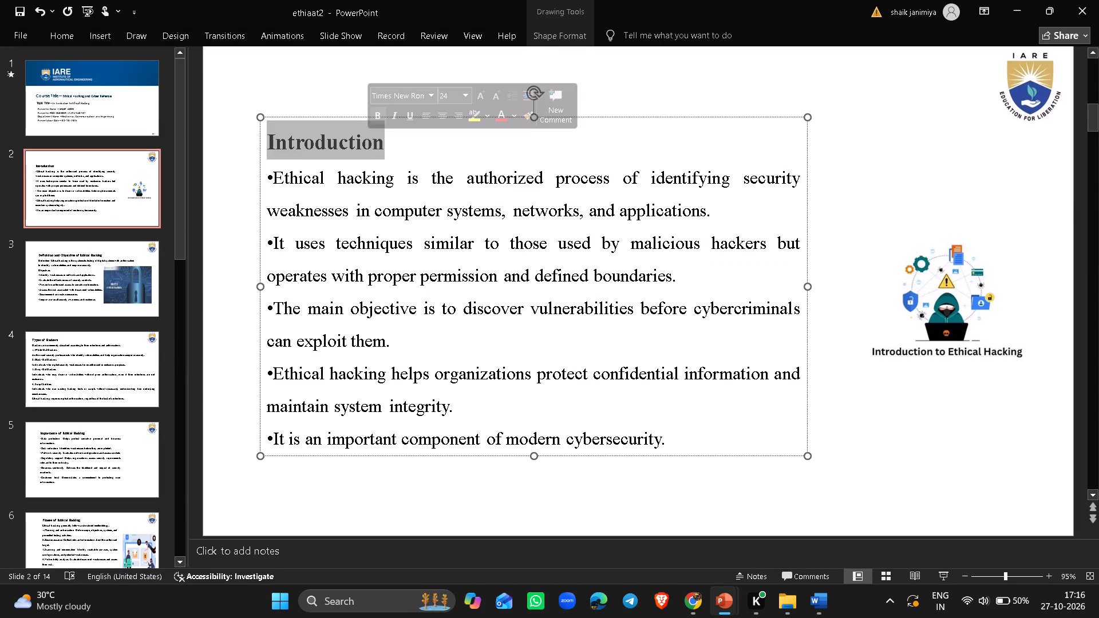
{"action": "double_click", "coordinate": [371, 173]}
{"action": "left_click", "coordinate": [383, 274]}
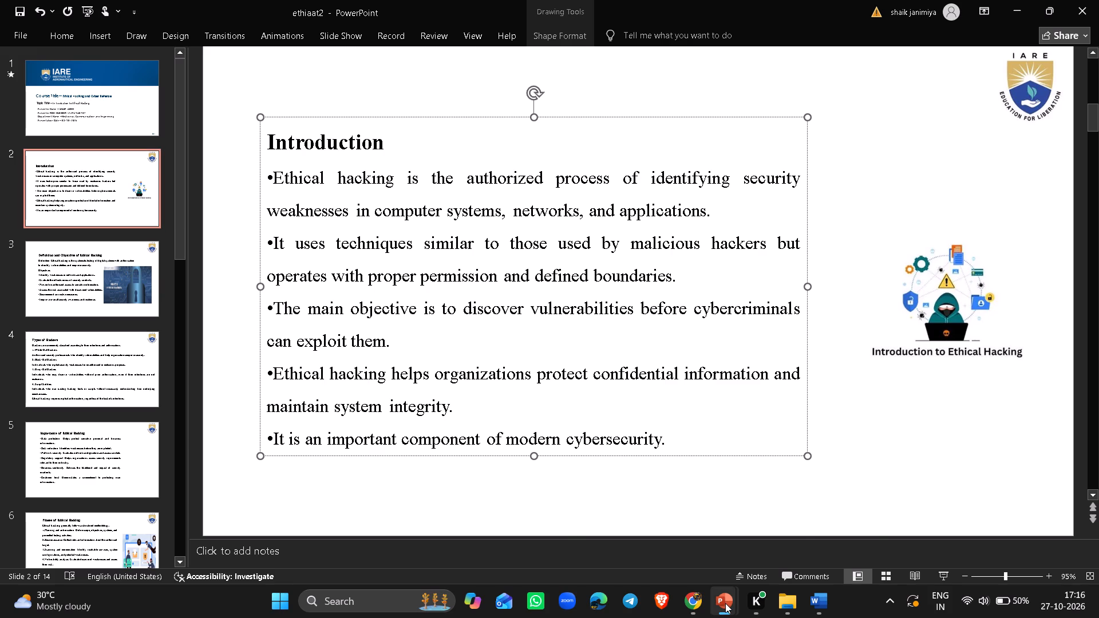
{"action": "left_click", "coordinate": [679, 533]}
{"action": "left_click", "coordinate": [1098, 0]}
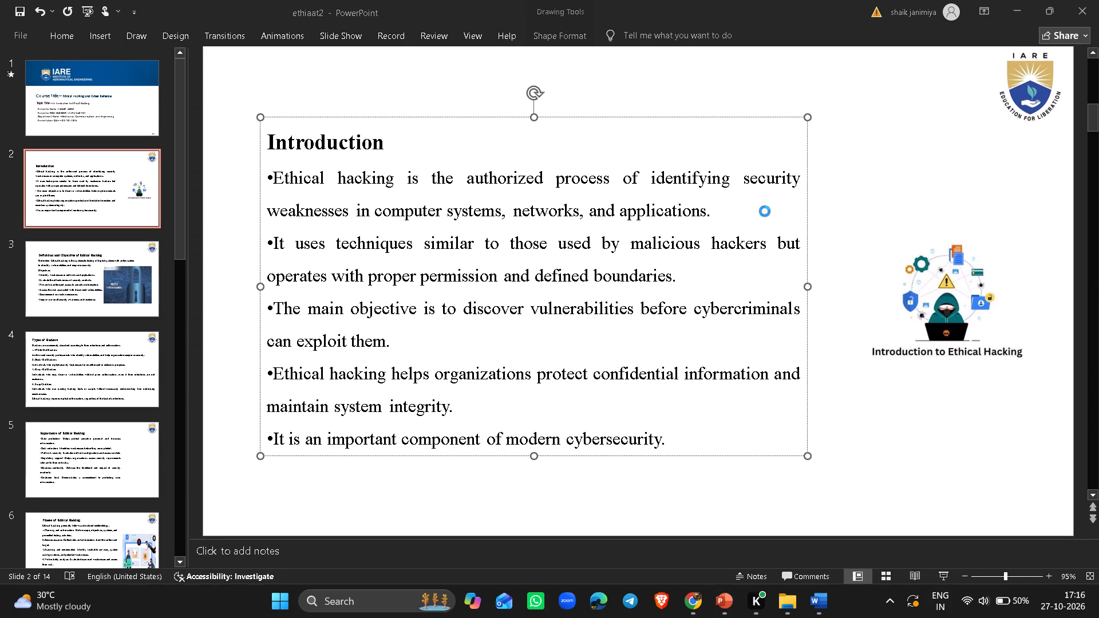
{"action": "left_click", "coordinate": [734, 504]}
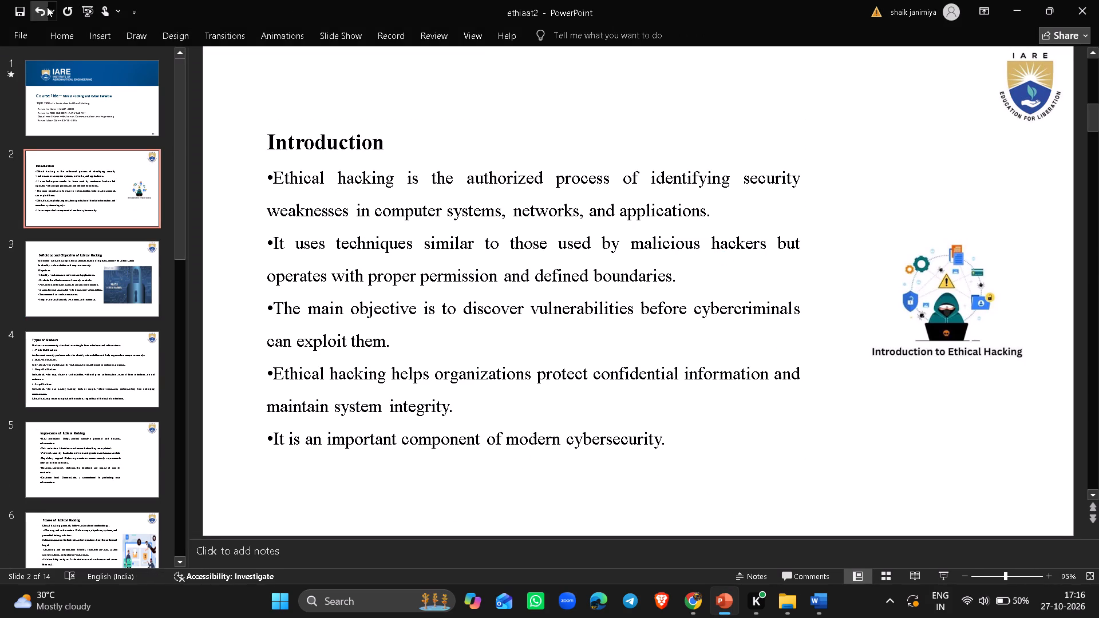
Create a new blank presentation and remove the title and subtitle placeholders from its first slide.
{"action": "left_click", "coordinate": [27, 28]}
{"action": "left_click", "coordinate": [44, 114]}
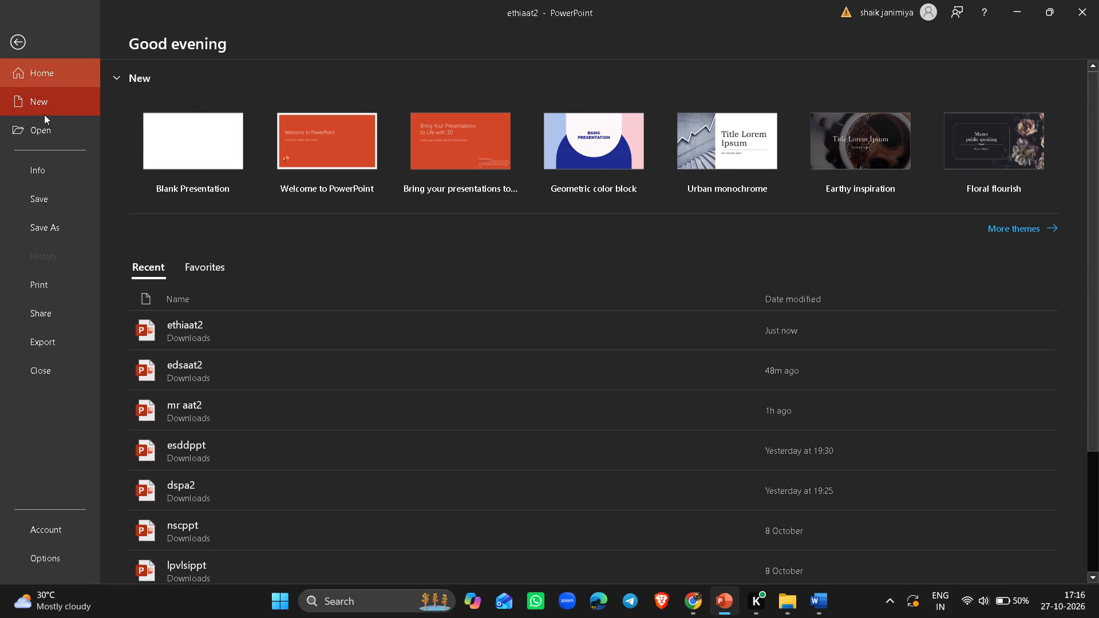
{"action": "left_click", "coordinate": [195, 138]}
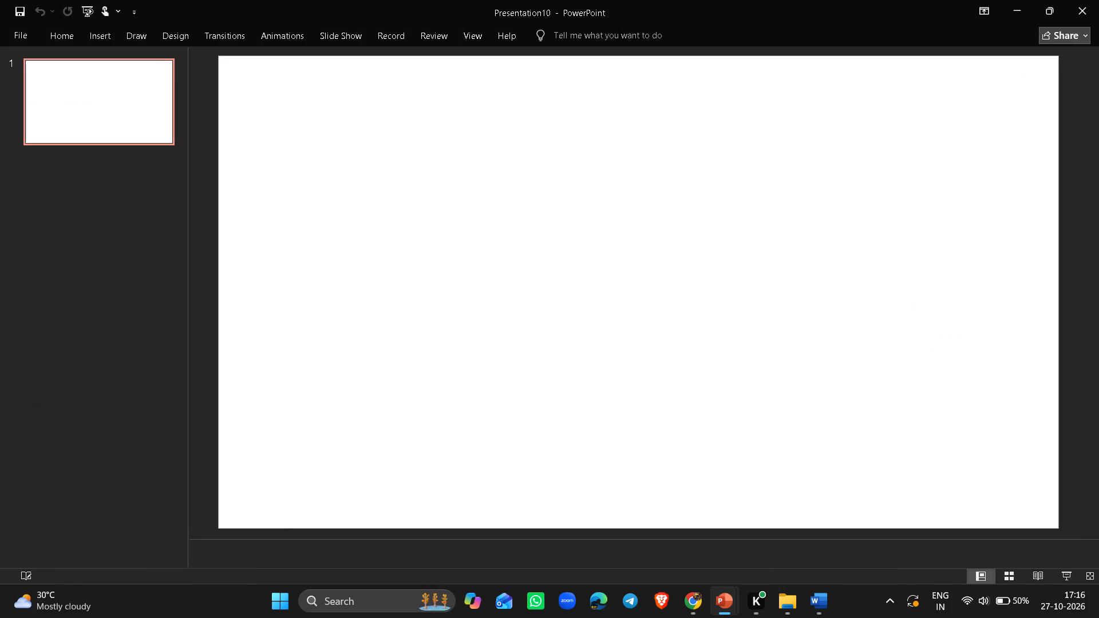
{"action": "left_click", "coordinate": [286, 336]}
{"action": "key", "text": "ctrl+a"}
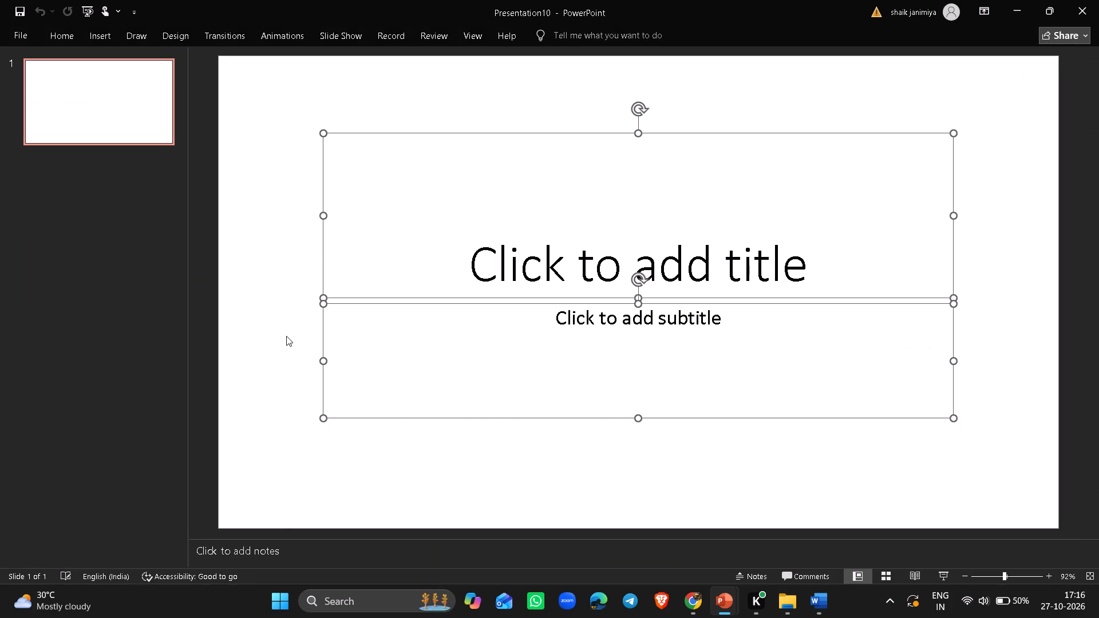
{"action": "key", "text": "ctrl+x"}
Copy the IARE title slide from ethiaat2 into the new presentation and move it ahead of the blank slide.
{"action": "key", "text": "alt+Tab"}
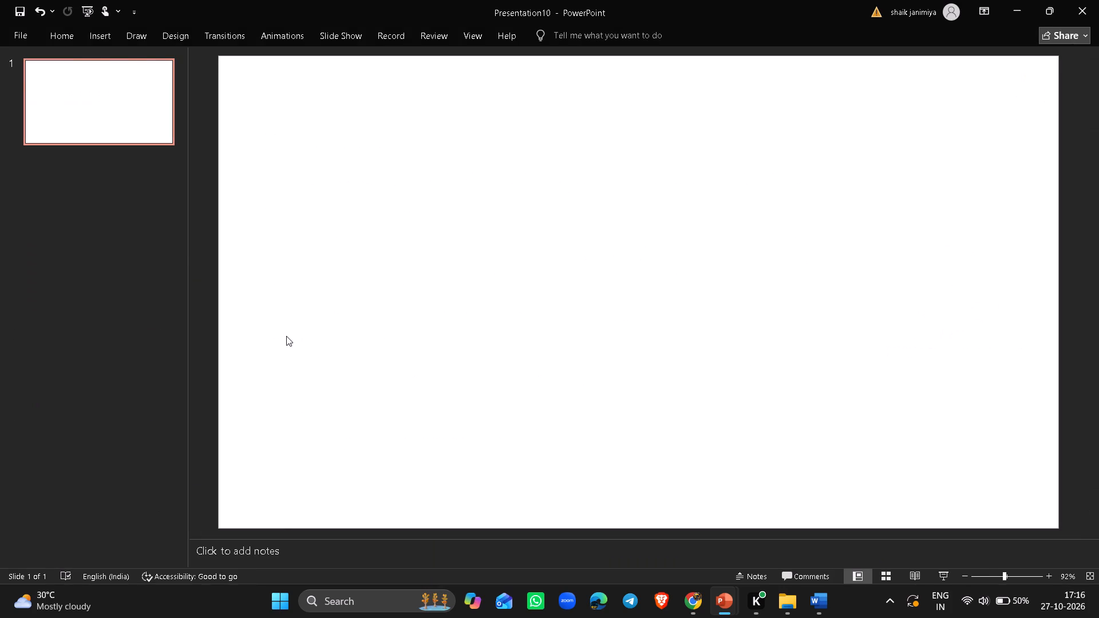
{"action": "left_click", "coordinate": [65, 86]}
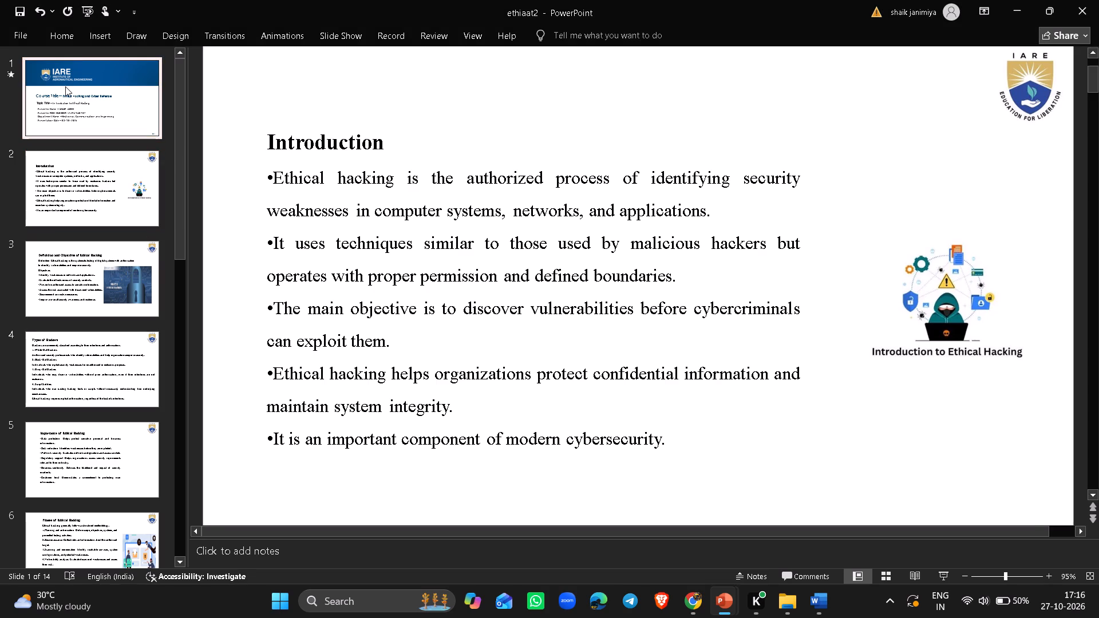
{"action": "key", "text": "ctrl+c"}
{"action": "key", "text": "alt+Tab"}
{"action": "left_click", "coordinate": [58, 193]}
{"action": "key", "text": "ctrl+v"}
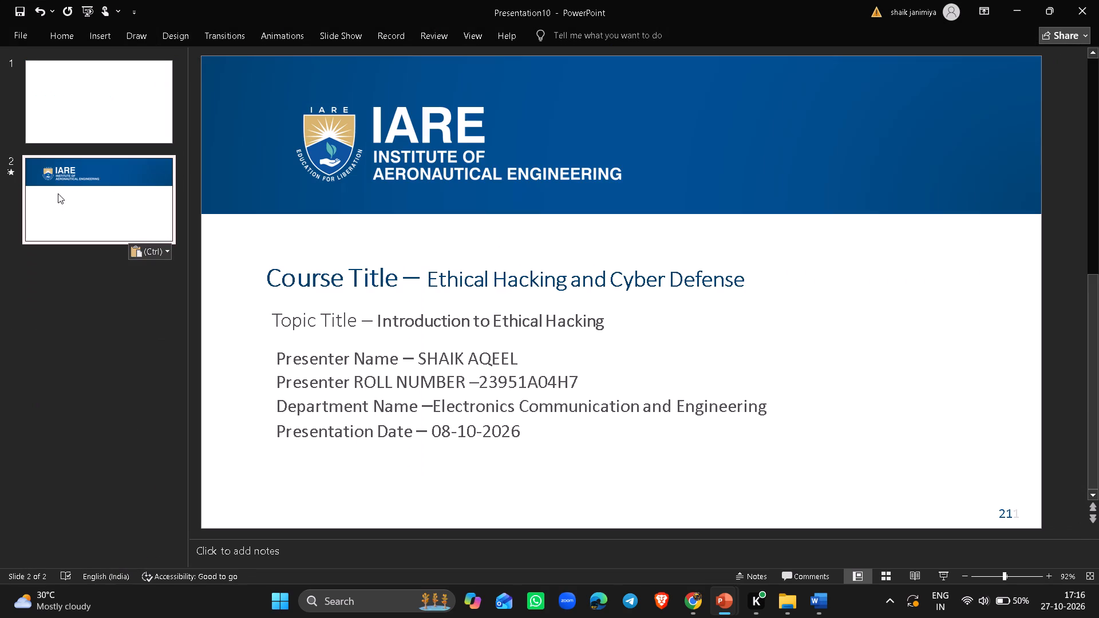
{"action": "left_click_drag", "start_coordinate": [57, 173], "coordinate": [63, 69]}
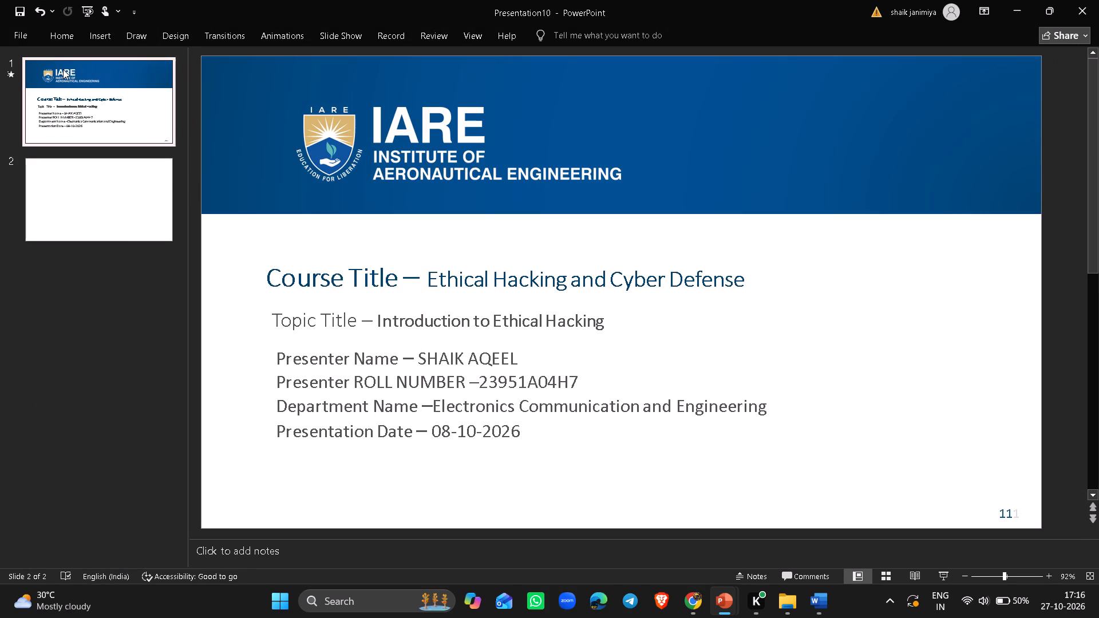
Switch to Chrome, sign in to the Samvidha portal with the filled-in credentials, and open the AAT (Concept Video) upload page.
{"action": "left_click", "coordinate": [437, 340]}
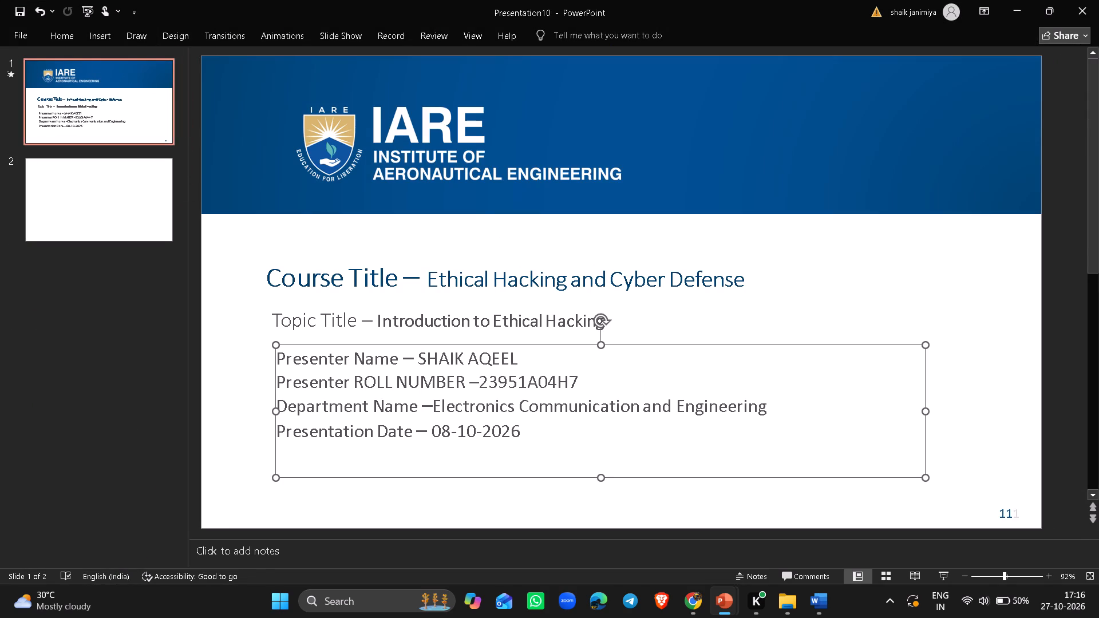
{"action": "left_click", "coordinate": [872, 266]}
{"action": "key", "text": "alt+Tab"}
{"action": "key", "text": "alt+Tab"}
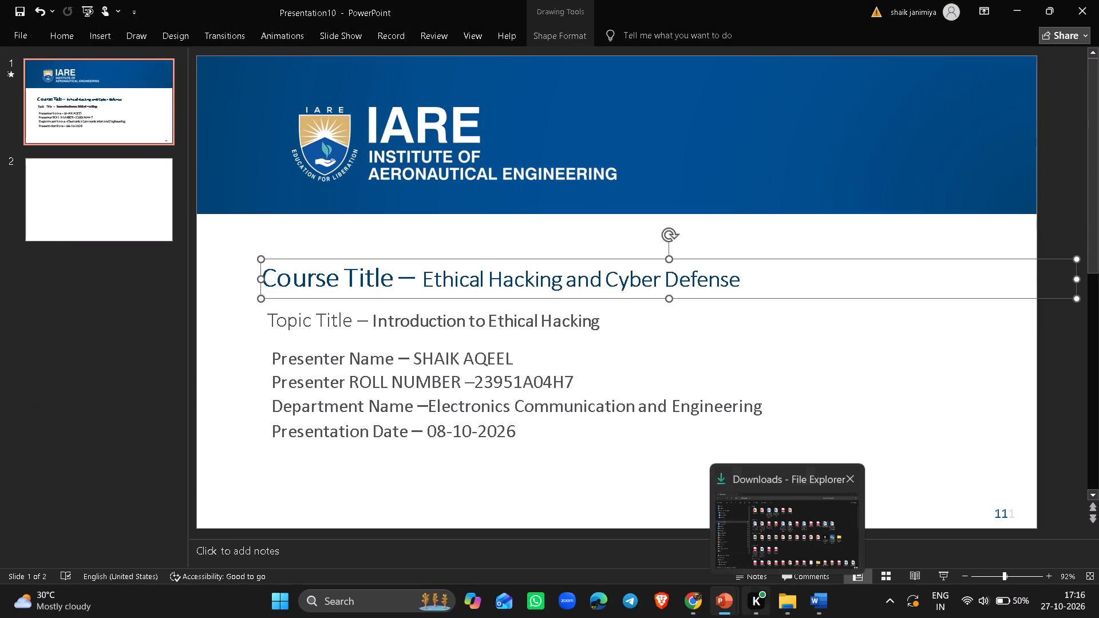
{"action": "left_click", "coordinate": [699, 603]}
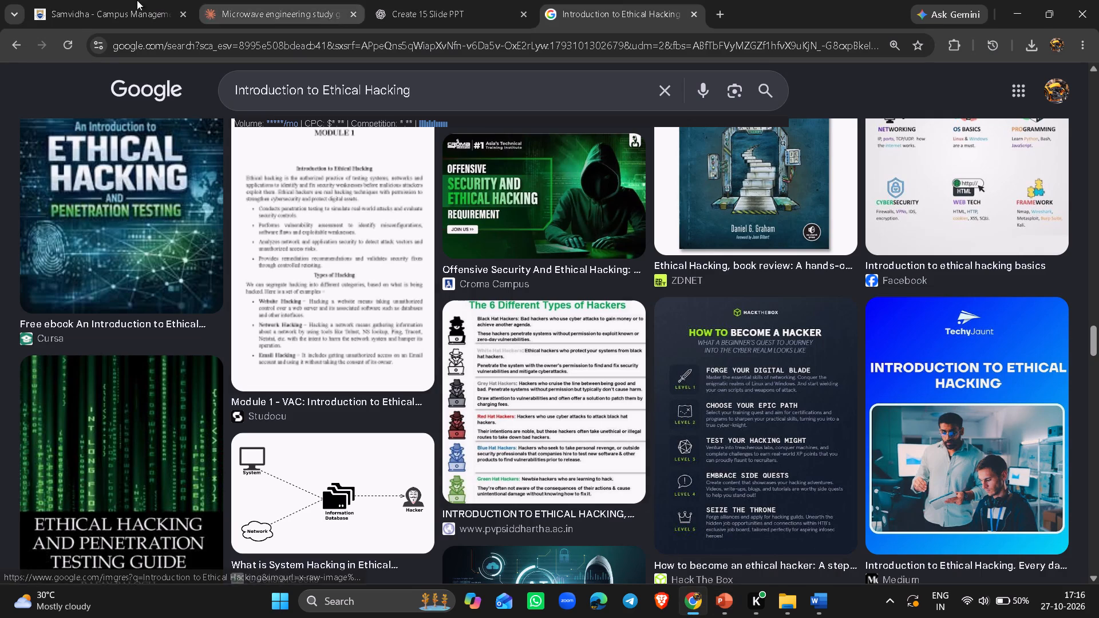
{"action": "left_click", "coordinate": [105, 0]}
{"action": "left_click", "coordinate": [412, 363]}
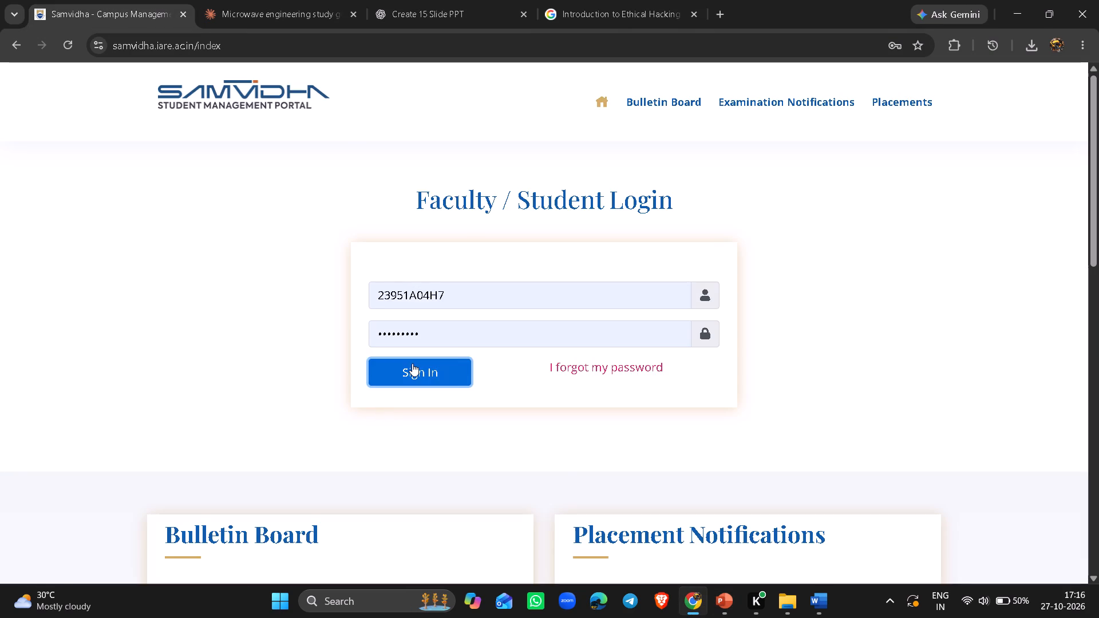
{"action": "scroll", "coordinate": [22, 483], "scroll_direction": "down", "scroll_amount": 2}
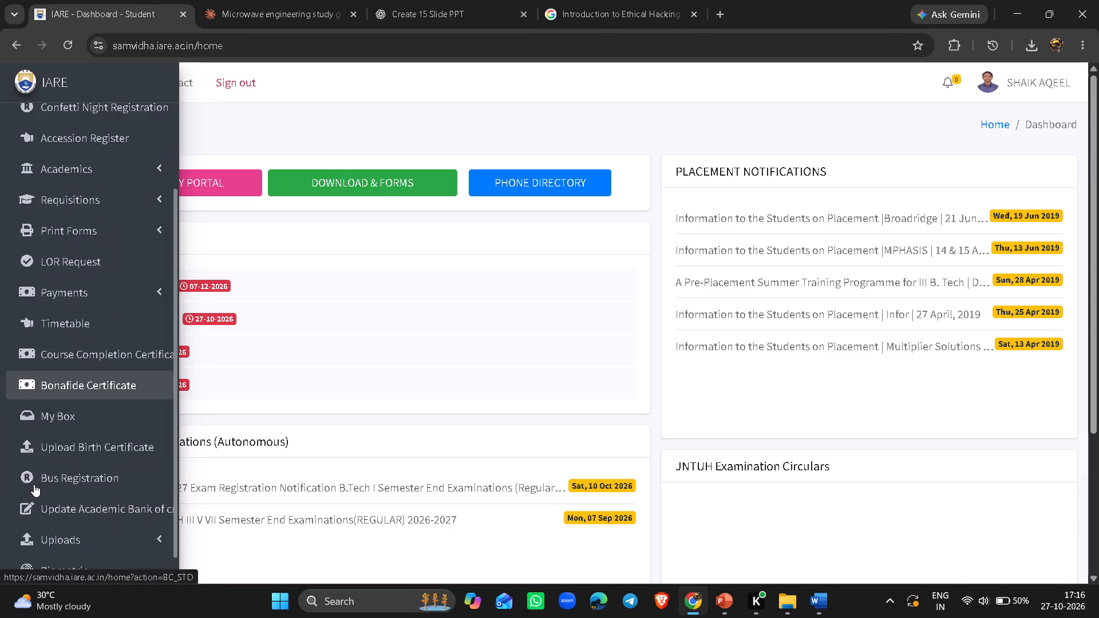
{"action": "left_click", "coordinate": [90, 506]}
{"action": "scroll", "coordinate": [90, 506], "scroll_direction": "down", "scroll_amount": 3}
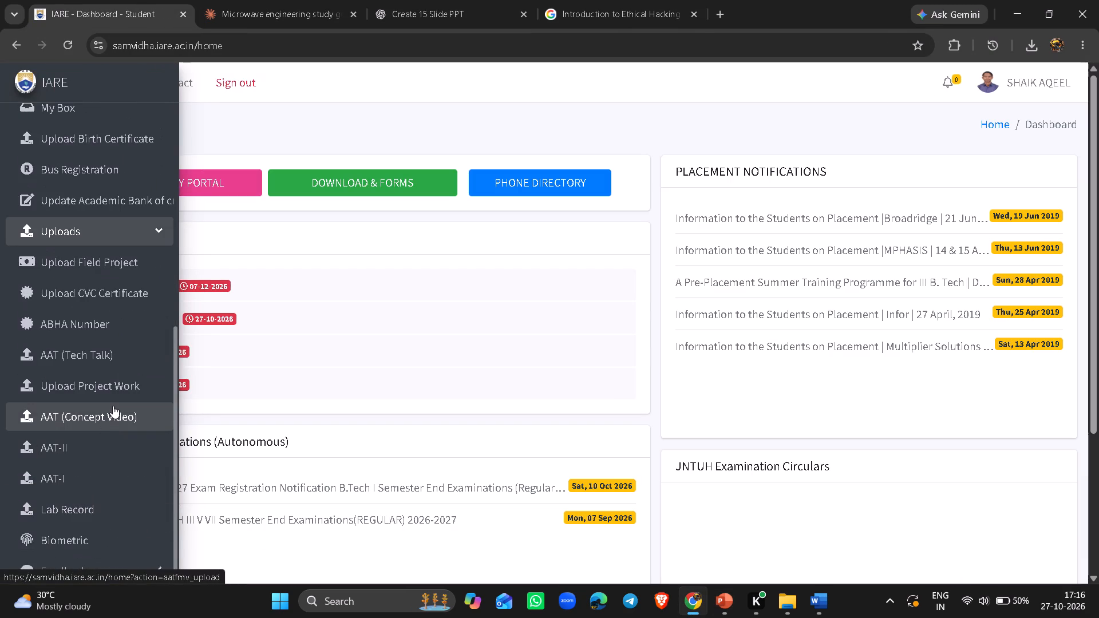
{"action": "left_click", "coordinate": [110, 417]}
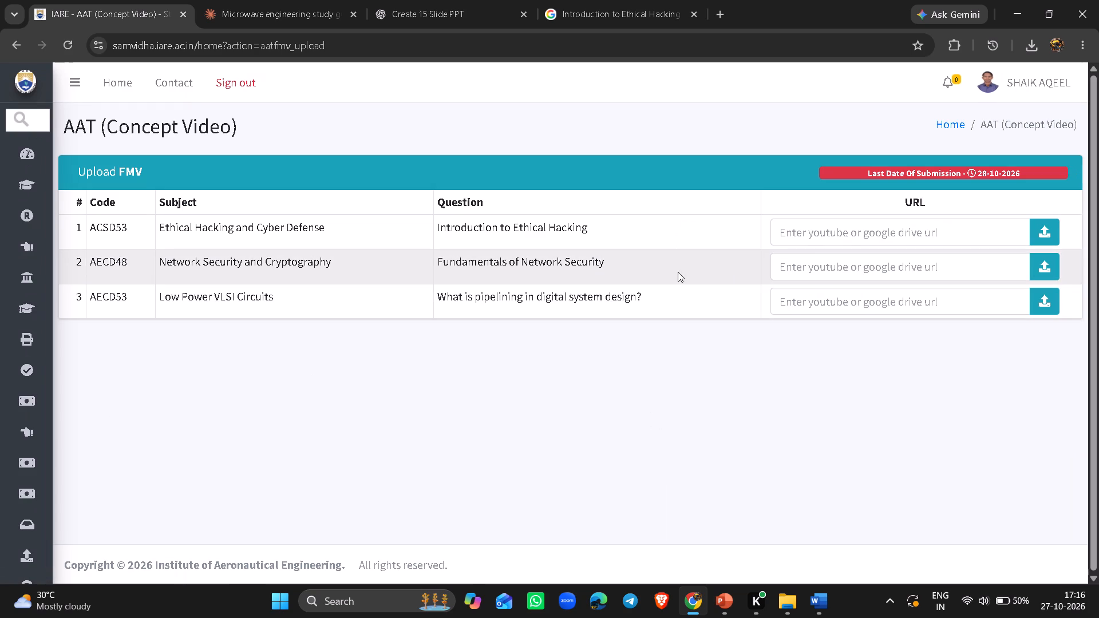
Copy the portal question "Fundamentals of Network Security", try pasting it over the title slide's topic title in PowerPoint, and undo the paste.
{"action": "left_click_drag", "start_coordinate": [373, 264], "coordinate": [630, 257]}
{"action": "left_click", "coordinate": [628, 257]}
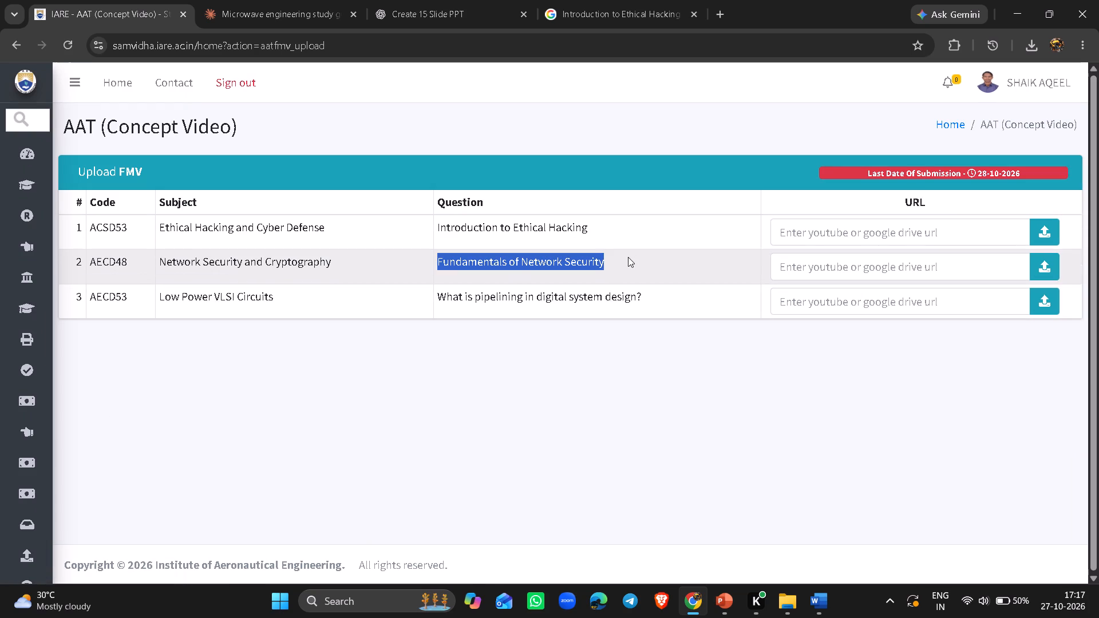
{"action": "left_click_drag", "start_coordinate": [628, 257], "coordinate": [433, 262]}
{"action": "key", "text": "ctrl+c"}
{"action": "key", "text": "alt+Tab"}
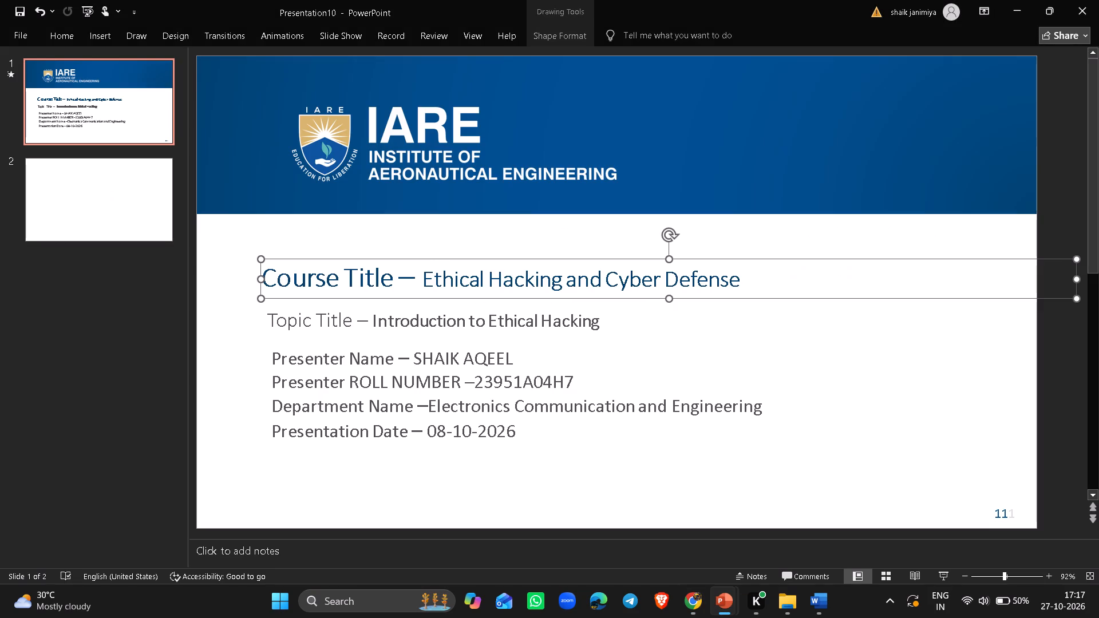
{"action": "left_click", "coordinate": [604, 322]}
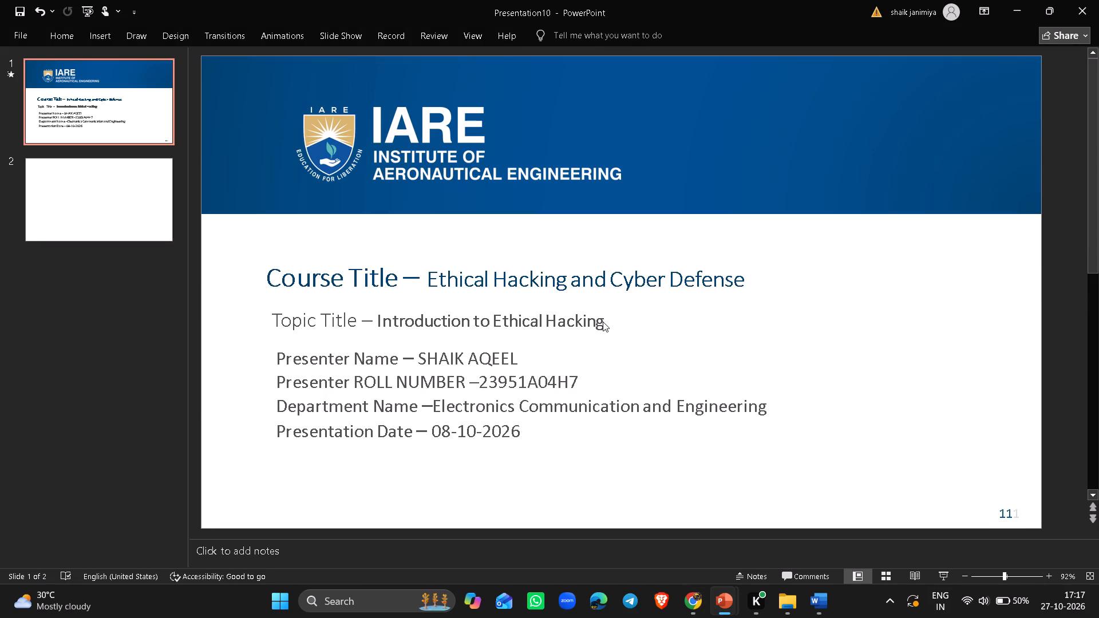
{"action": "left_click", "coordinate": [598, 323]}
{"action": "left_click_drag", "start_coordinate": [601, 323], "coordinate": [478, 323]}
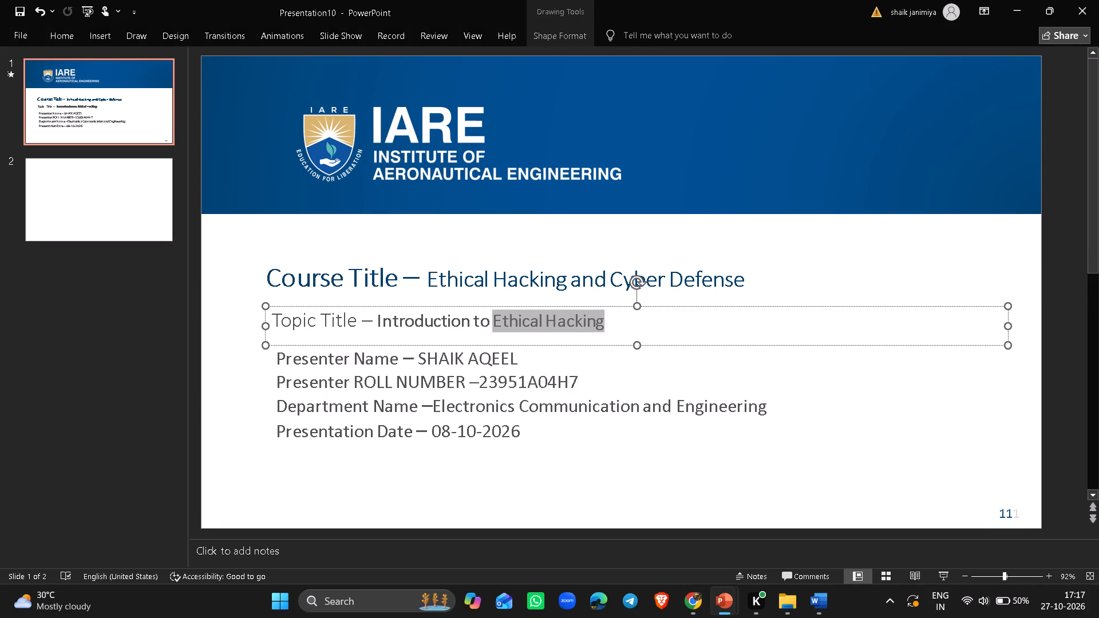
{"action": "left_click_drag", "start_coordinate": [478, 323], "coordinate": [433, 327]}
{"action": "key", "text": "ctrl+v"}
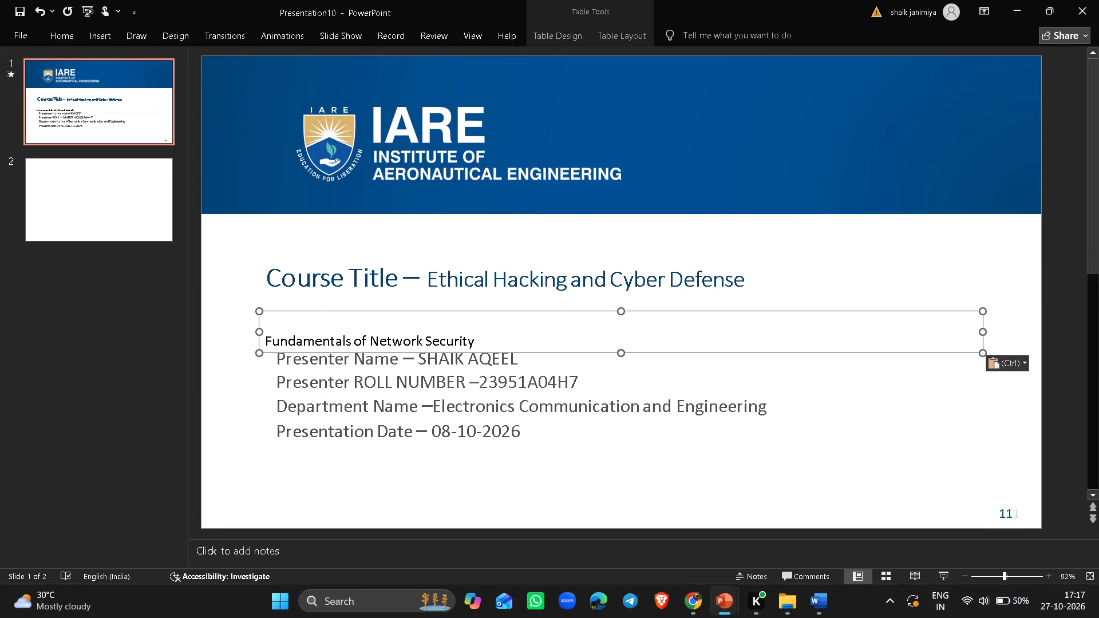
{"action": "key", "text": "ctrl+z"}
Replace the topic title text on the title slide with "Fundamentals of Network security".
{"action": "left_click", "coordinate": [607, 323]}
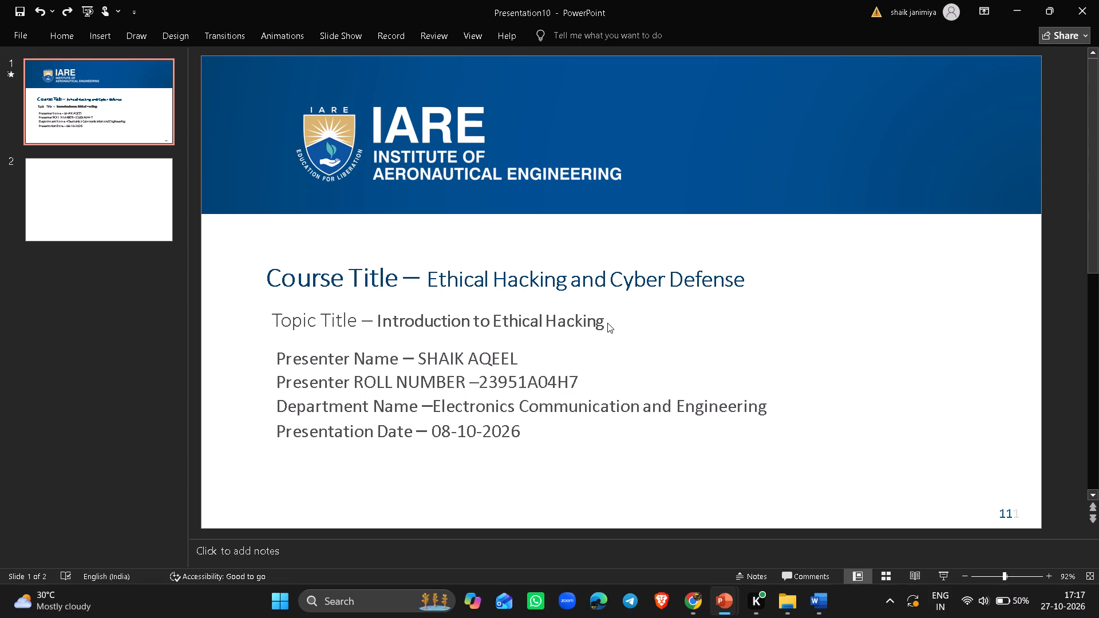
{"action": "left_click", "coordinate": [603, 318]}
{"action": "left_click_drag", "start_coordinate": [603, 321], "coordinate": [600, 321]}
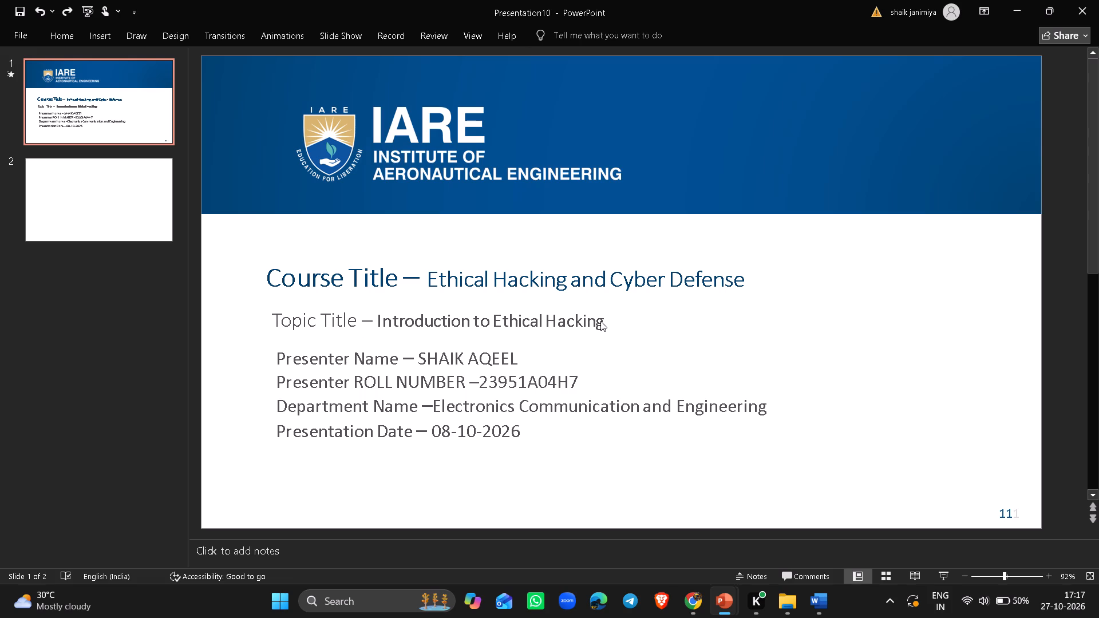
{"action": "left_click_drag", "start_coordinate": [600, 321], "coordinate": [596, 321]}
{"action": "left_click", "coordinate": [596, 321]}
{"action": "key", "text": "Right"}
{"action": "key", "text": "BackSpace"}
{"action": "key", "text": "BackSpace"}
{"action": "key", "text": "BackSpace"}
{"action": "key", "text": "BackSpace"}
{"action": "key", "text": "BackSpace"}
{"action": "key", "text": "BackSpace"}
{"action": "key", "text": "BackSpace"}
{"action": "key", "text": "BackSpace"}
{"action": "key", "text": "BackSpace"}
{"action": "key", "text": "BackSpace"}
{"action": "key", "text": "BackSpace"}
{"action": "key", "text": "BackSpace"}
{"action": "key", "text": "BackSpace"}
{"action": "key", "text": "BackSpace"}
{"action": "key", "text": "BackSpace"}
{"action": "key", "text": "BackSpace"}
{"action": "key", "text": "BackSpace"}
{"action": "key", "text": "BackSpace"}
{"action": "key", "text": "BackSpace"}
{"action": "key", "text": "BackSpace"}
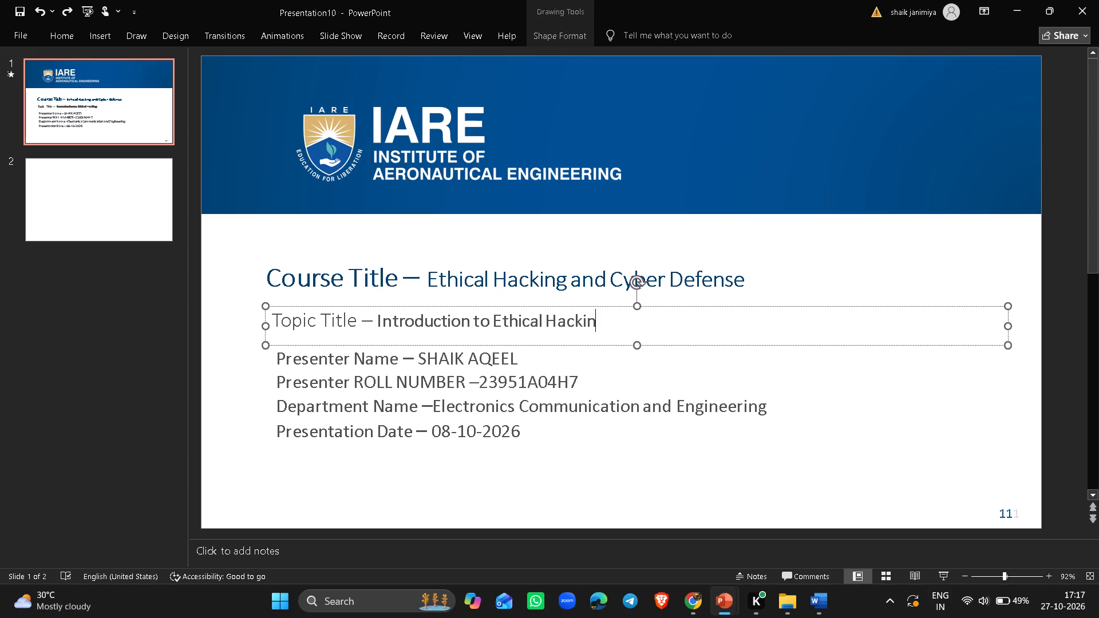
{"action": "key", "text": "BackSpace"}
{"action": "key", "text": "BackSpace"}
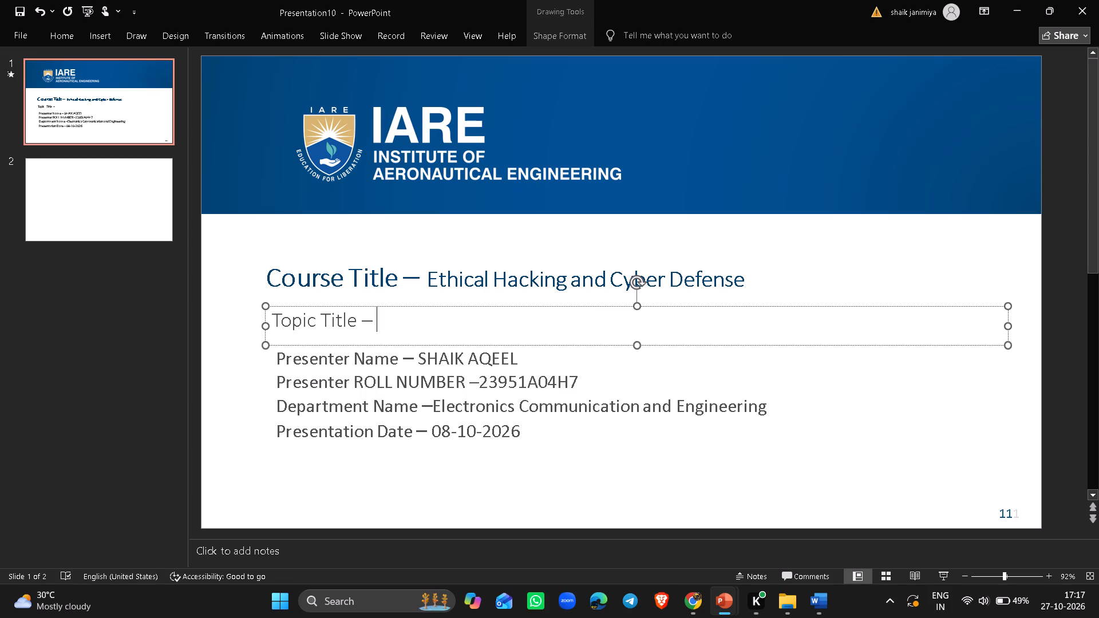
{"action": "type", "text": "Fundamentals"}
{"action": "key", "text": "space"}
{"action": "type", "text": "of Network security"}
Check the question's wording on the portal in Chrome, and capitalise "Security" in the PowerPoint title slide's topic title.
{"action": "key", "text": "alt+Tab"}
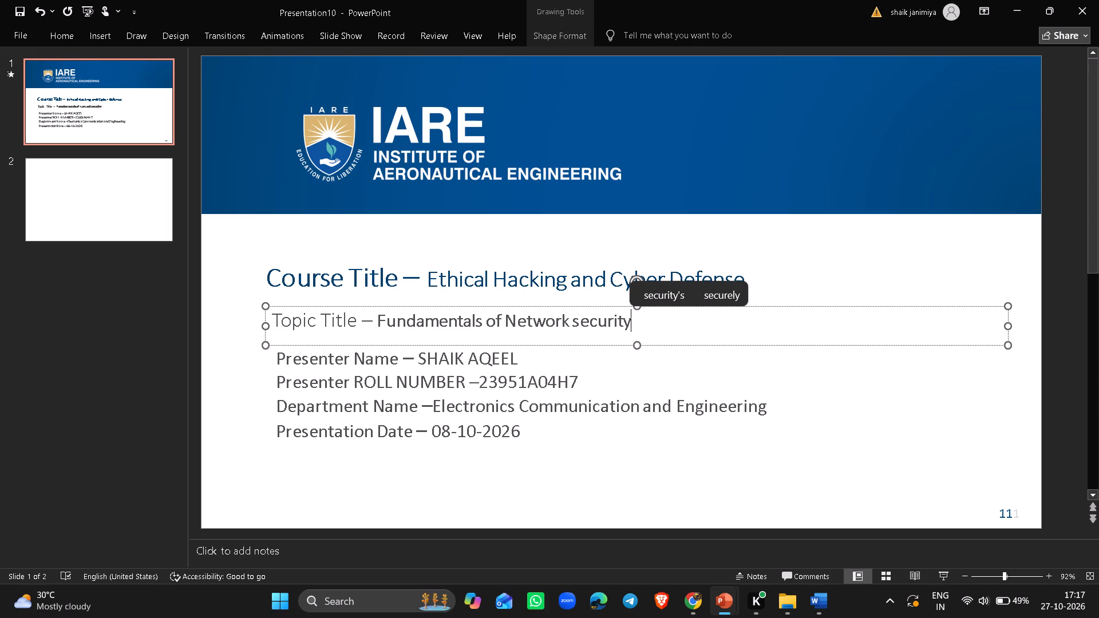
{"action": "key", "text": "alt+Tab"}
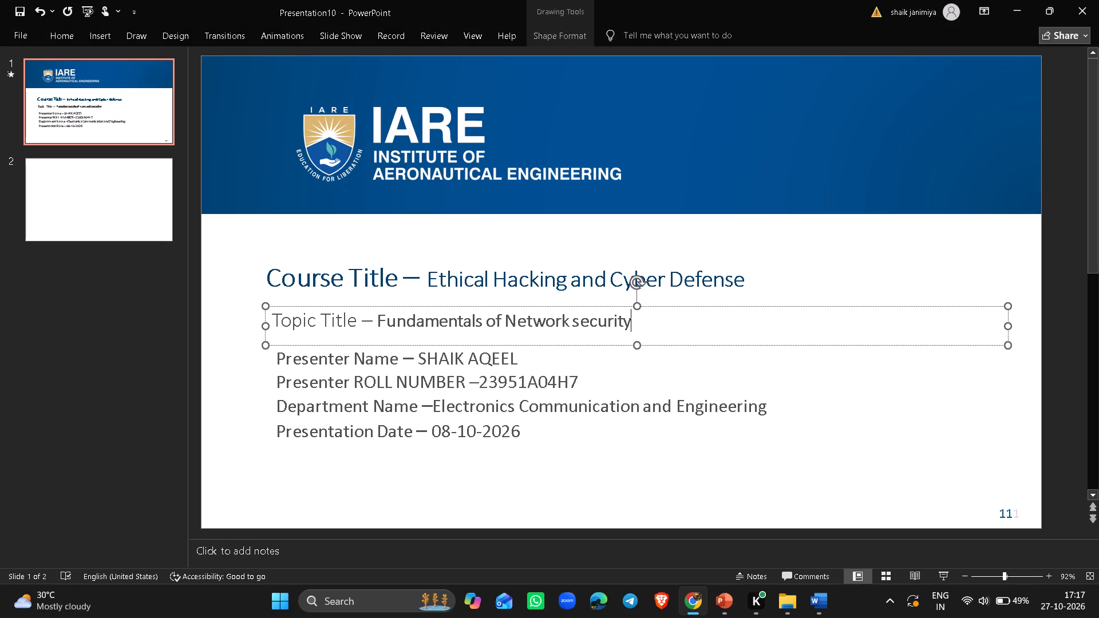
{"action": "left_click", "coordinate": [579, 324]}
{"action": "key", "text": "BackSpace"}
{"action": "key", "text": "shift+s"}
{"action": "left_click", "coordinate": [453, 492]}
Switch to Chrome and copy the subject name "Network Security and Cryptography" from the AAT (Concept Video) table.
{"action": "key", "text": "alt+Tab"}
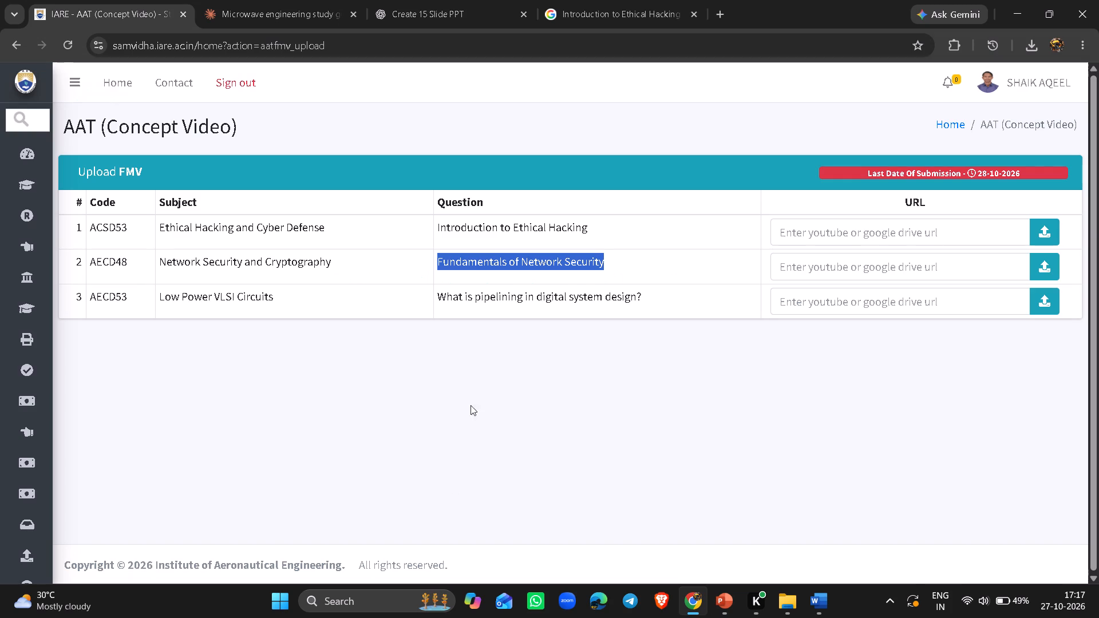
{"action": "key", "text": "alt+Tab"}
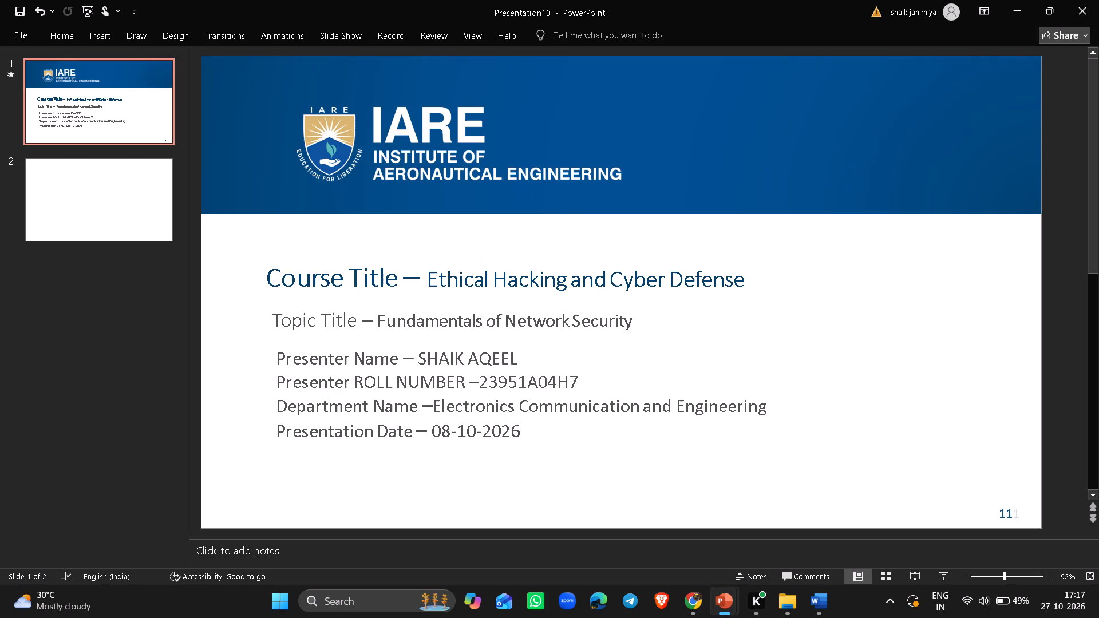
{"action": "key", "text": "alt+Tab"}
{"action": "left_click_drag", "start_coordinate": [339, 265], "coordinate": [164, 266]}
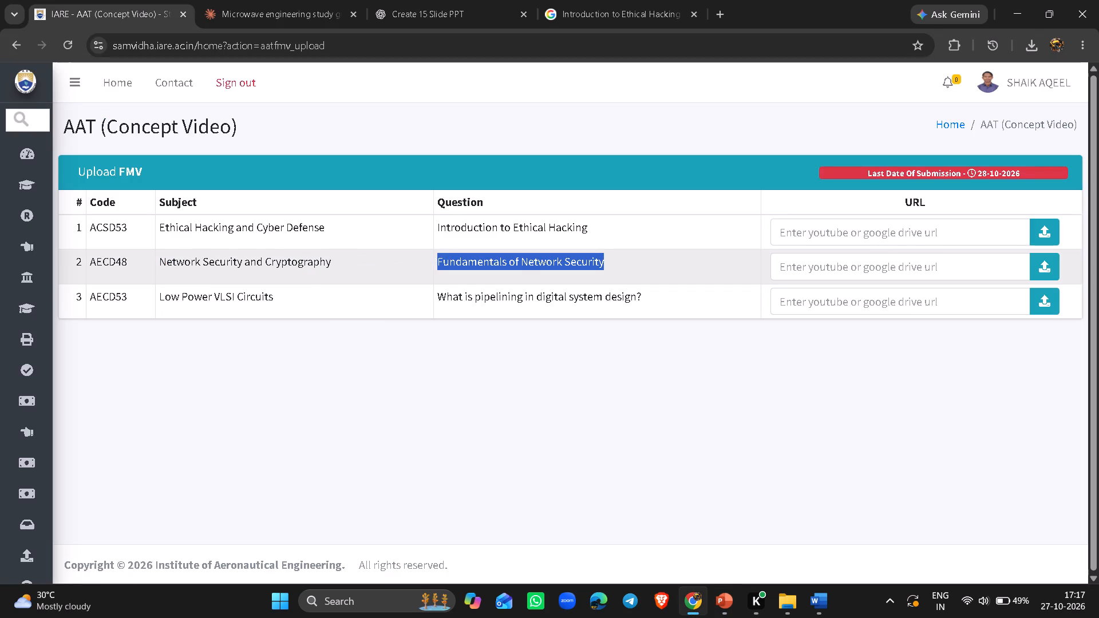
{"action": "left_click", "coordinate": [164, 266]}
{"action": "left_click_drag", "start_coordinate": [162, 265], "coordinate": [353, 271]}
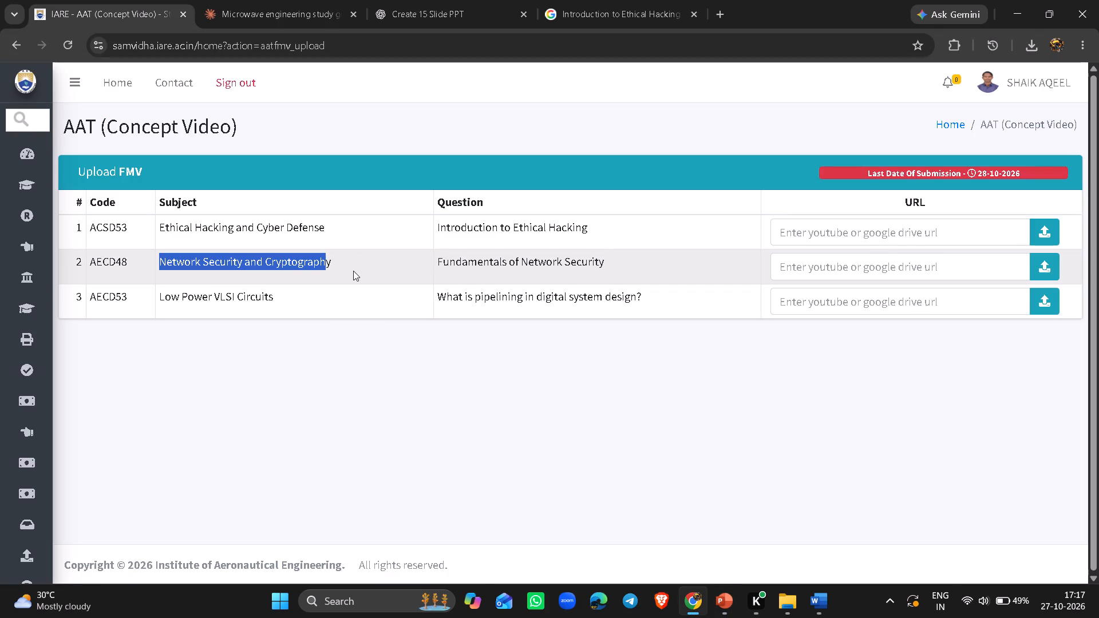
{"action": "key", "text": "ctrl+c"}
Switch to PowerPoint and replace the course name "Ethical Hacking and Cyber Defense" on the title slide with the copied subject name.
{"action": "key", "text": "alt+Tab"}
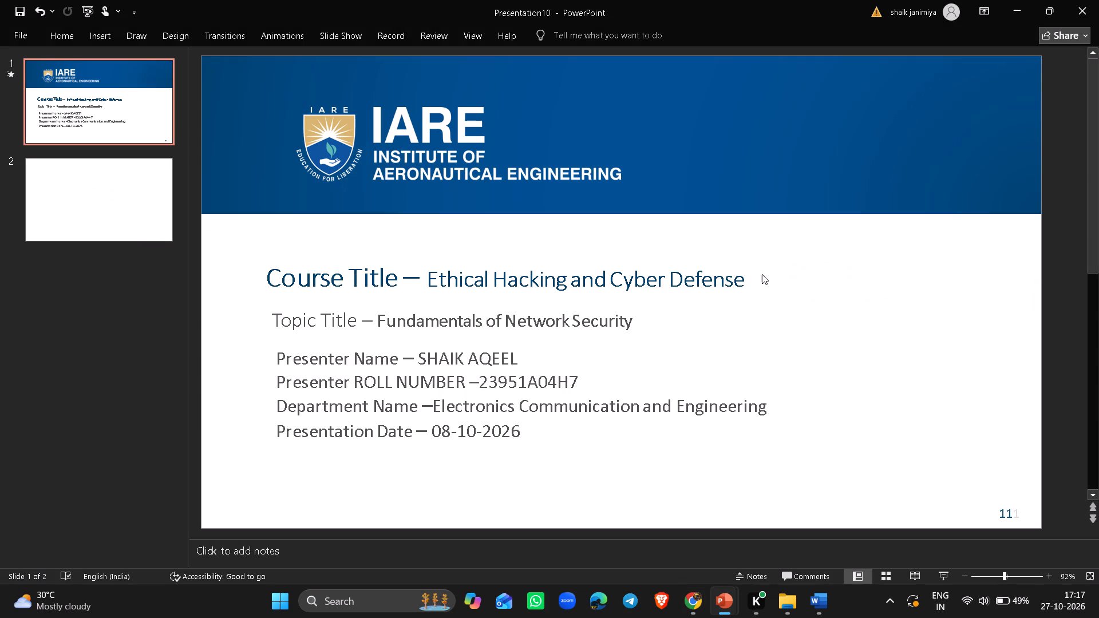
{"action": "left_click", "coordinate": [740, 275]}
{"action": "left_click_drag", "start_coordinate": [741, 276], "coordinate": [541, 299]}
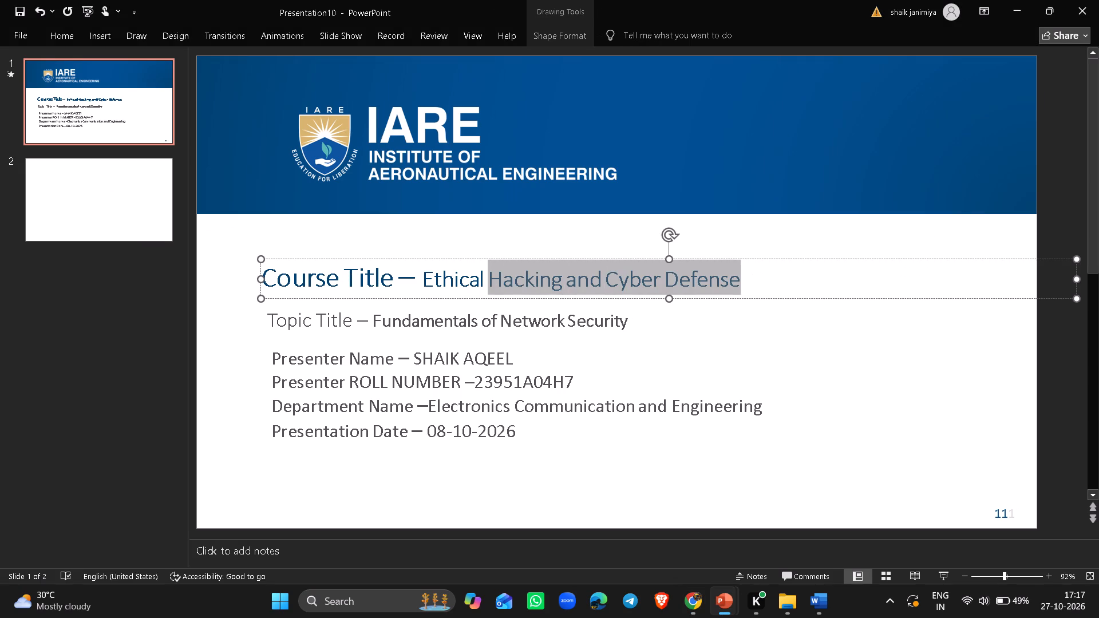
{"action": "left_click_drag", "start_coordinate": [541, 299], "coordinate": [471, 287]}
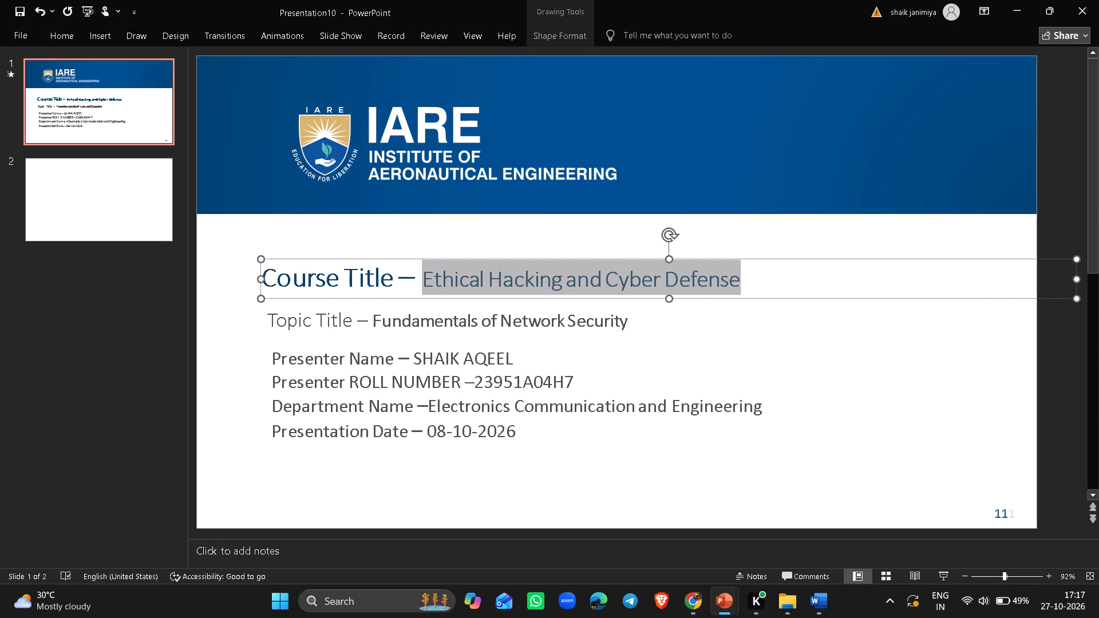
{"action": "left_click_drag", "start_coordinate": [471, 287], "coordinate": [483, 284]}
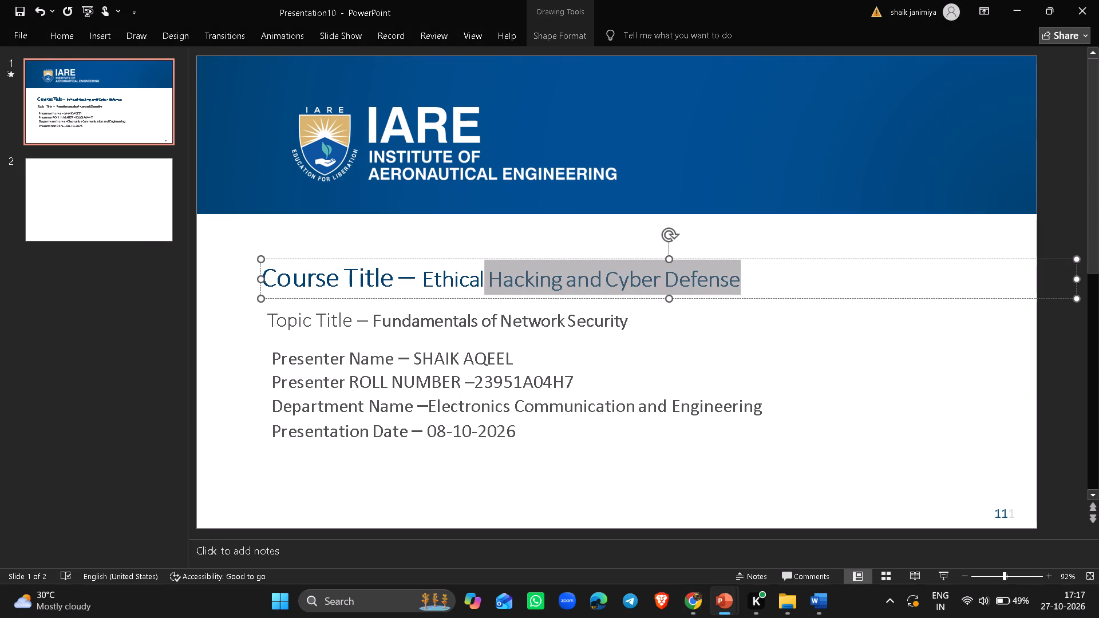